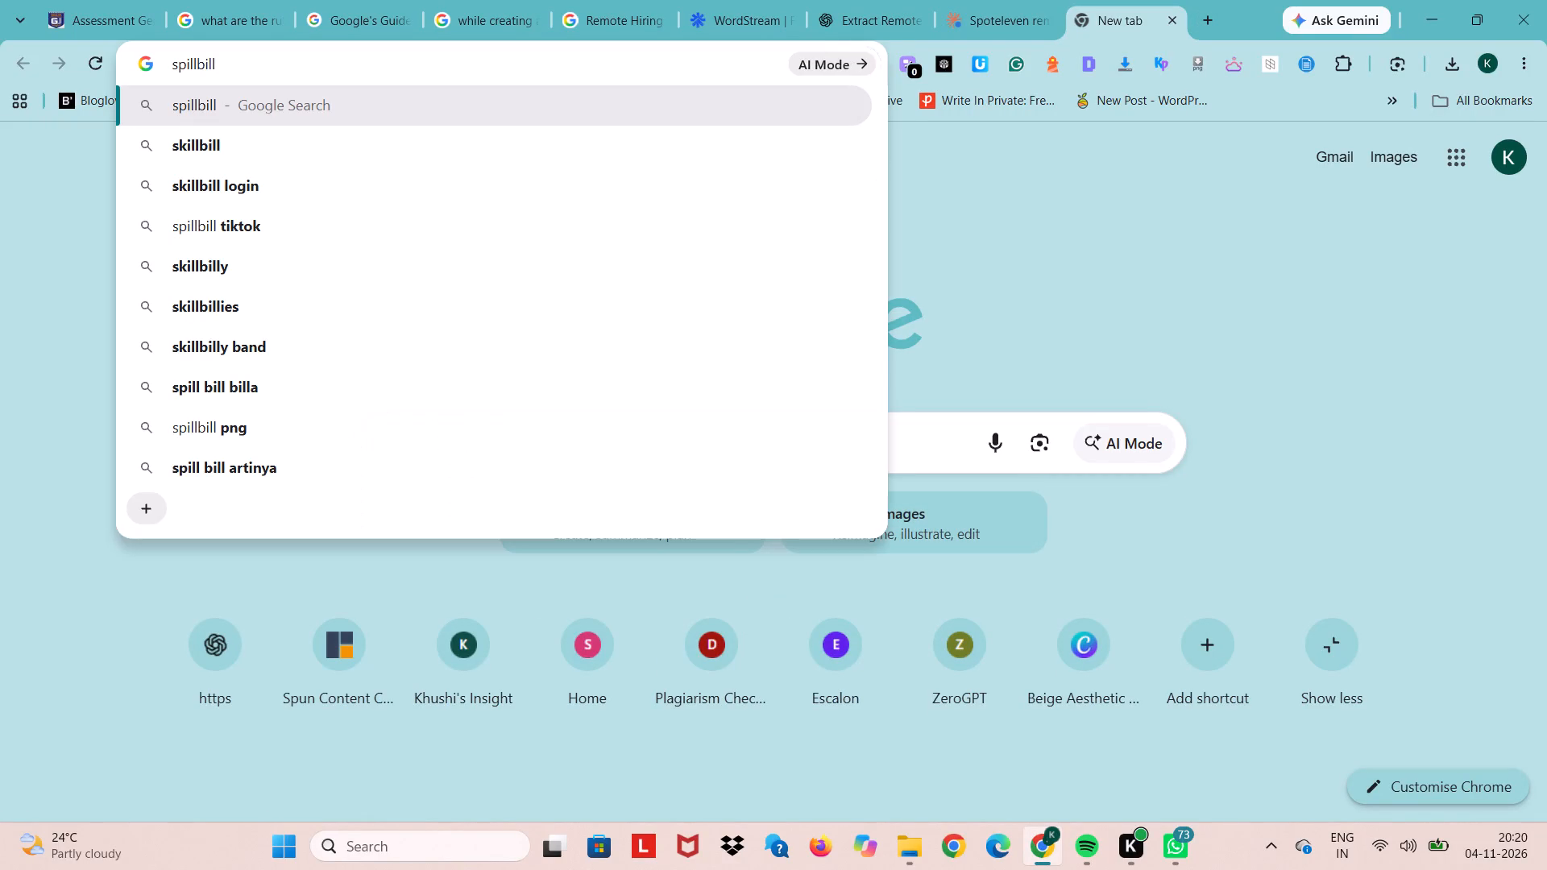
{"action": "key", "text": "Return"}
{"action": "left_click", "coordinate": [420, 310]}
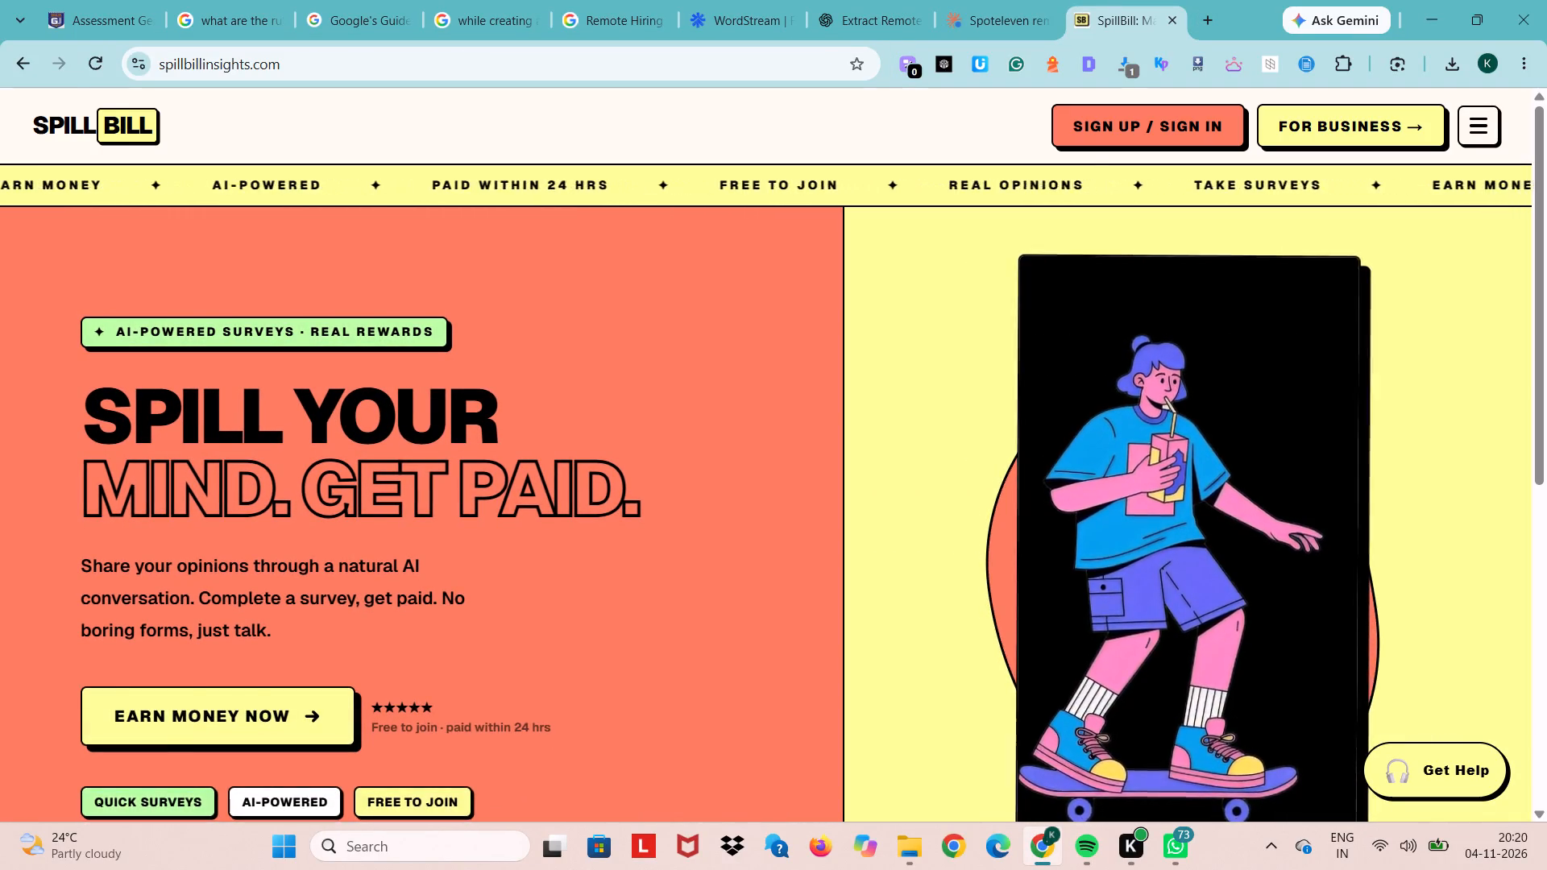
{"action": "scroll", "coordinate": [410, 587], "scroll_direction": "down", "scroll_amount": 1}
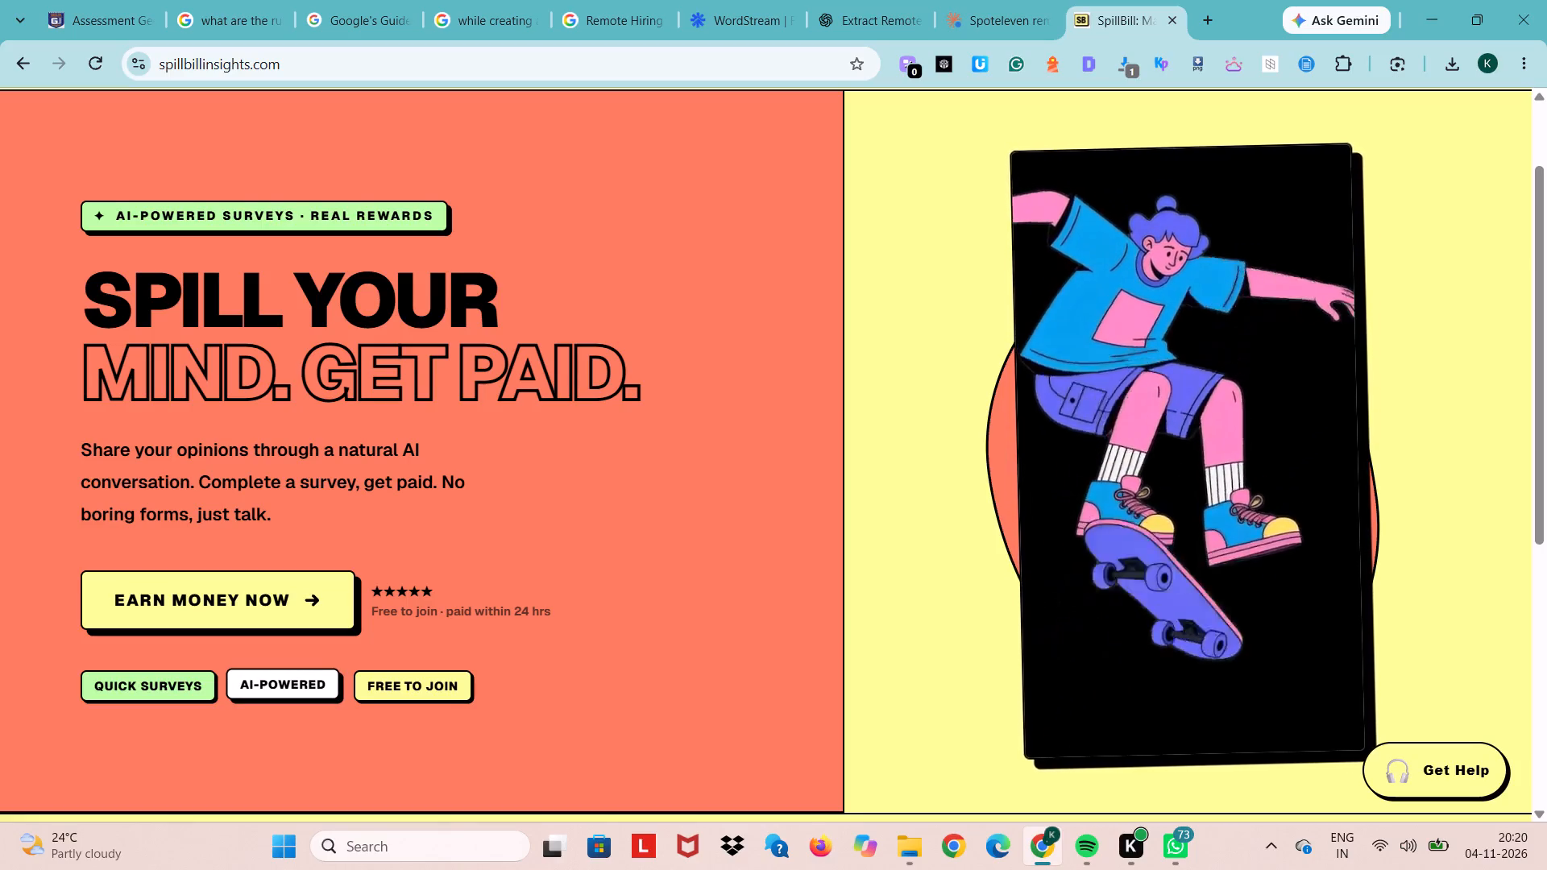
{"action": "scroll", "coordinate": [336, 701], "scroll_direction": "up", "scroll_amount": 1}
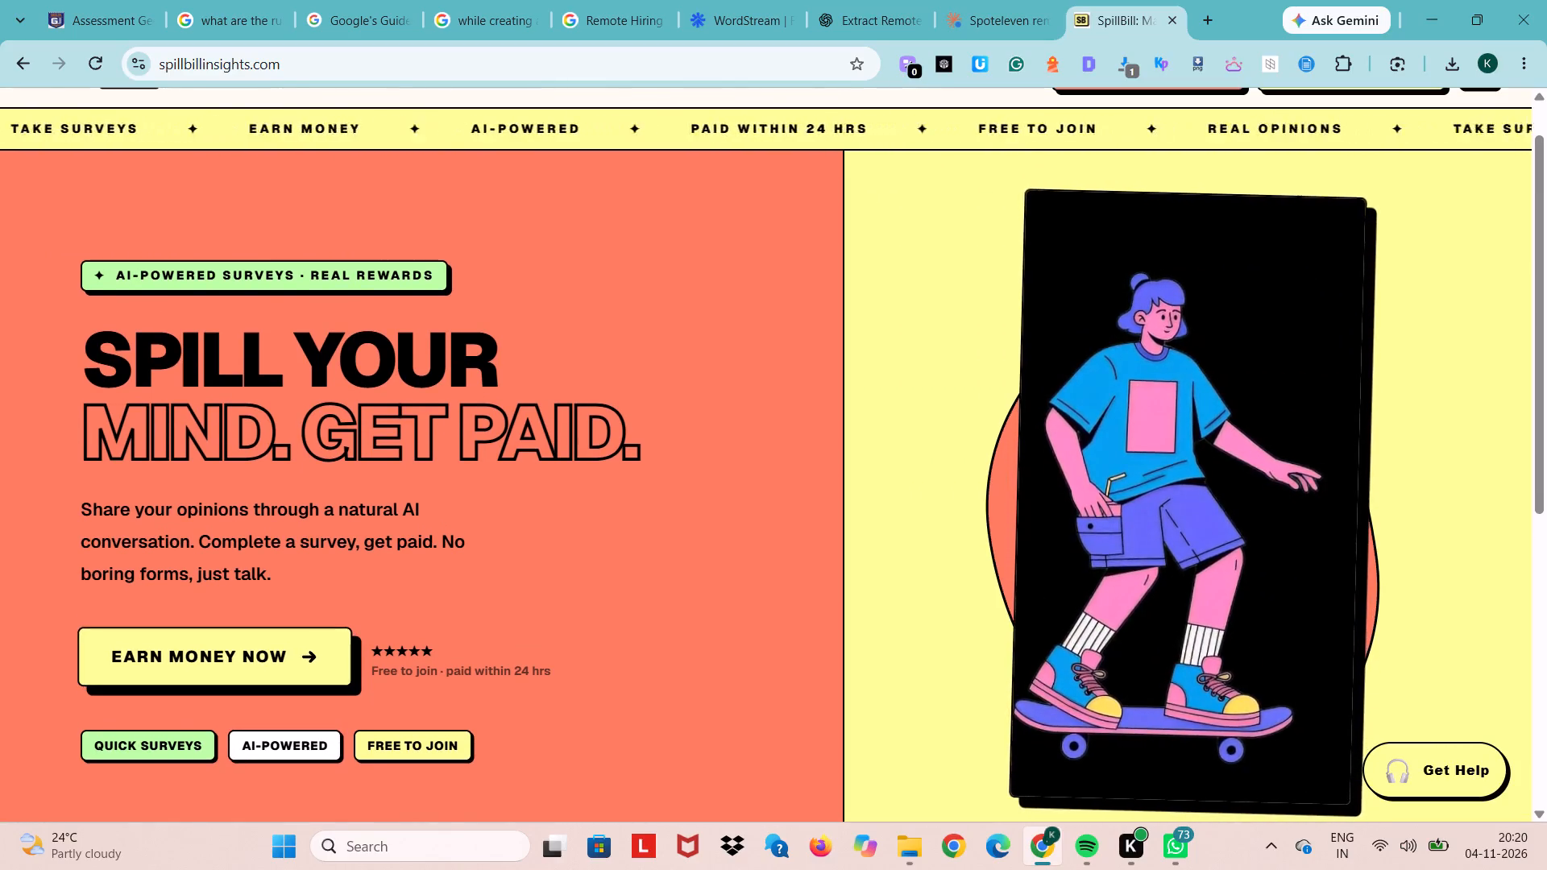
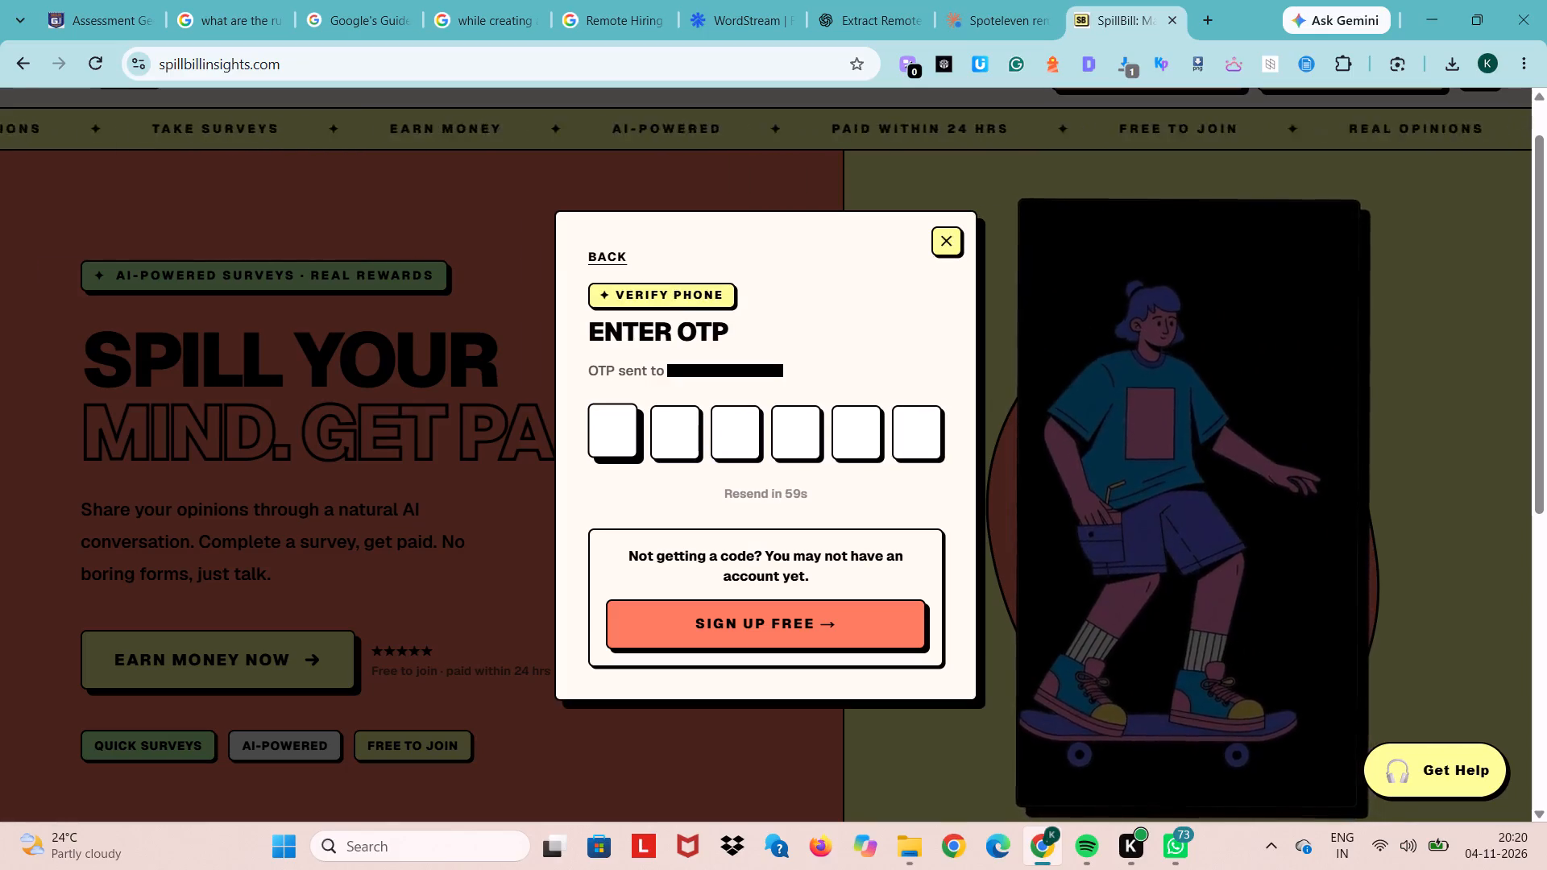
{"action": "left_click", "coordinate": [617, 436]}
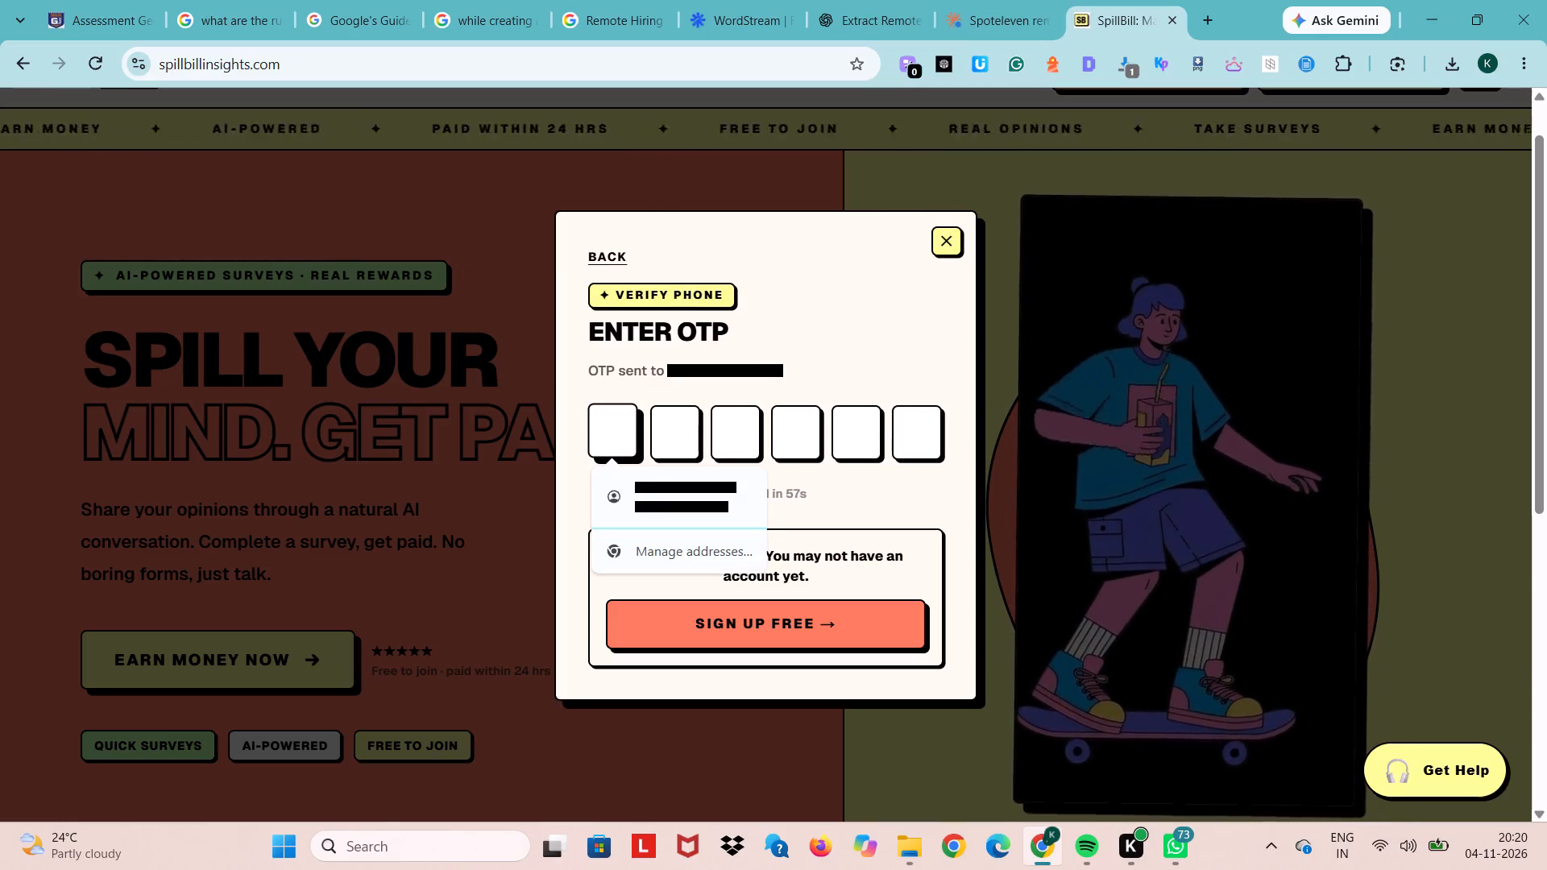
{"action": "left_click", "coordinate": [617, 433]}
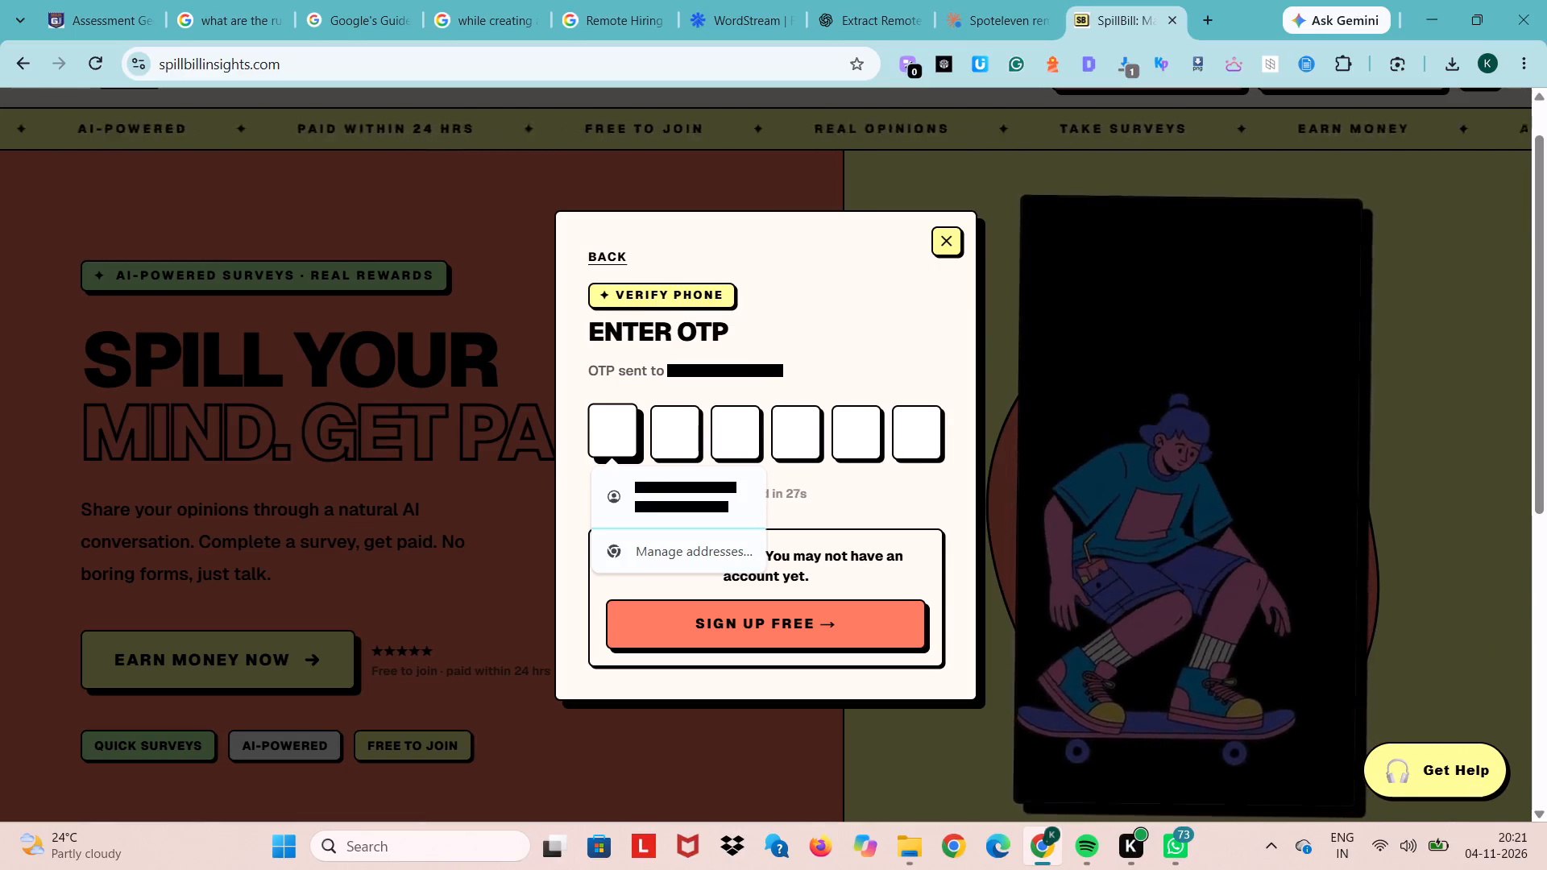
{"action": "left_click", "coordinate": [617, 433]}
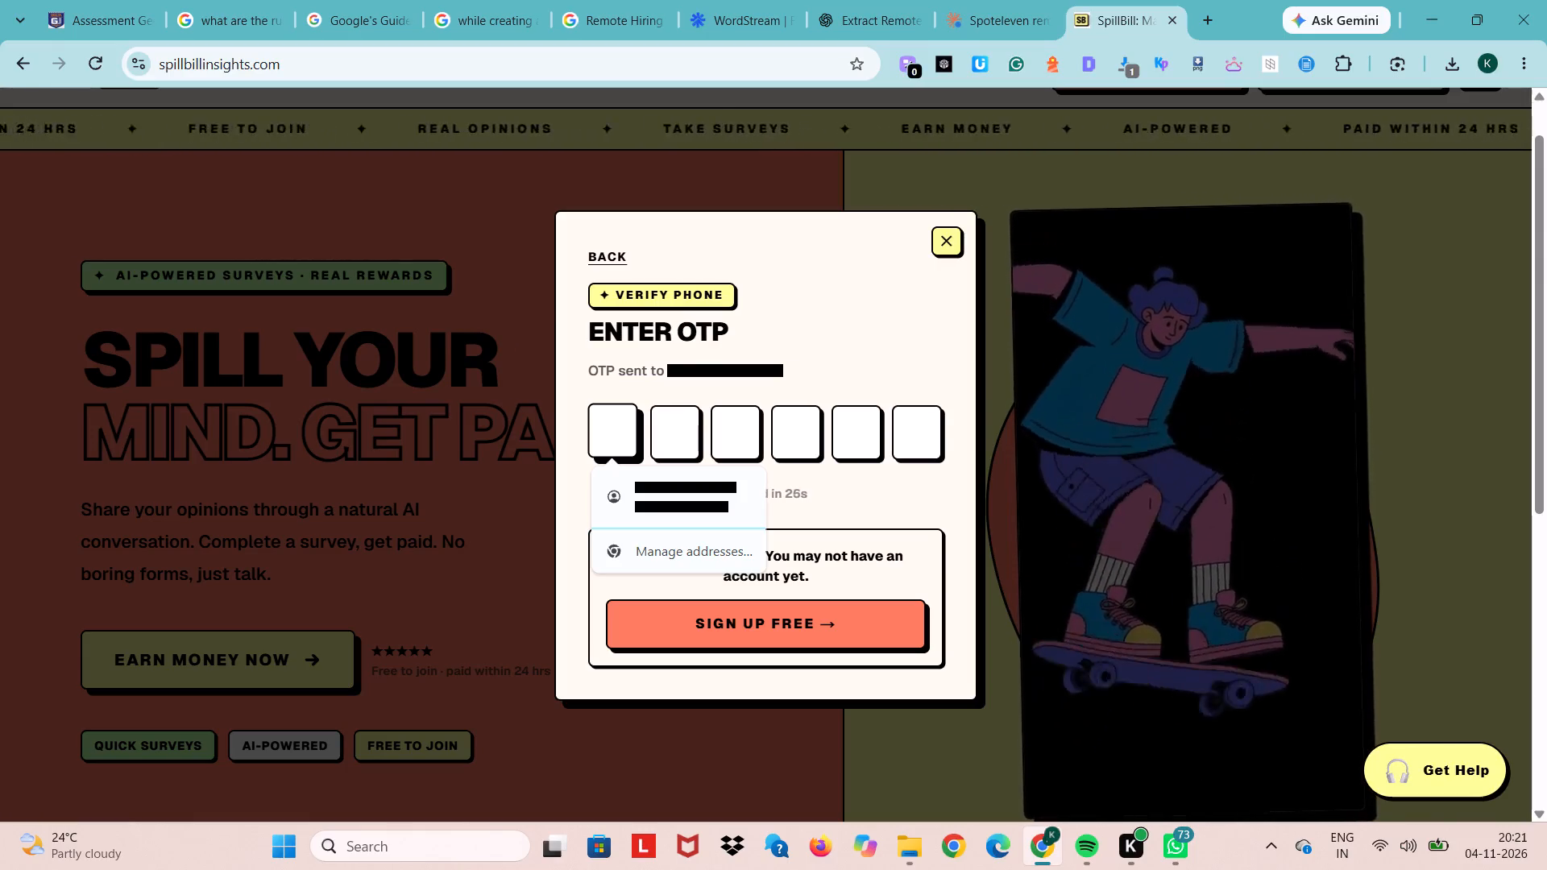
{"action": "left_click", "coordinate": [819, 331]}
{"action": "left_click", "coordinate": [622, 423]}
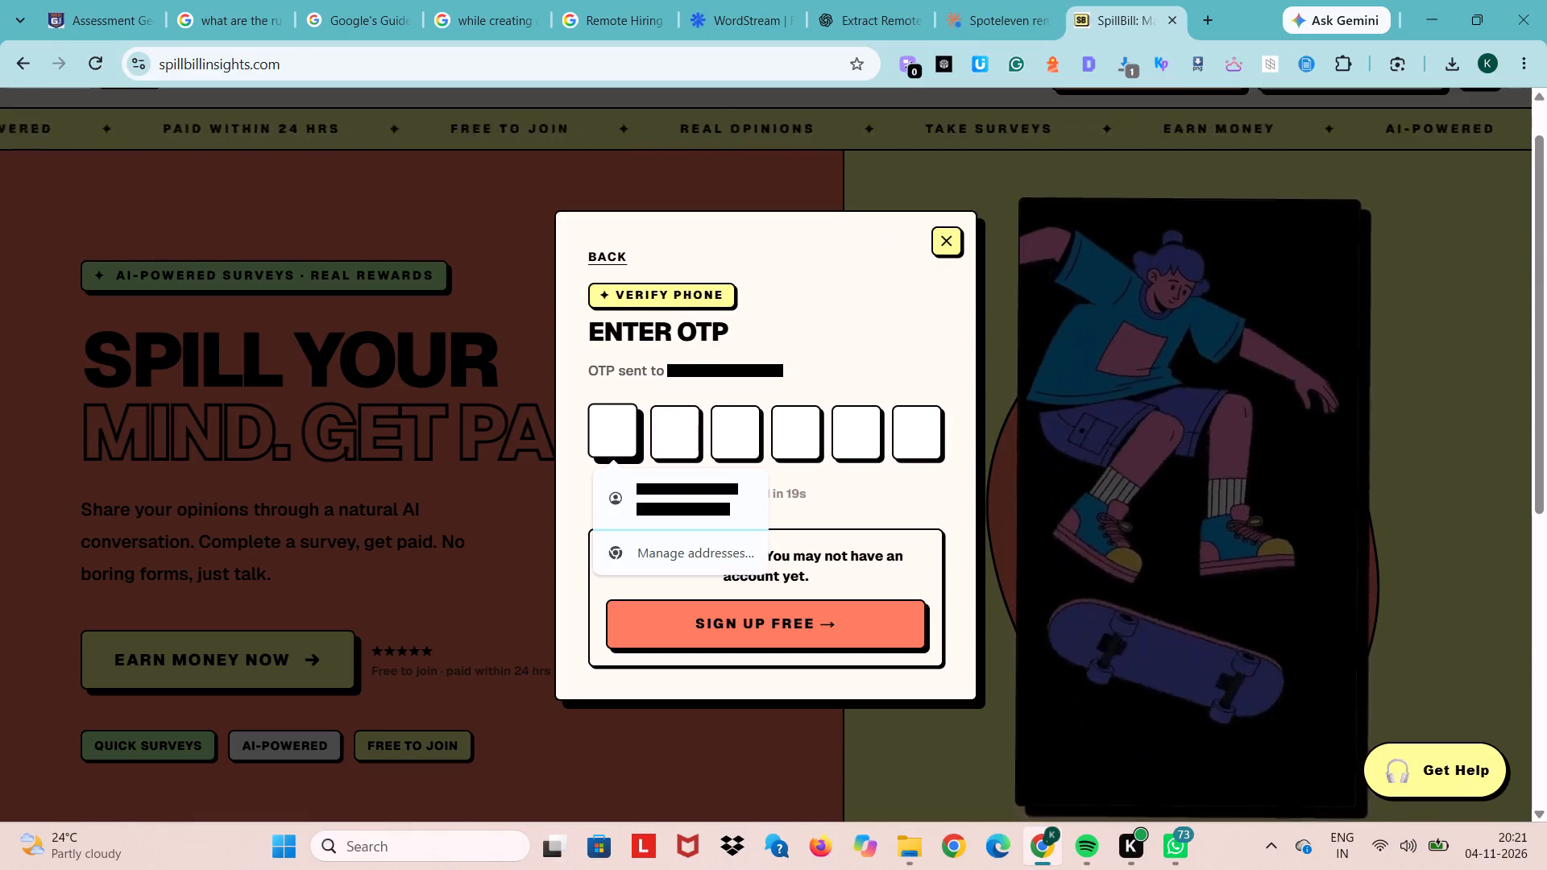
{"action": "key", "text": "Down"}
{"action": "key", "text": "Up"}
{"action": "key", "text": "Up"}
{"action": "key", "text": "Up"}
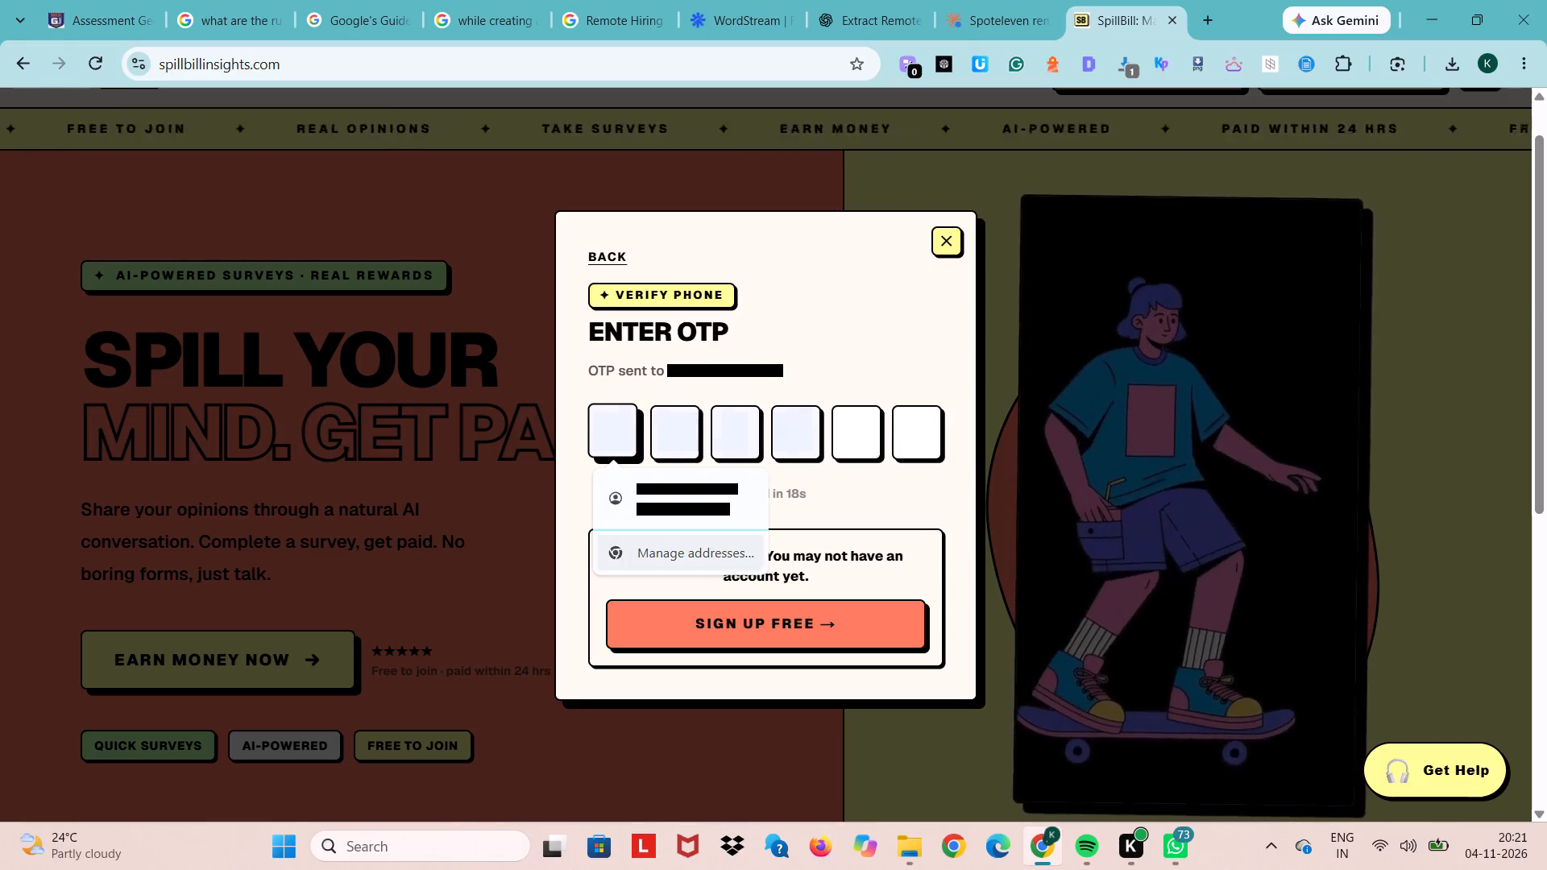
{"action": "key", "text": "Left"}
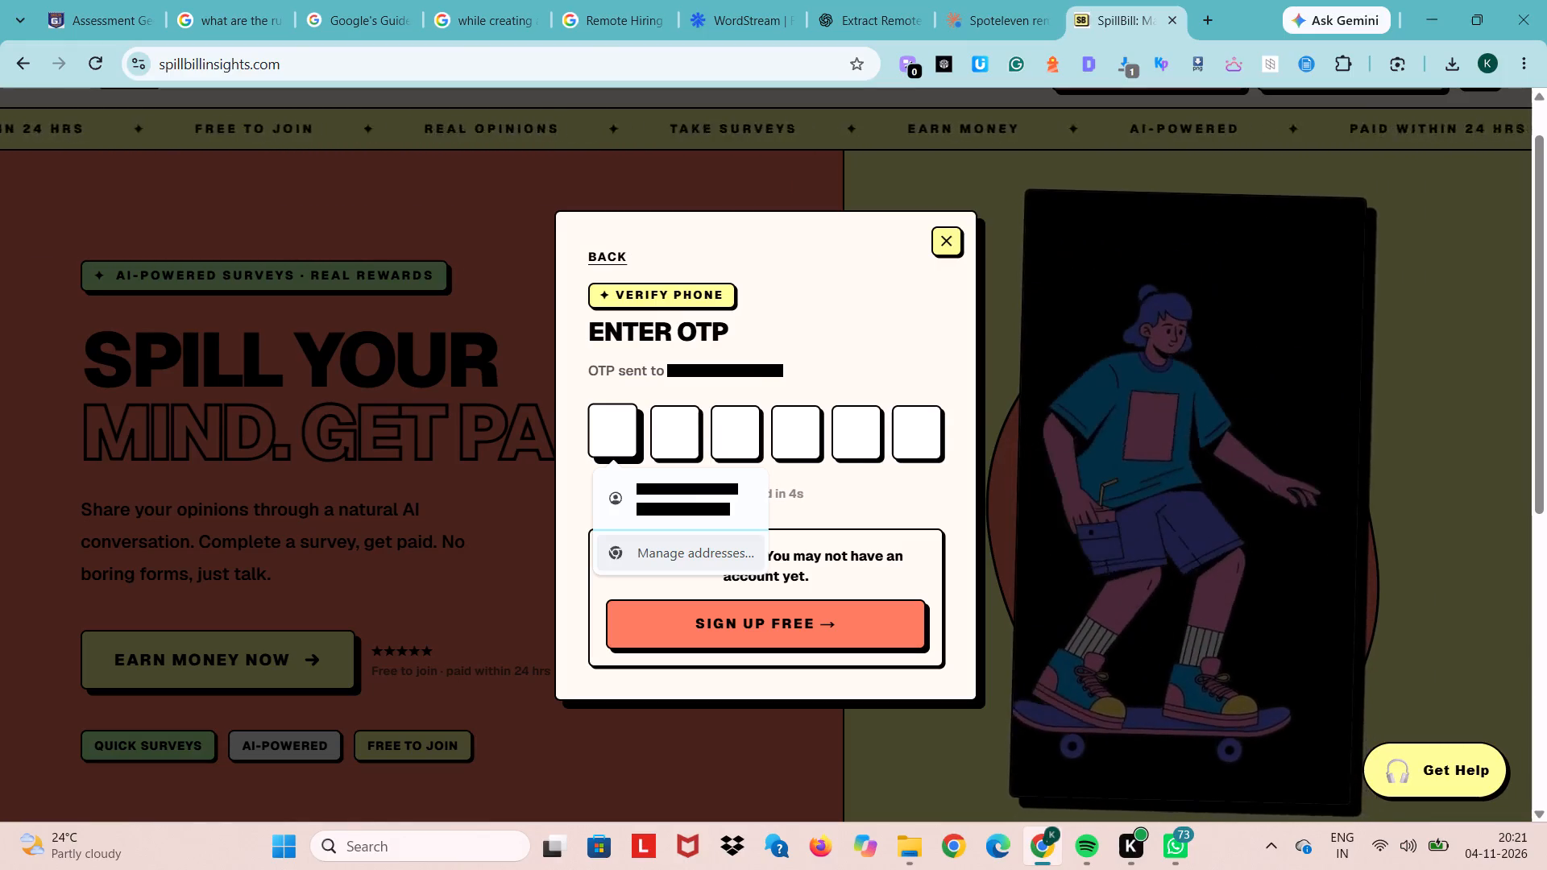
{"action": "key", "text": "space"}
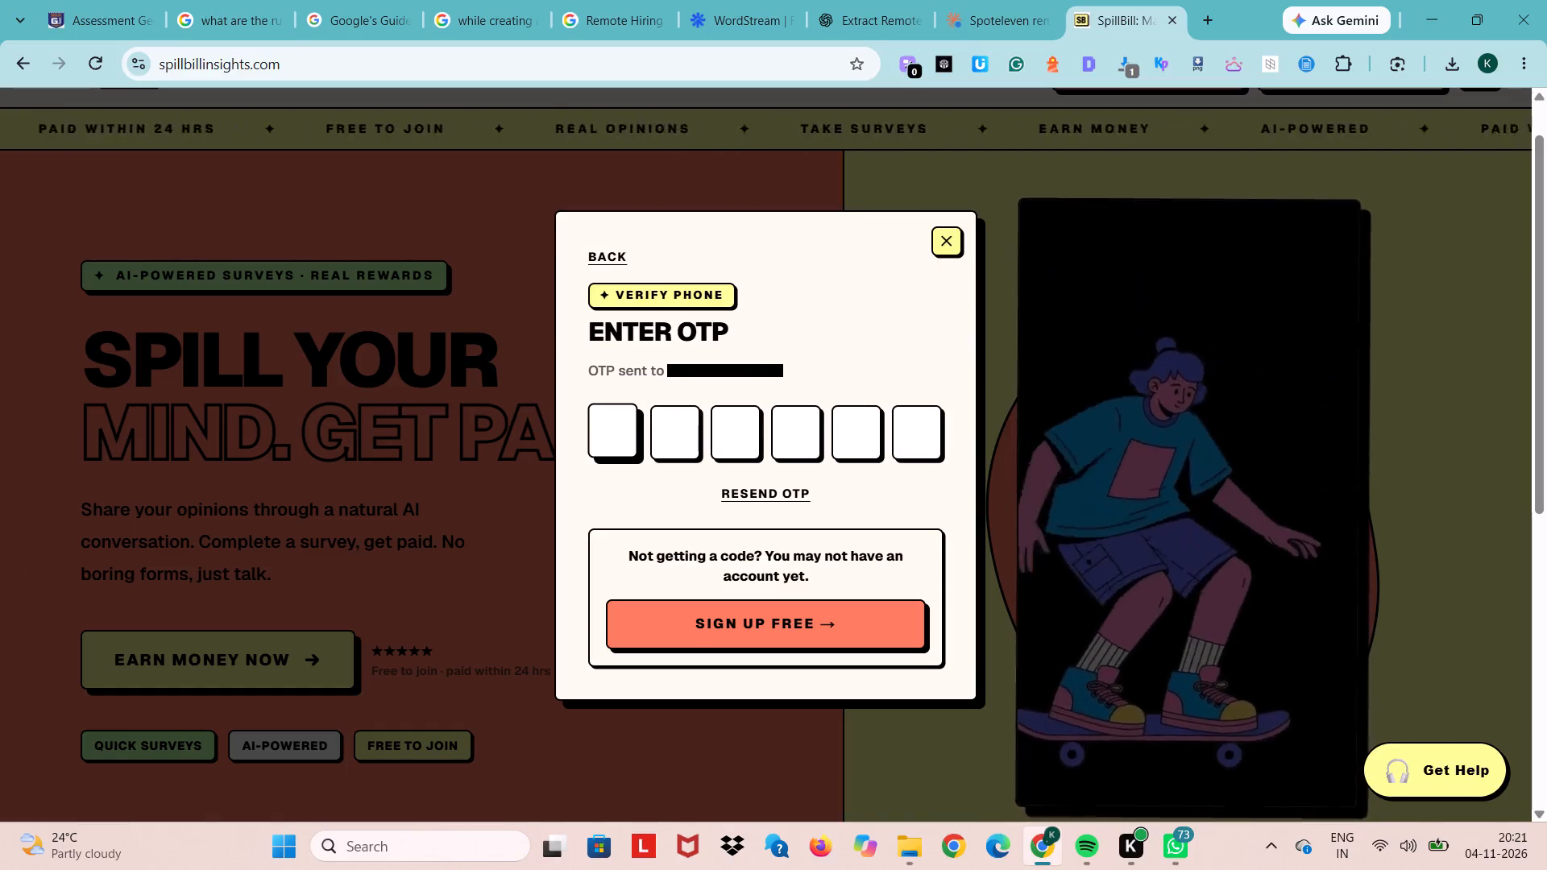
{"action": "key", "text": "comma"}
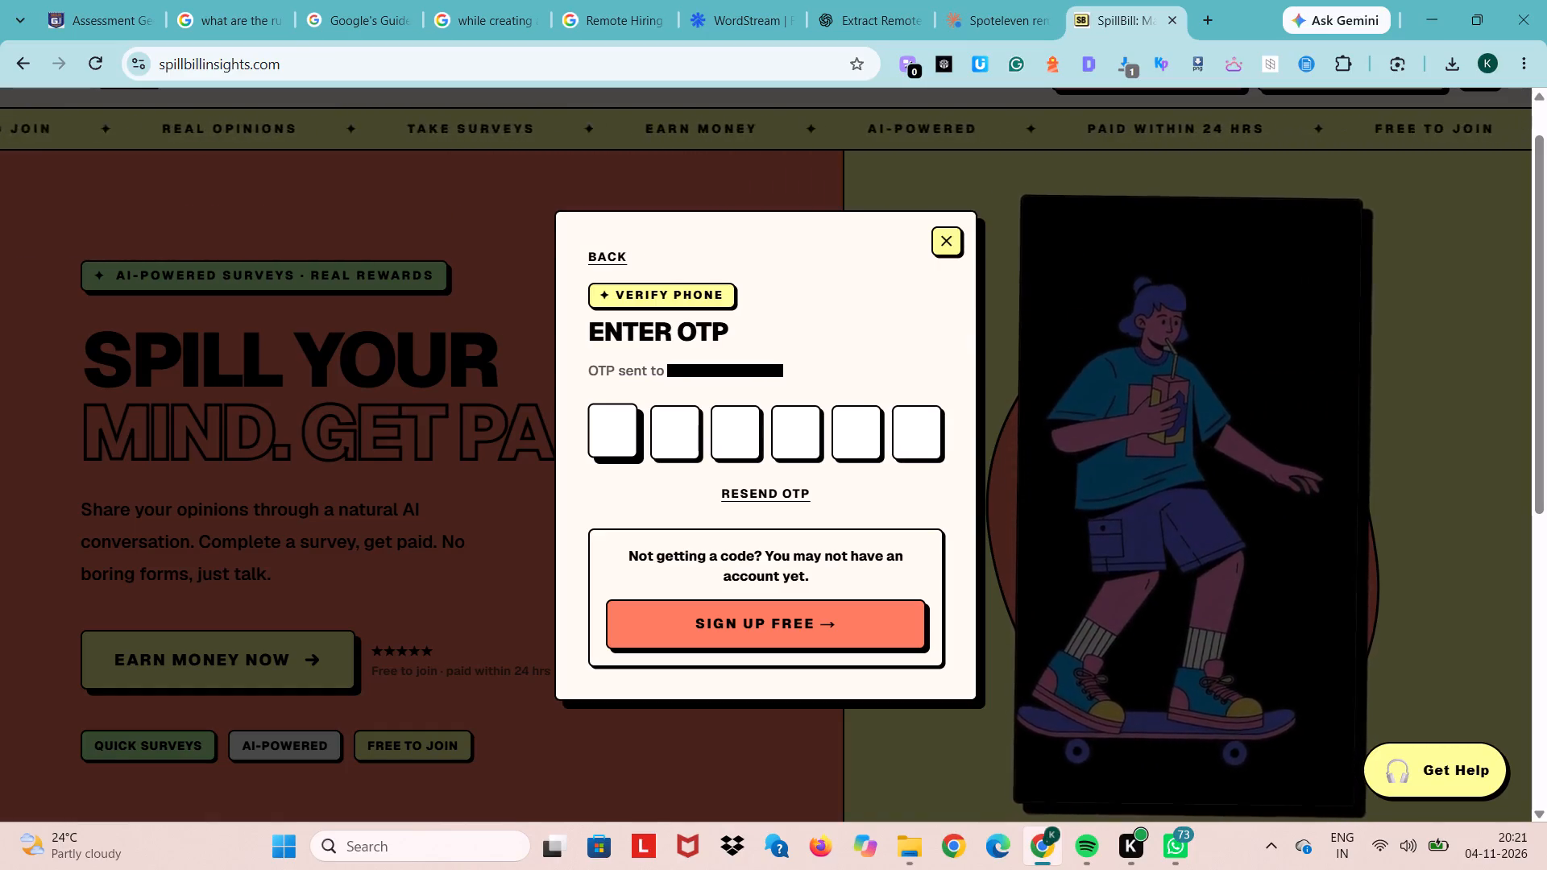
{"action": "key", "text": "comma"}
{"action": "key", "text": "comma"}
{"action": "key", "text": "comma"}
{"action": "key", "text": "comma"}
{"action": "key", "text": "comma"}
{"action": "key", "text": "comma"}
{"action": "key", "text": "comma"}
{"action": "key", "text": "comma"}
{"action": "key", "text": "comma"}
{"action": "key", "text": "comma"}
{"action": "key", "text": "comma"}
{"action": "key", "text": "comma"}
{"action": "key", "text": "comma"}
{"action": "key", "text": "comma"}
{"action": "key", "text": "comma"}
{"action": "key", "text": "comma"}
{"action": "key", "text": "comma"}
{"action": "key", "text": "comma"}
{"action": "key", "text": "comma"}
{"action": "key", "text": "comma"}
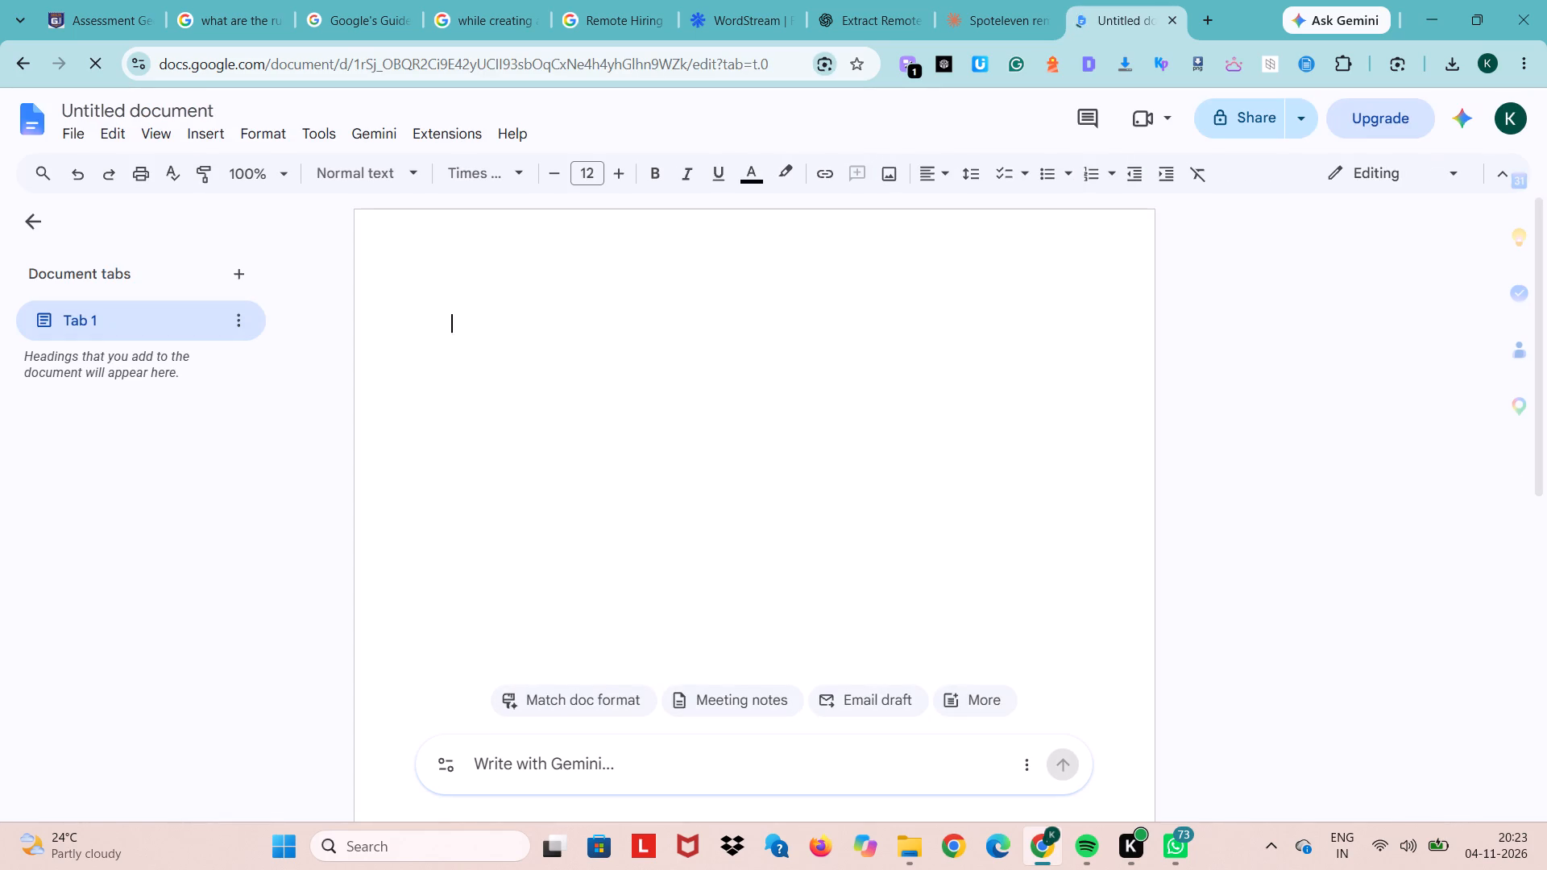
Paste the copied SpotEleven remote hiring landing page content into the blank document.
{"action": "key", "text": "ctrl+v"}
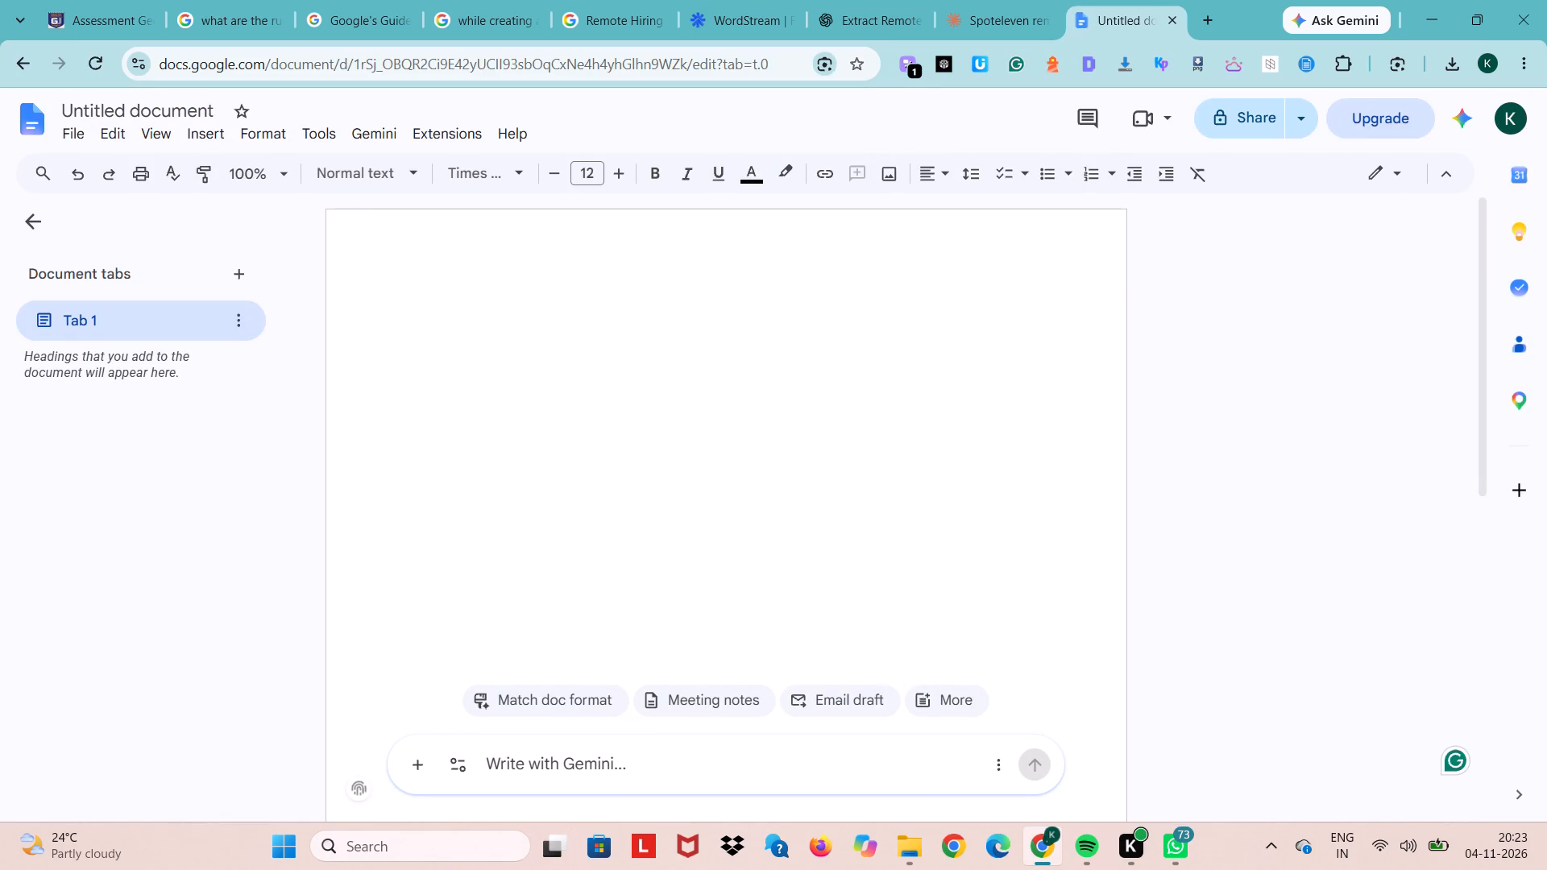
Delete the horizontal divider between the Suggested URL line and the "1. Hero Section" heading near the document's start.
{"action": "scroll", "coordinate": [626, 371], "scroll_direction": "up", "scroll_amount": 1}
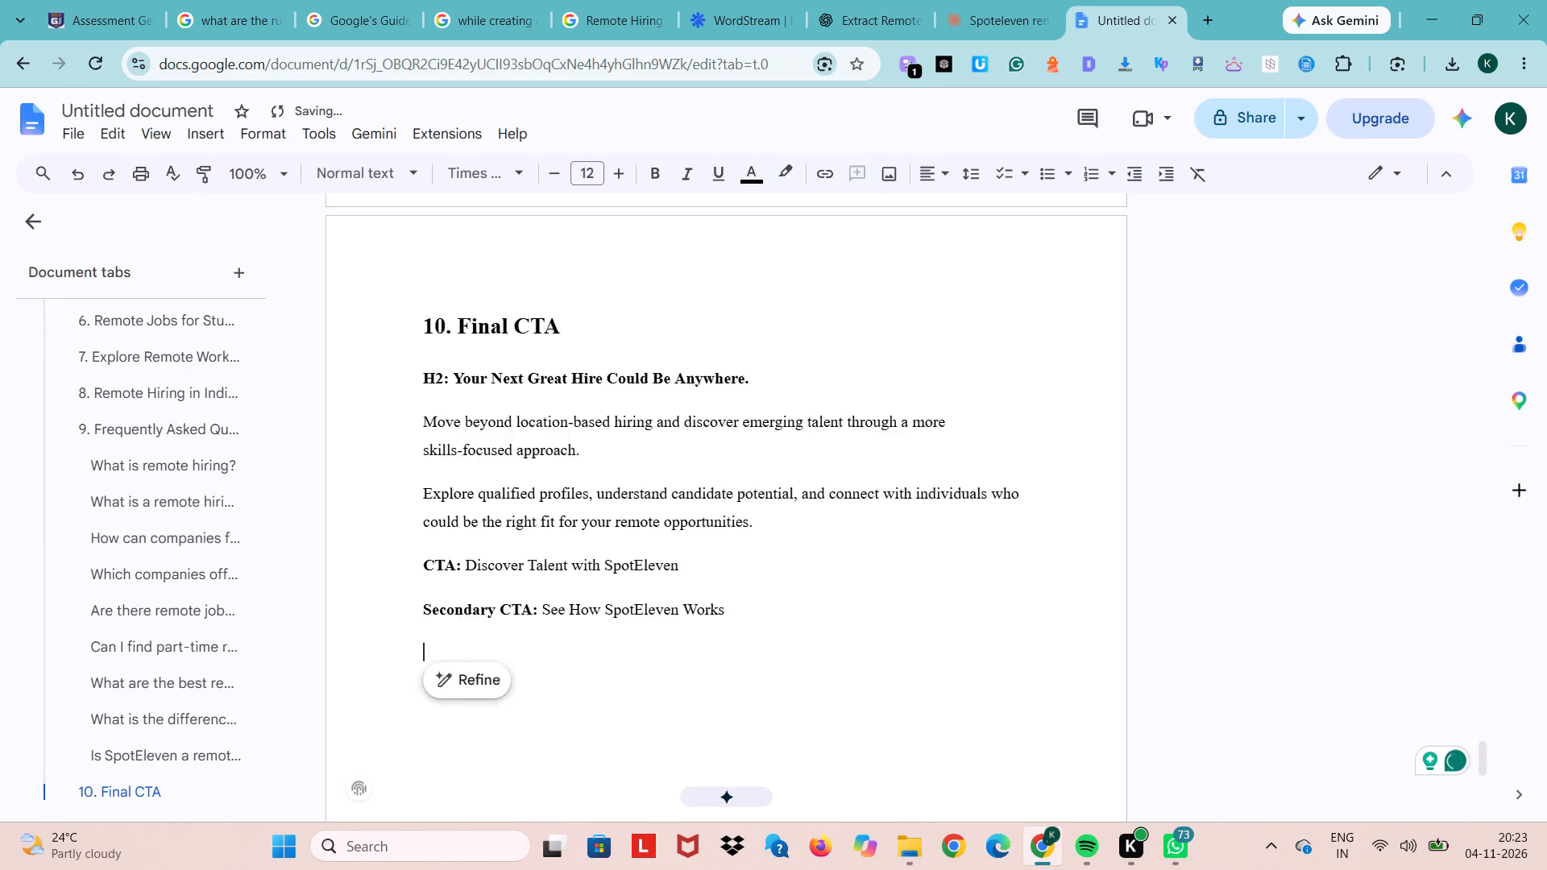
{"action": "scroll", "coordinate": [626, 371], "scroll_direction": "up", "scroll_amount": 8}
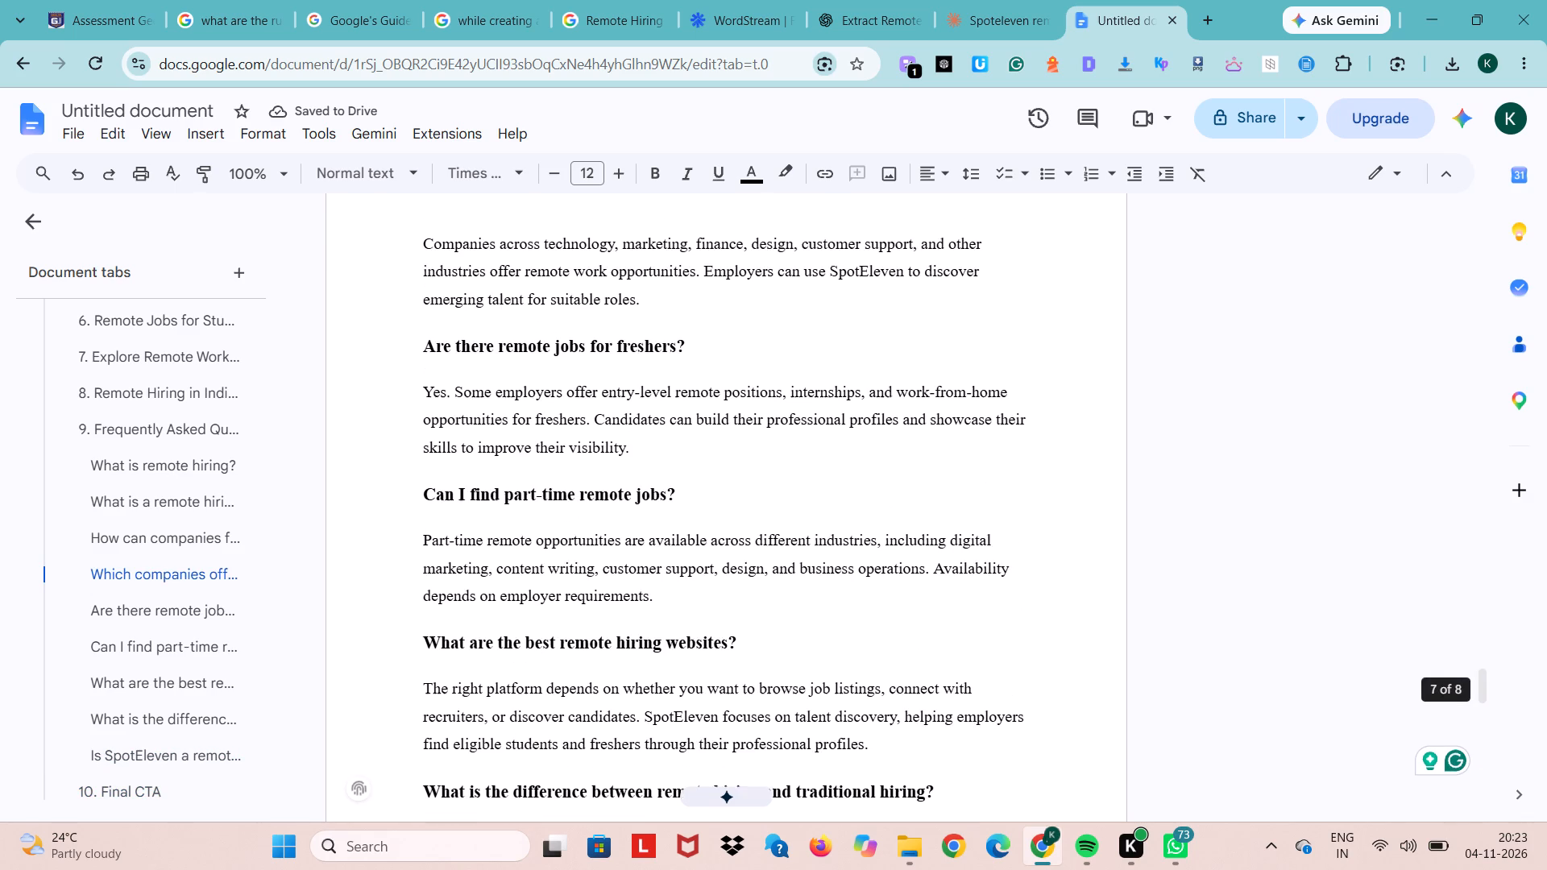
{"action": "scroll", "coordinate": [626, 371], "scroll_direction": "up", "scroll_amount": 17}
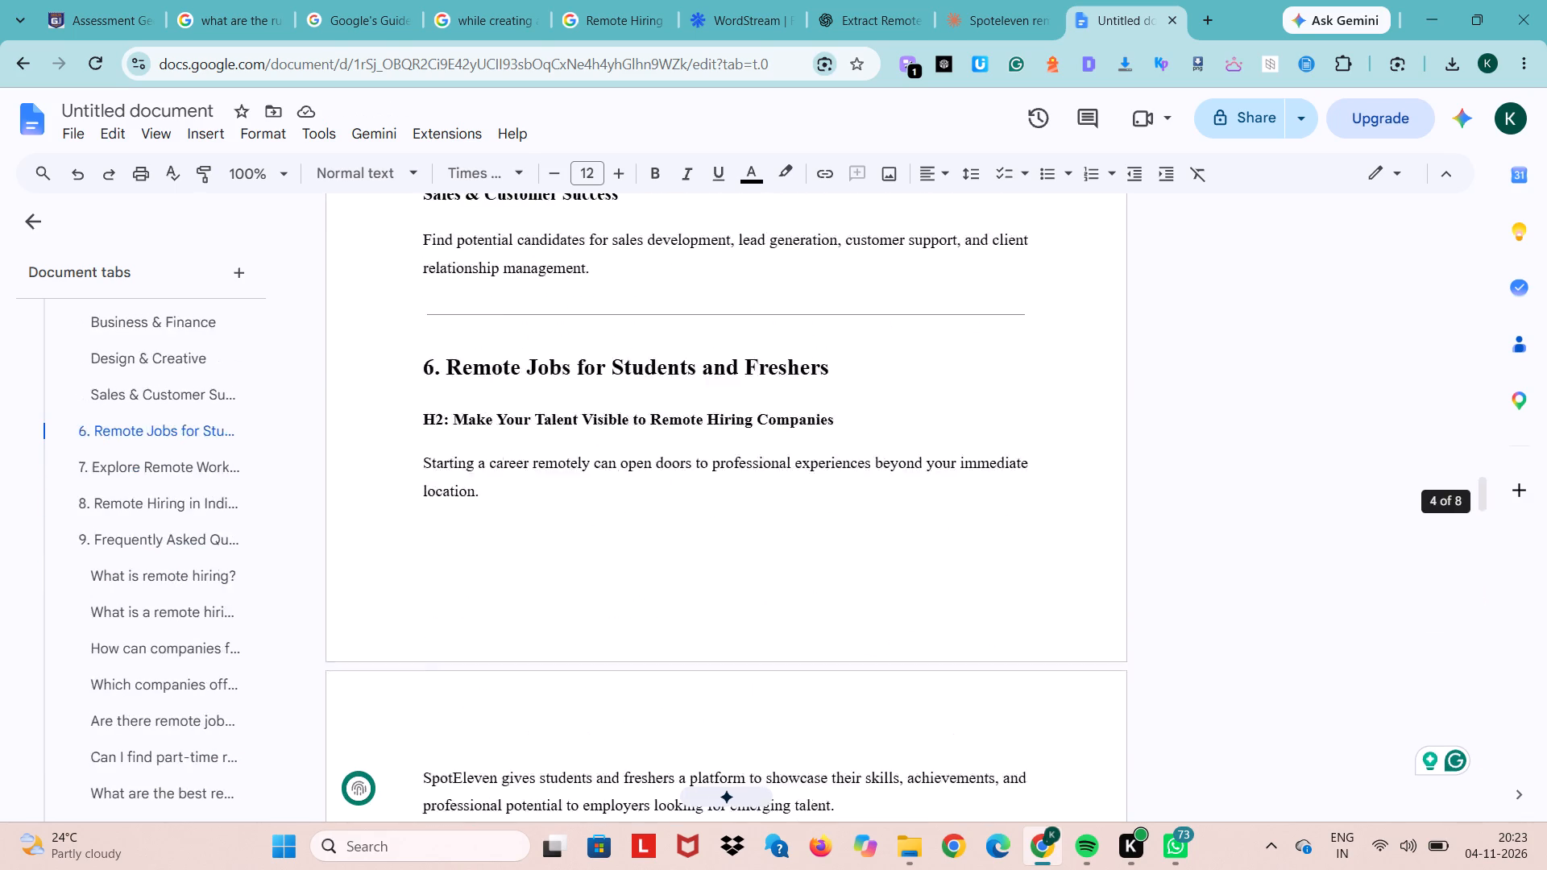
{"action": "scroll", "coordinate": [626, 371], "scroll_direction": "up", "scroll_amount": 15}
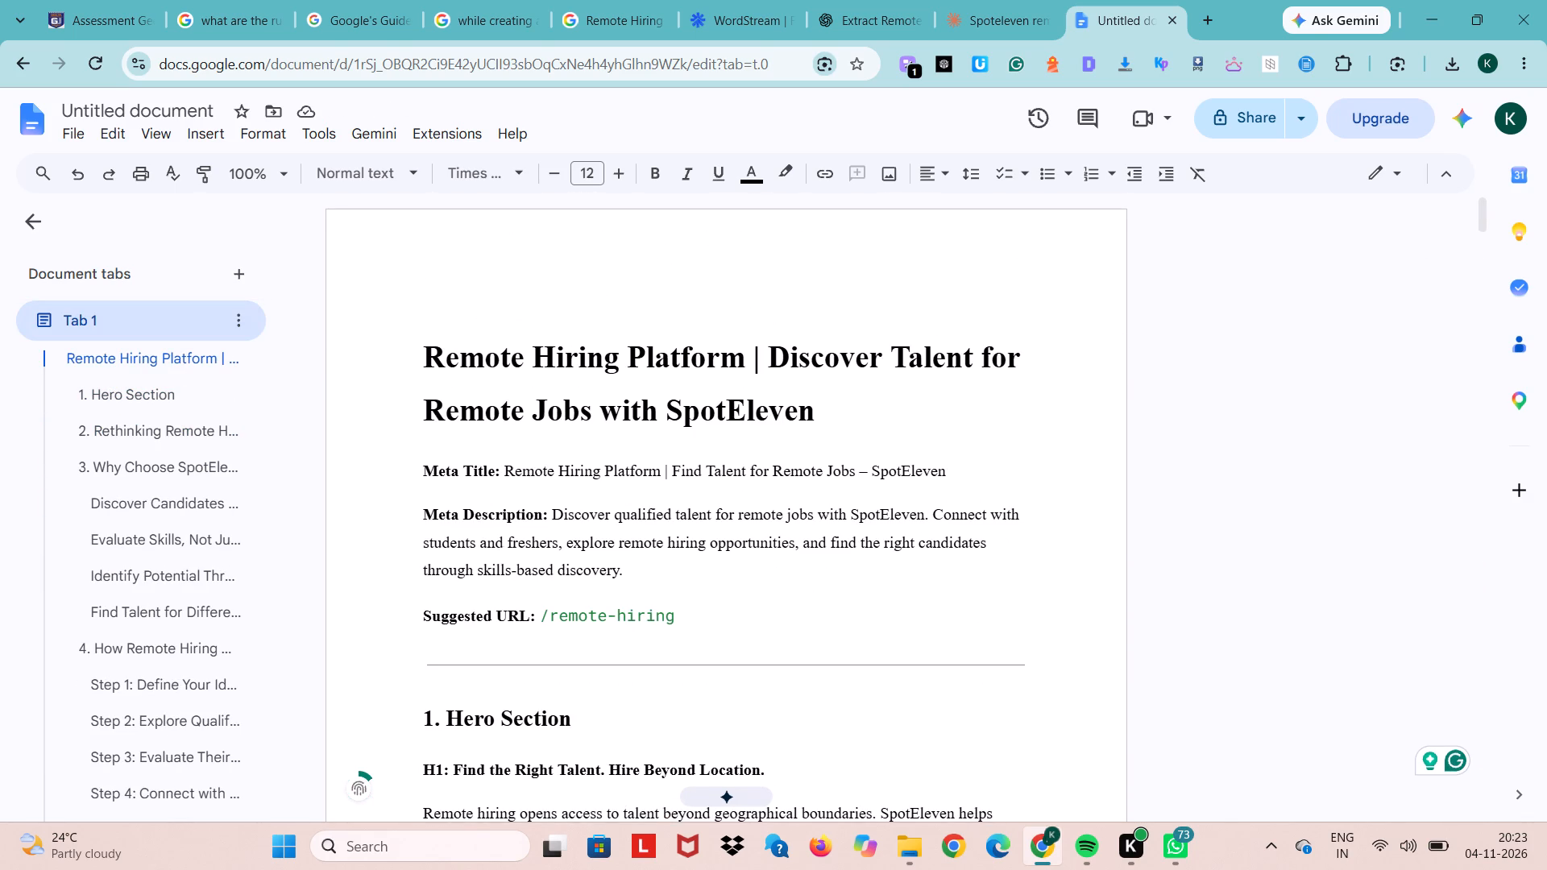
{"action": "triple_click", "coordinate": [612, 669]}
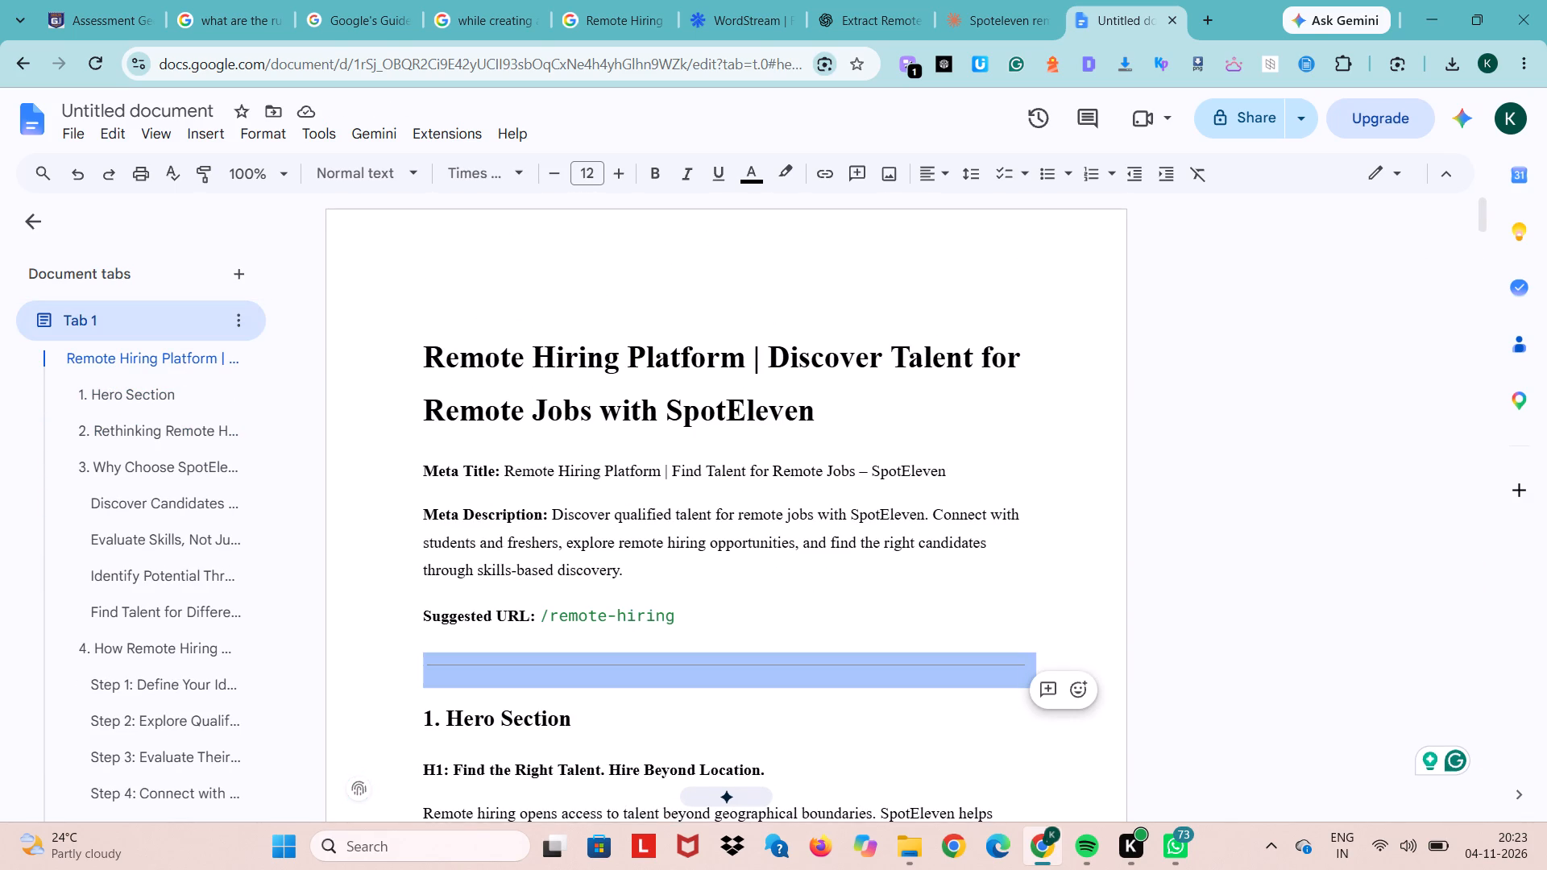
{"action": "key", "text": "BackSpace"}
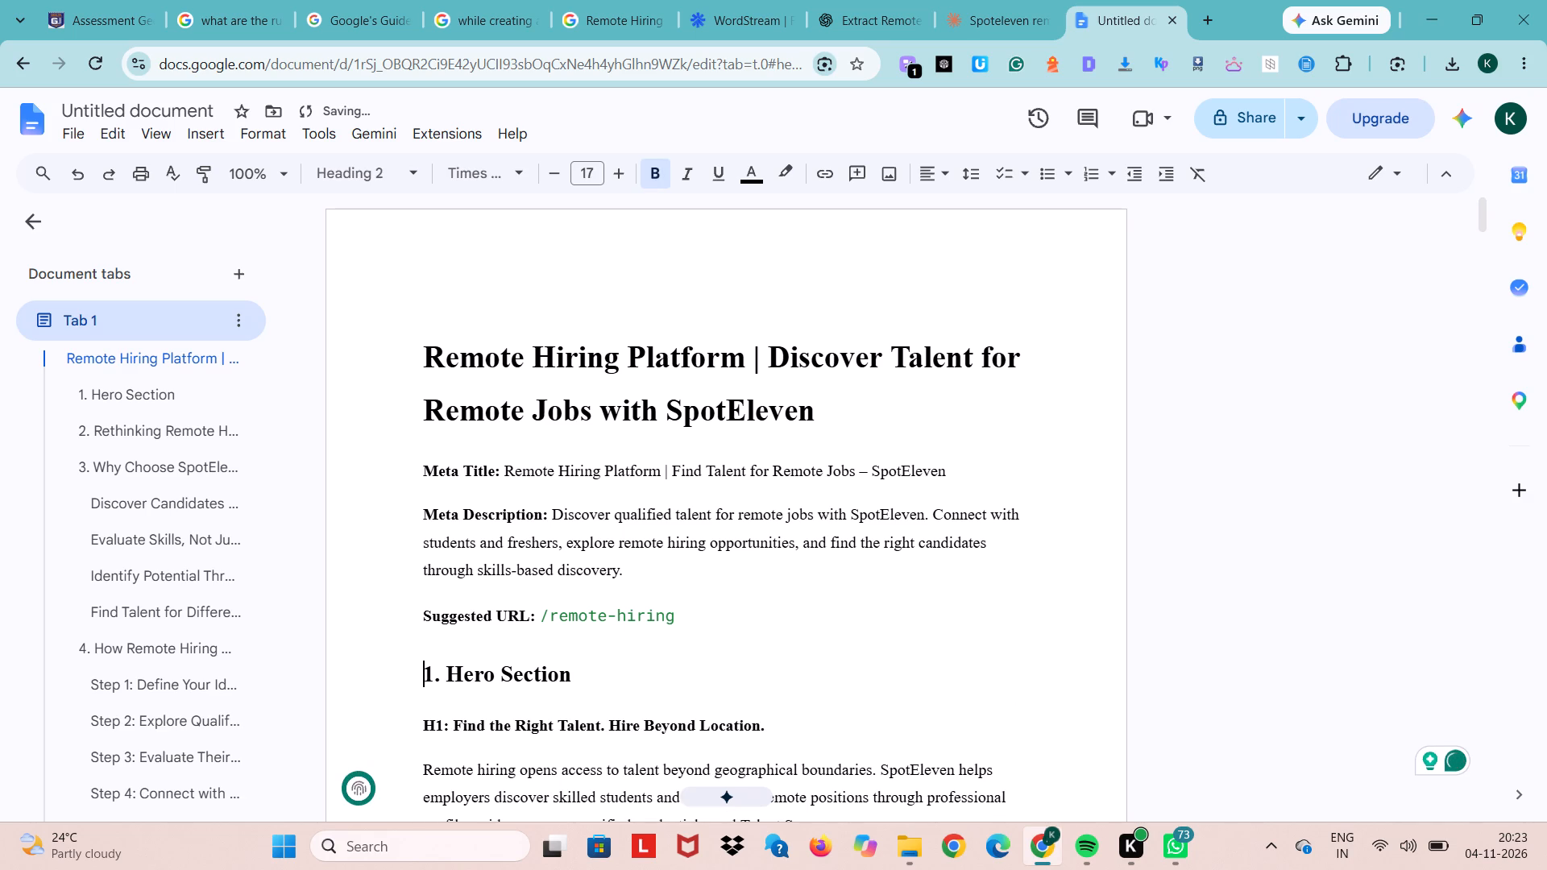
Delete the Meta Description paragraph and the Suggested URL line above the Hero Section.
{"action": "scroll", "coordinate": [612, 669], "scroll_direction": "down", "scroll_amount": 1}
{"action": "left_click_drag", "start_coordinate": [803, 532], "coordinate": [425, 430]}
{"action": "key", "text": "BackSpace"}
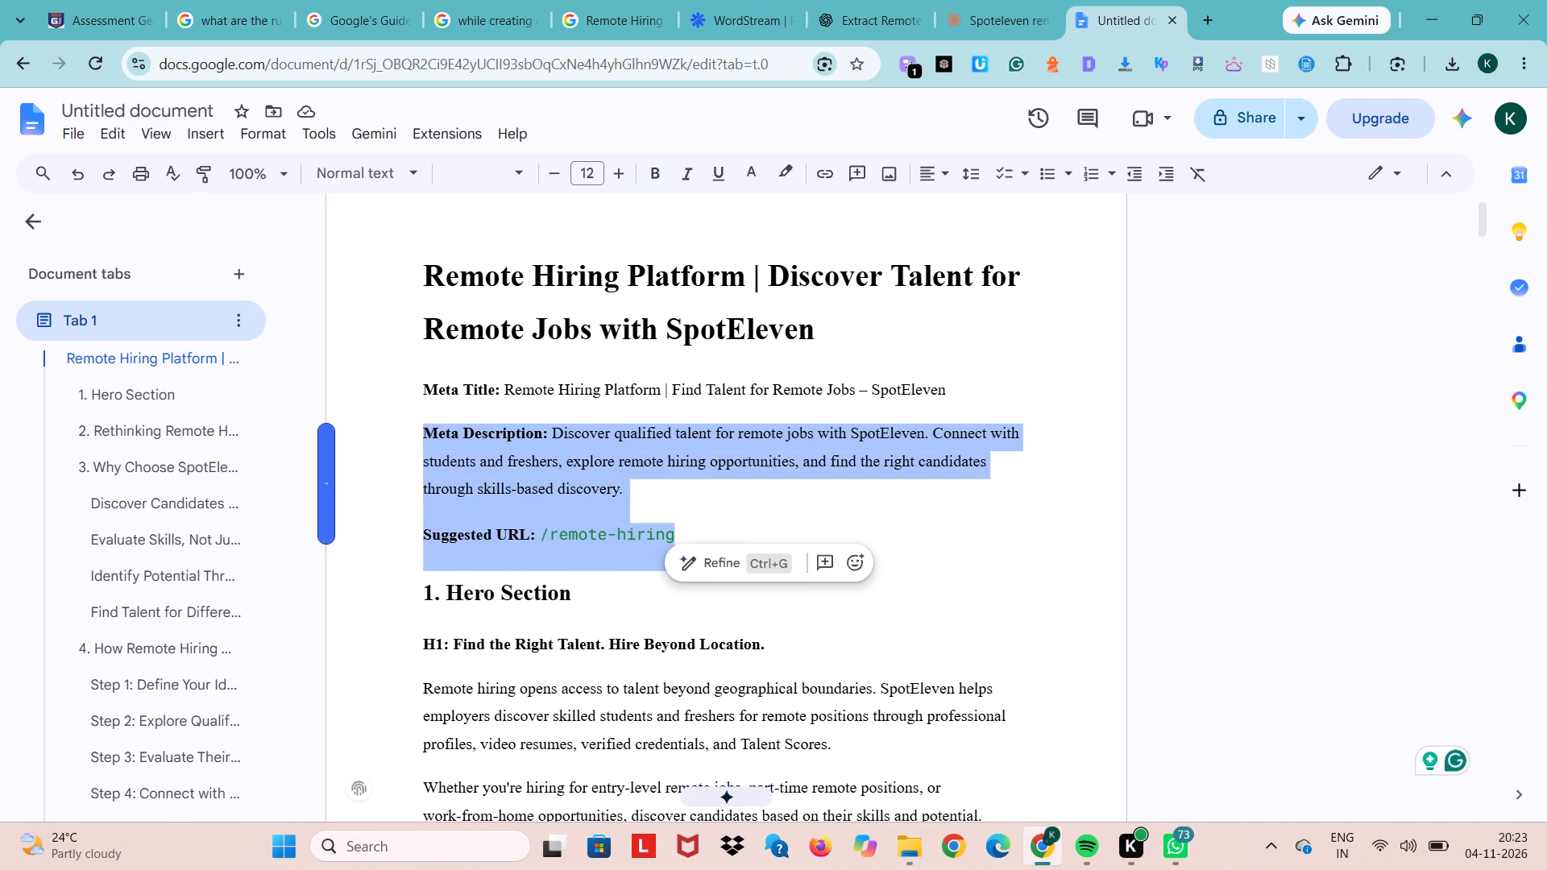
{"action": "key", "text": "BackSpace"}
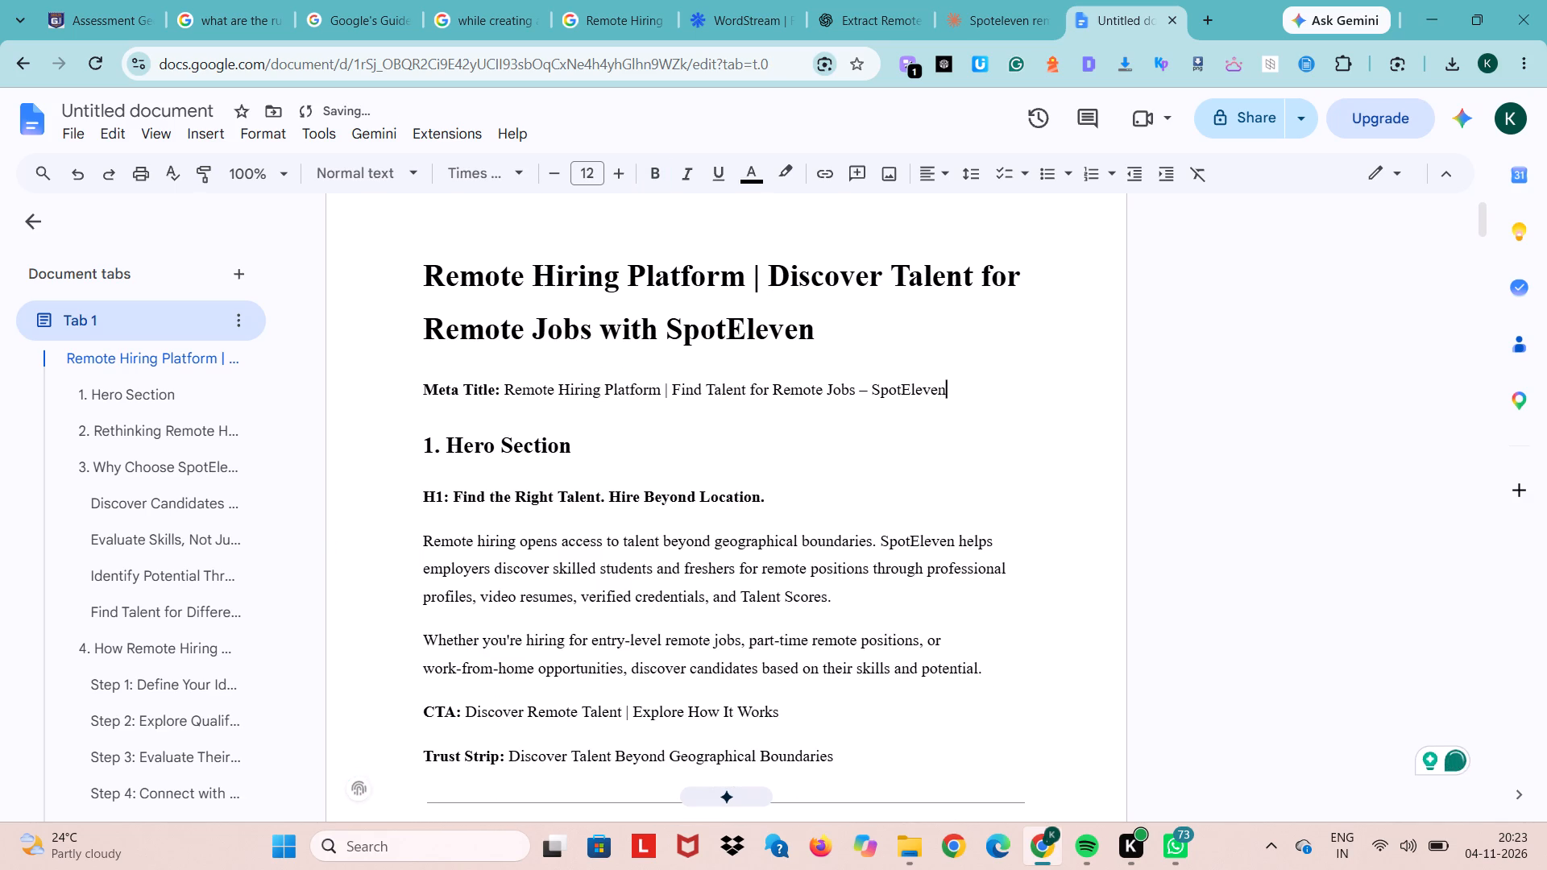
Delete the main title "Remote Hiring Platform | Discover Talent for Remote Jobs with SpotEleven" at the beginning of the document.
{"action": "left_click_drag", "start_coordinate": [859, 343], "coordinate": [366, 289]}
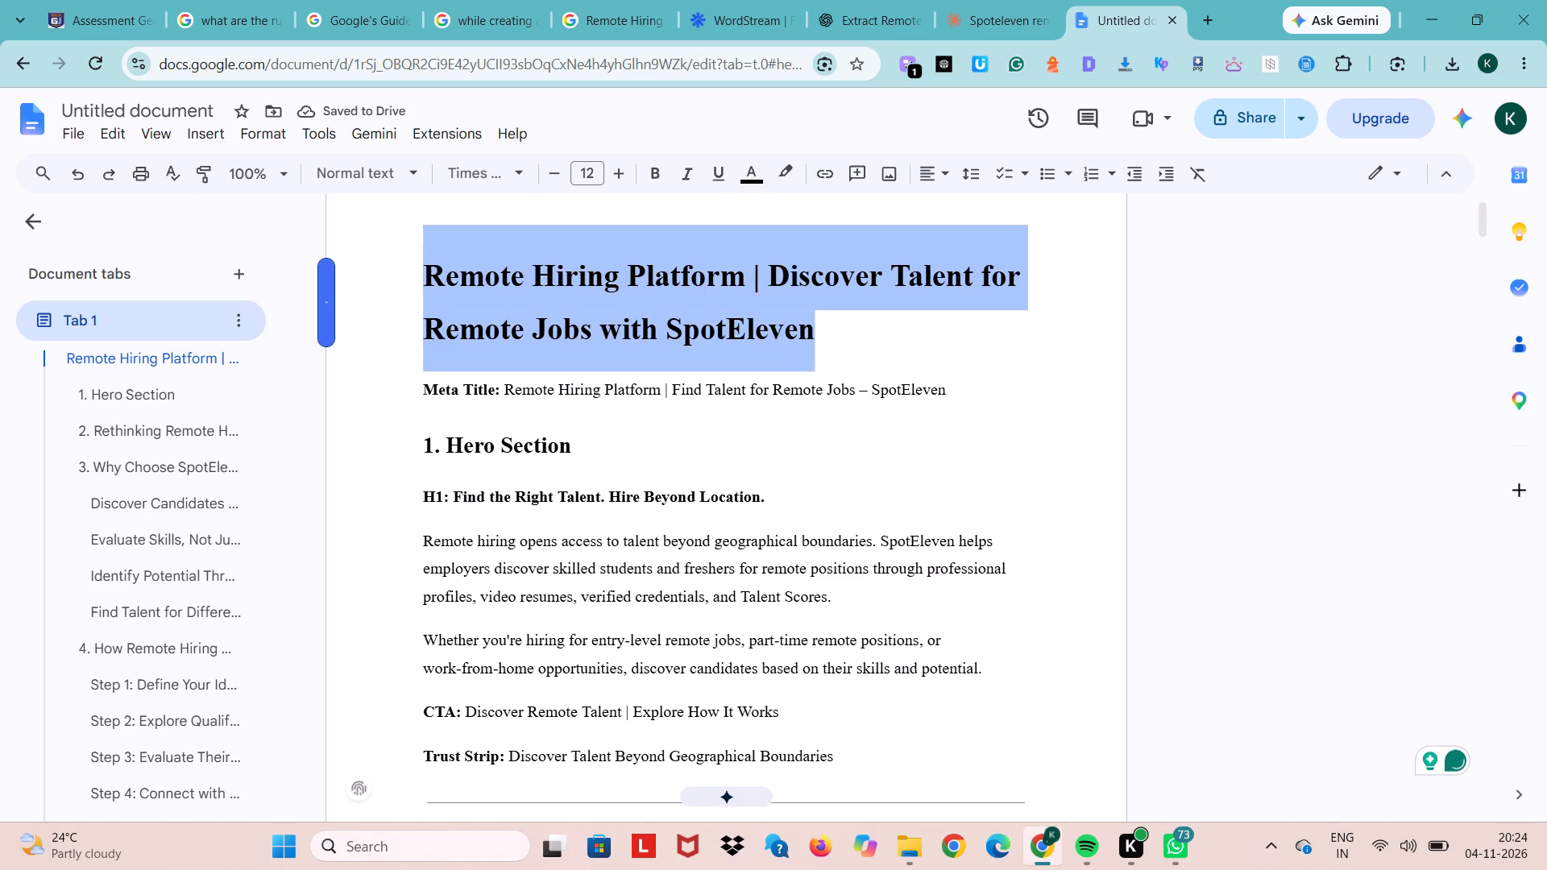
{"action": "left_click_drag", "start_coordinate": [366, 289], "coordinate": [411, 279]}
{"action": "triple_click", "coordinate": [411, 279]}
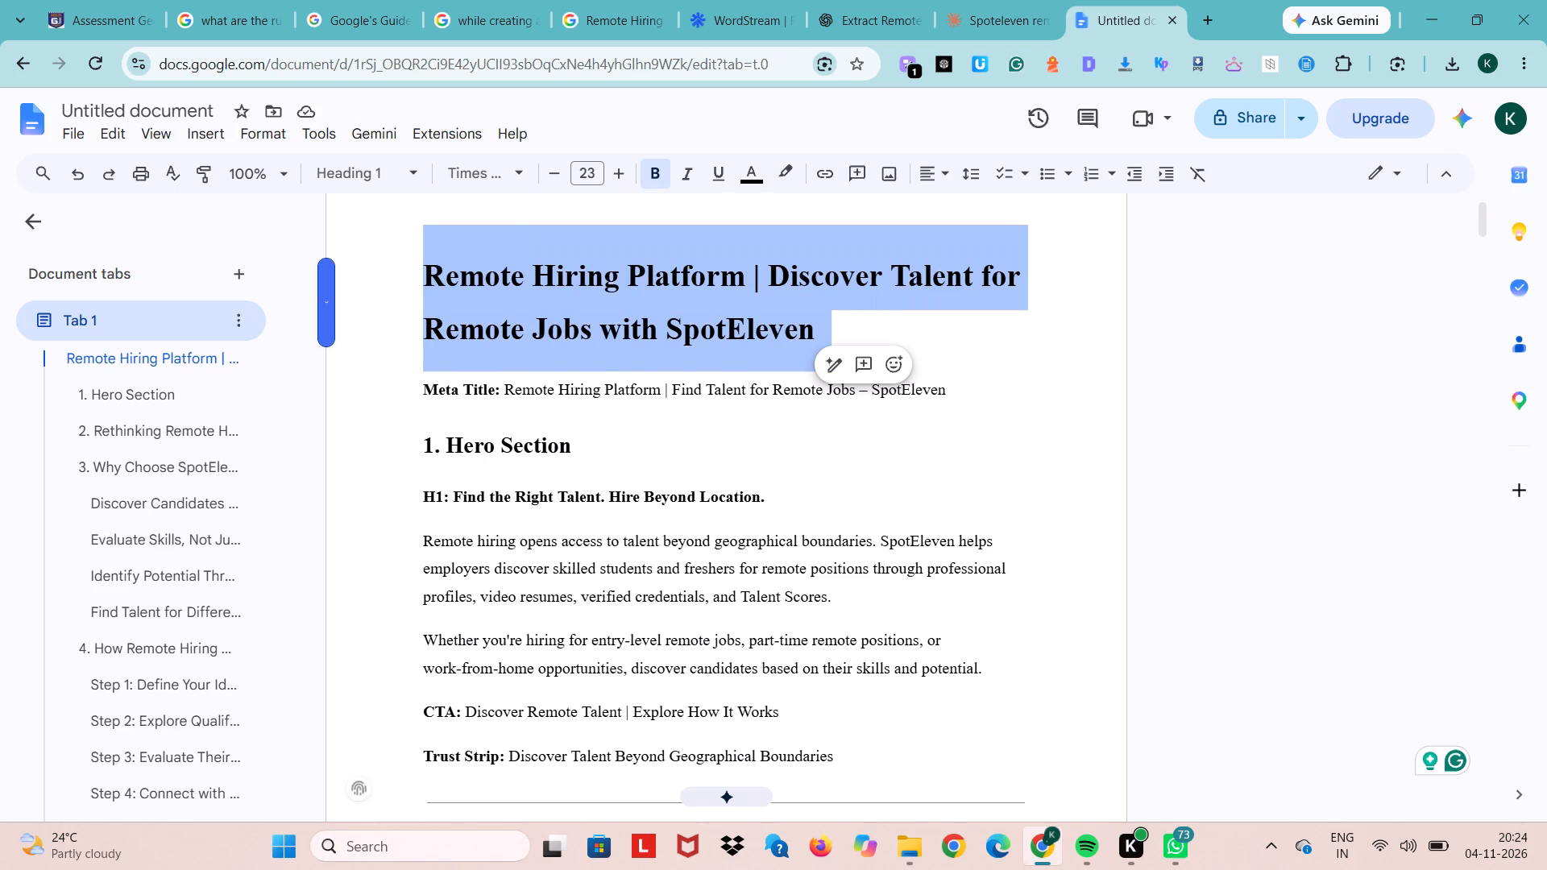
{"action": "key", "text": "BackSpace"}
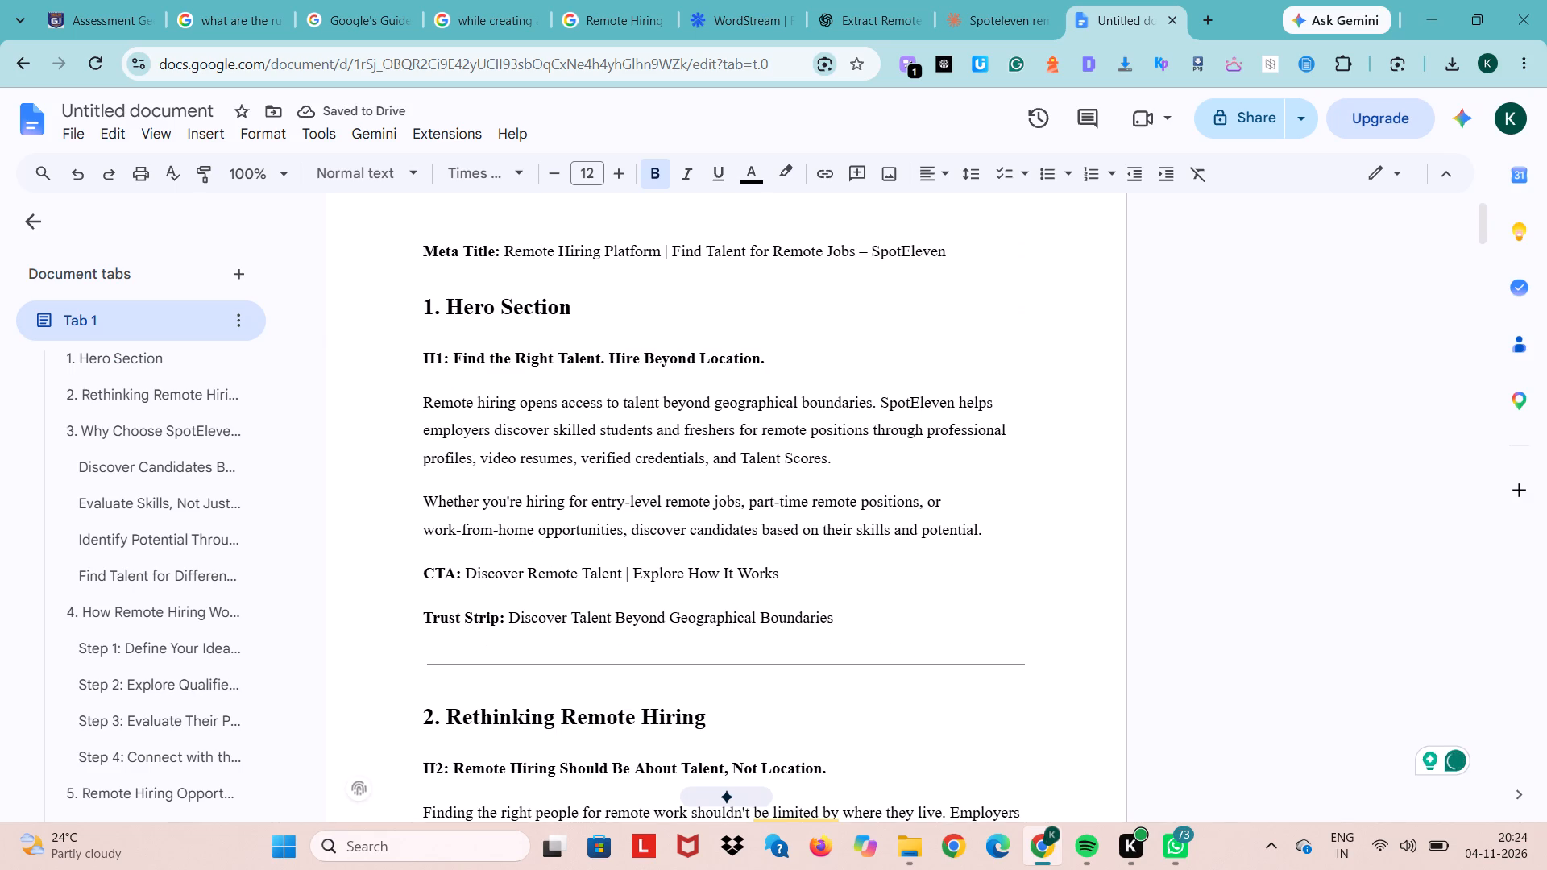
Delete the horizontal dividers that follow the Hero Section and the "2. Rethinking Remote Hiring" section.
{"action": "left_click", "coordinate": [612, 498]}
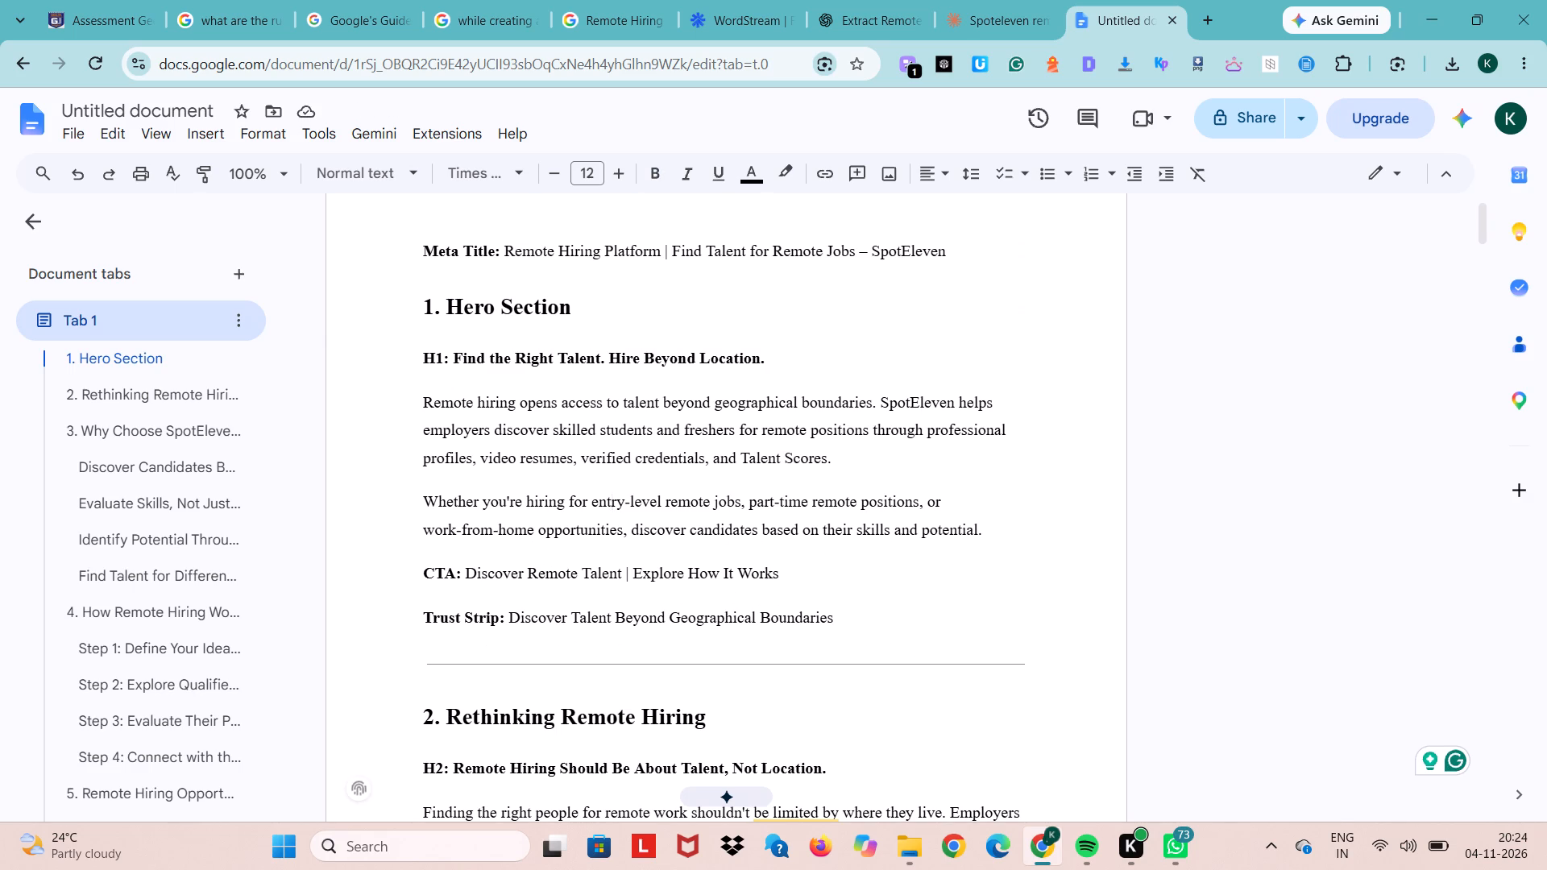
{"action": "triple_click", "coordinate": [811, 665]}
{"action": "key", "text": "BackSpace"}
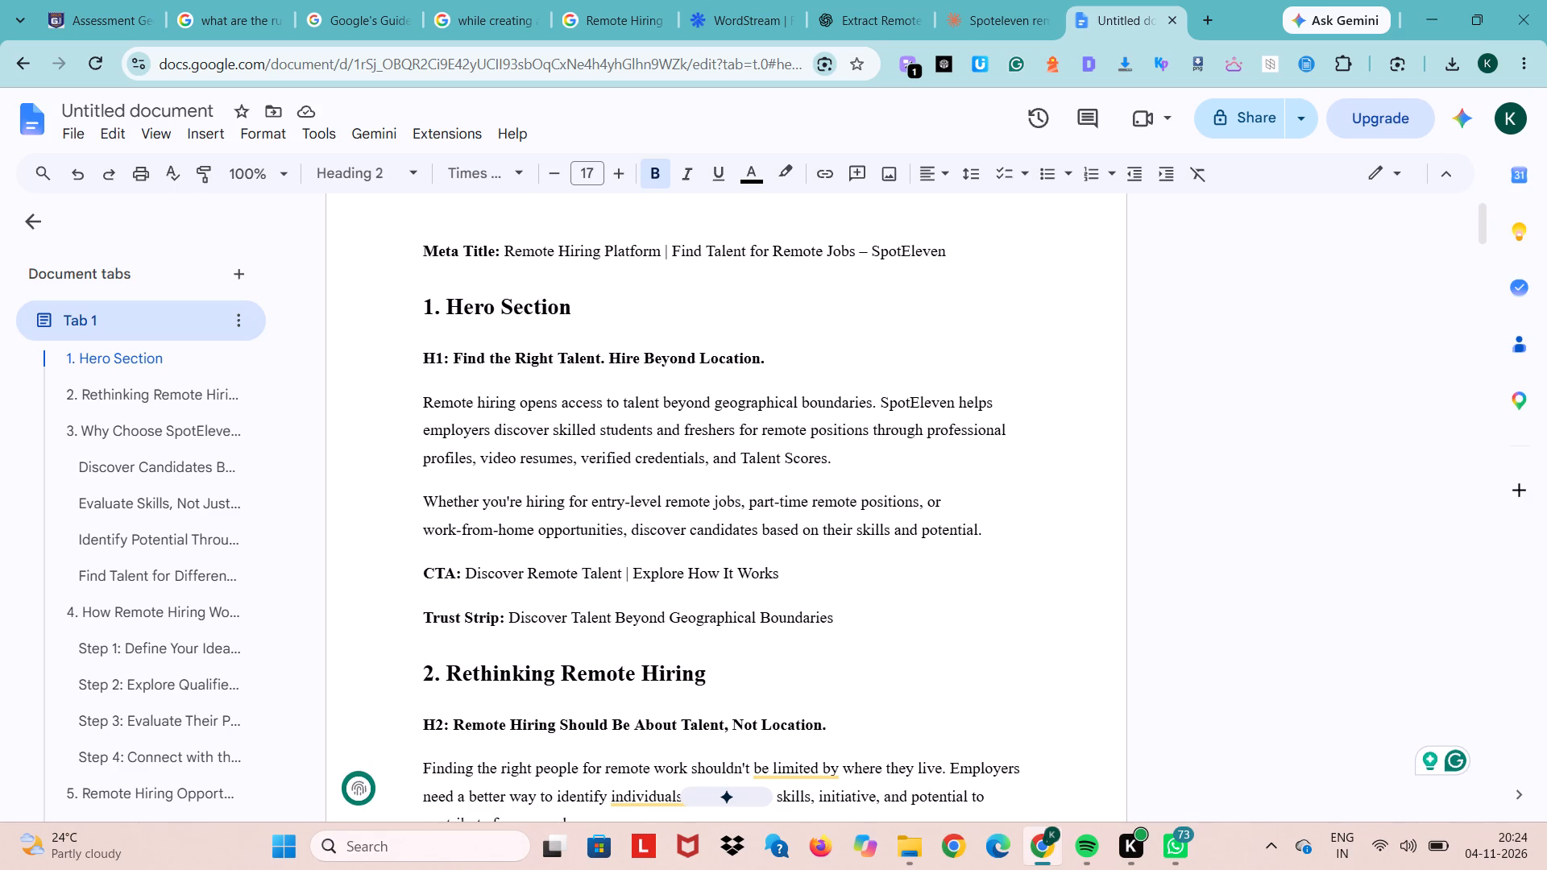
{"action": "scroll", "coordinate": [830, 529], "scroll_direction": "down", "scroll_amount": 5}
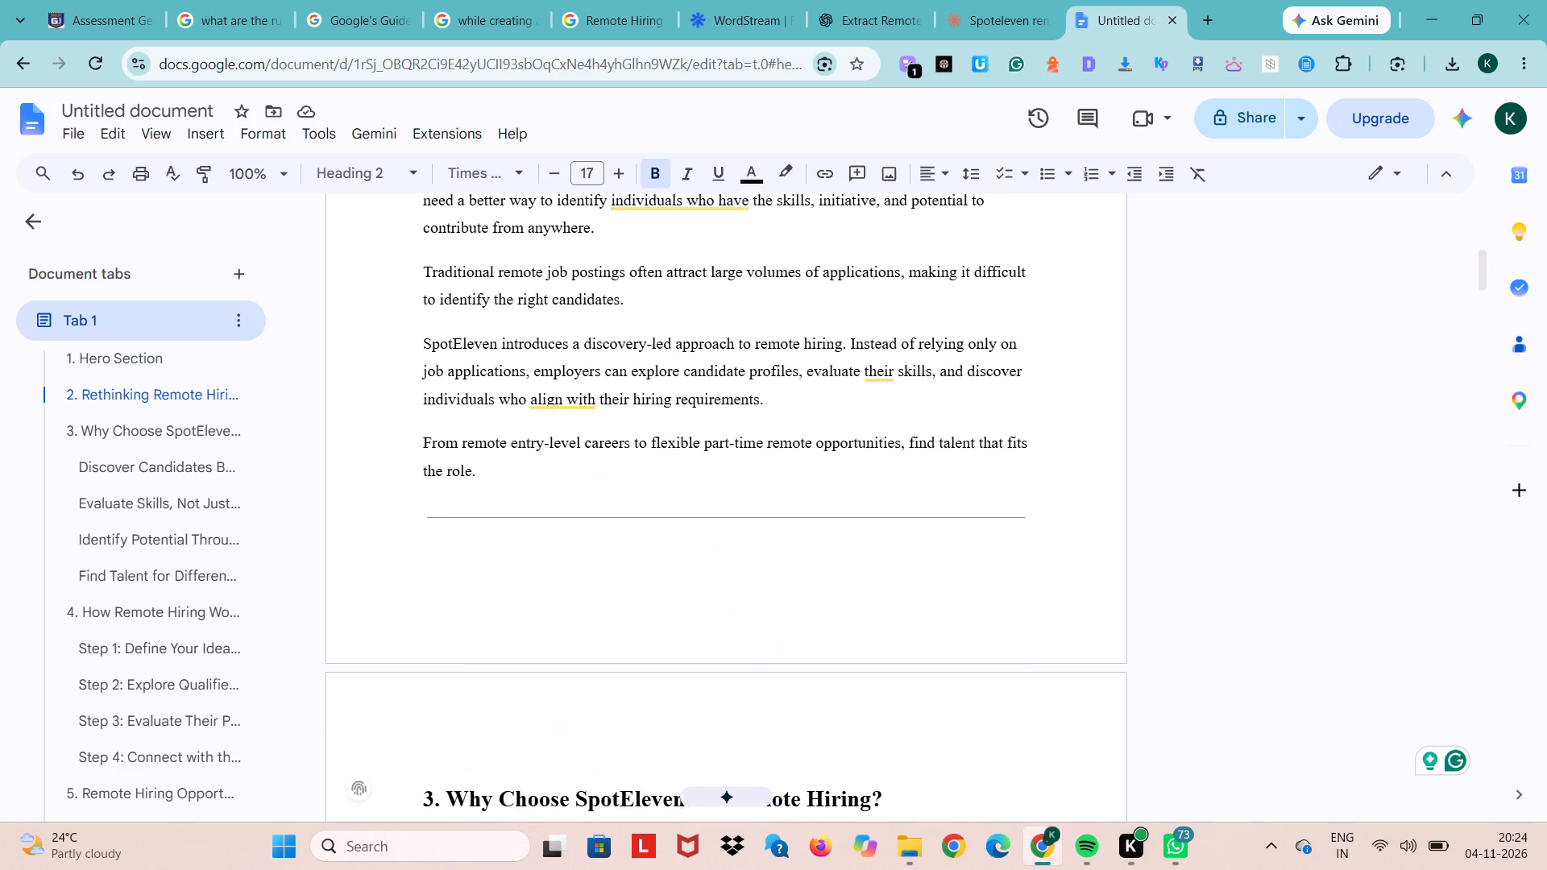
{"action": "scroll", "coordinate": [830, 529], "scroll_direction": "down", "scroll_amount": 4}
{"action": "scroll", "coordinate": [830, 529], "scroll_direction": "up", "scroll_amount": 1}
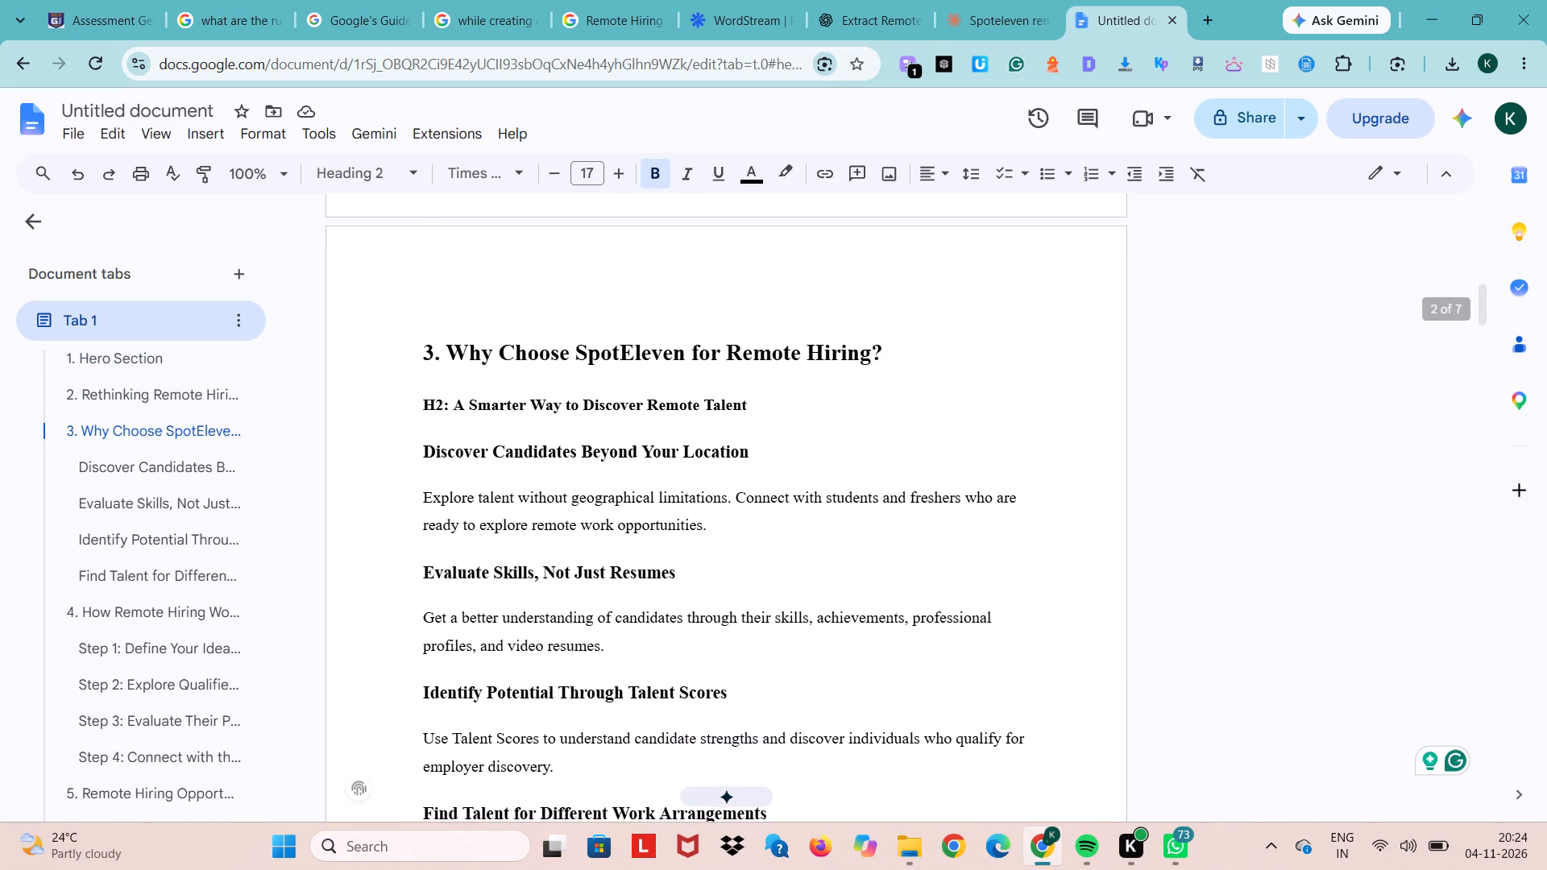
{"action": "scroll", "coordinate": [830, 529], "scroll_direction": "up", "scroll_amount": 2}
{"action": "triple_click", "coordinate": [642, 371]}
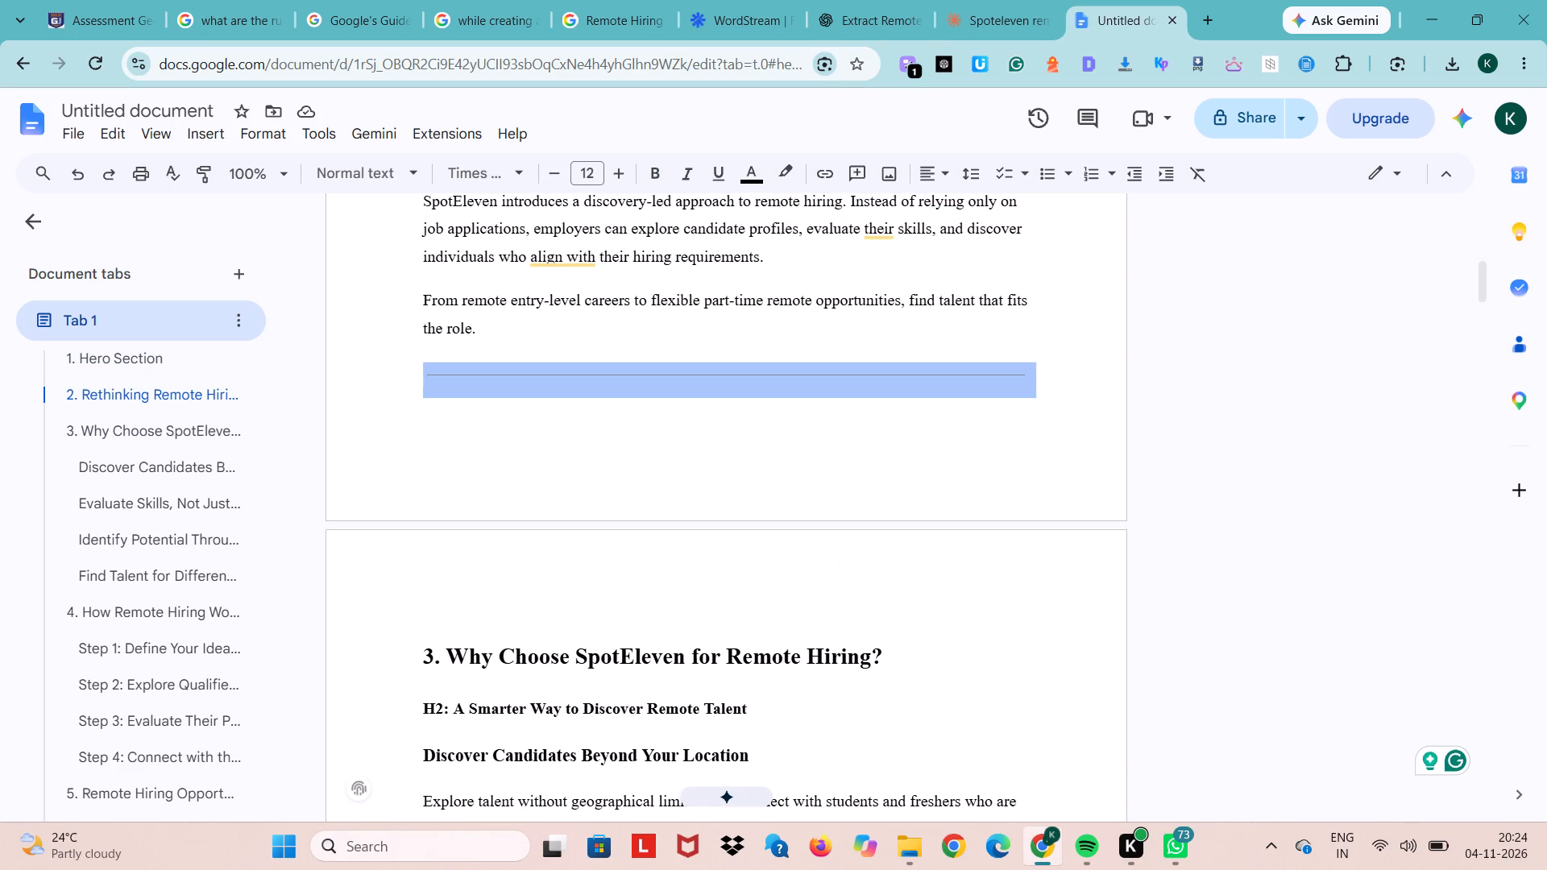
{"action": "key", "text": "BackSpace"}
Delete the "Whether you're hiring for entry-level remote jobs" paragraph from the Hero Section.
{"action": "scroll", "coordinate": [642, 371], "scroll_direction": "up", "scroll_amount": 7}
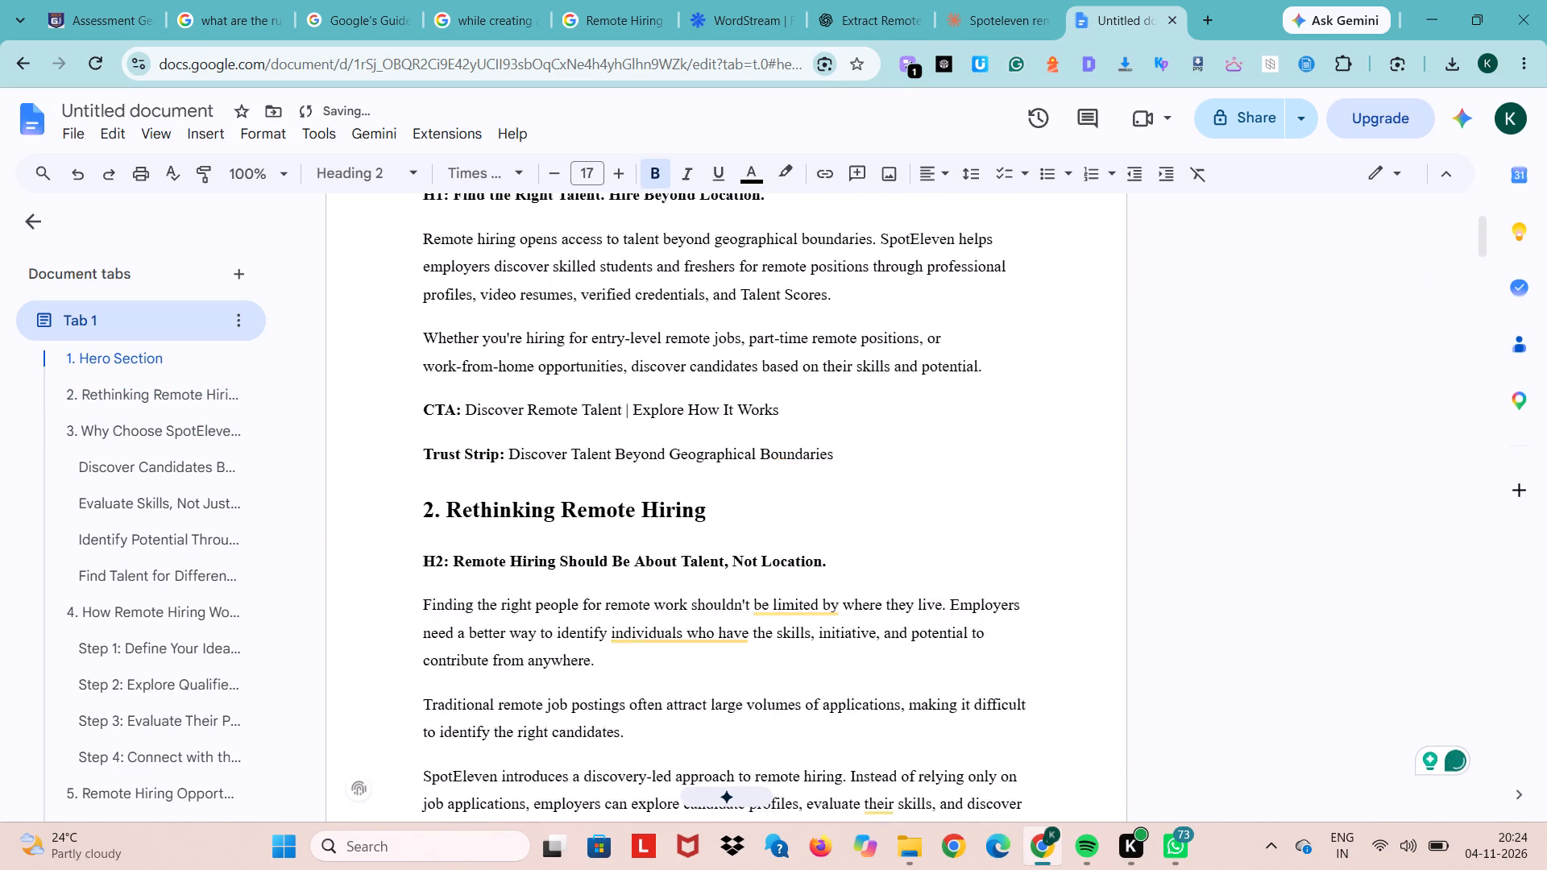
{"action": "scroll", "coordinate": [642, 371], "scroll_direction": "up", "scroll_amount": 1}
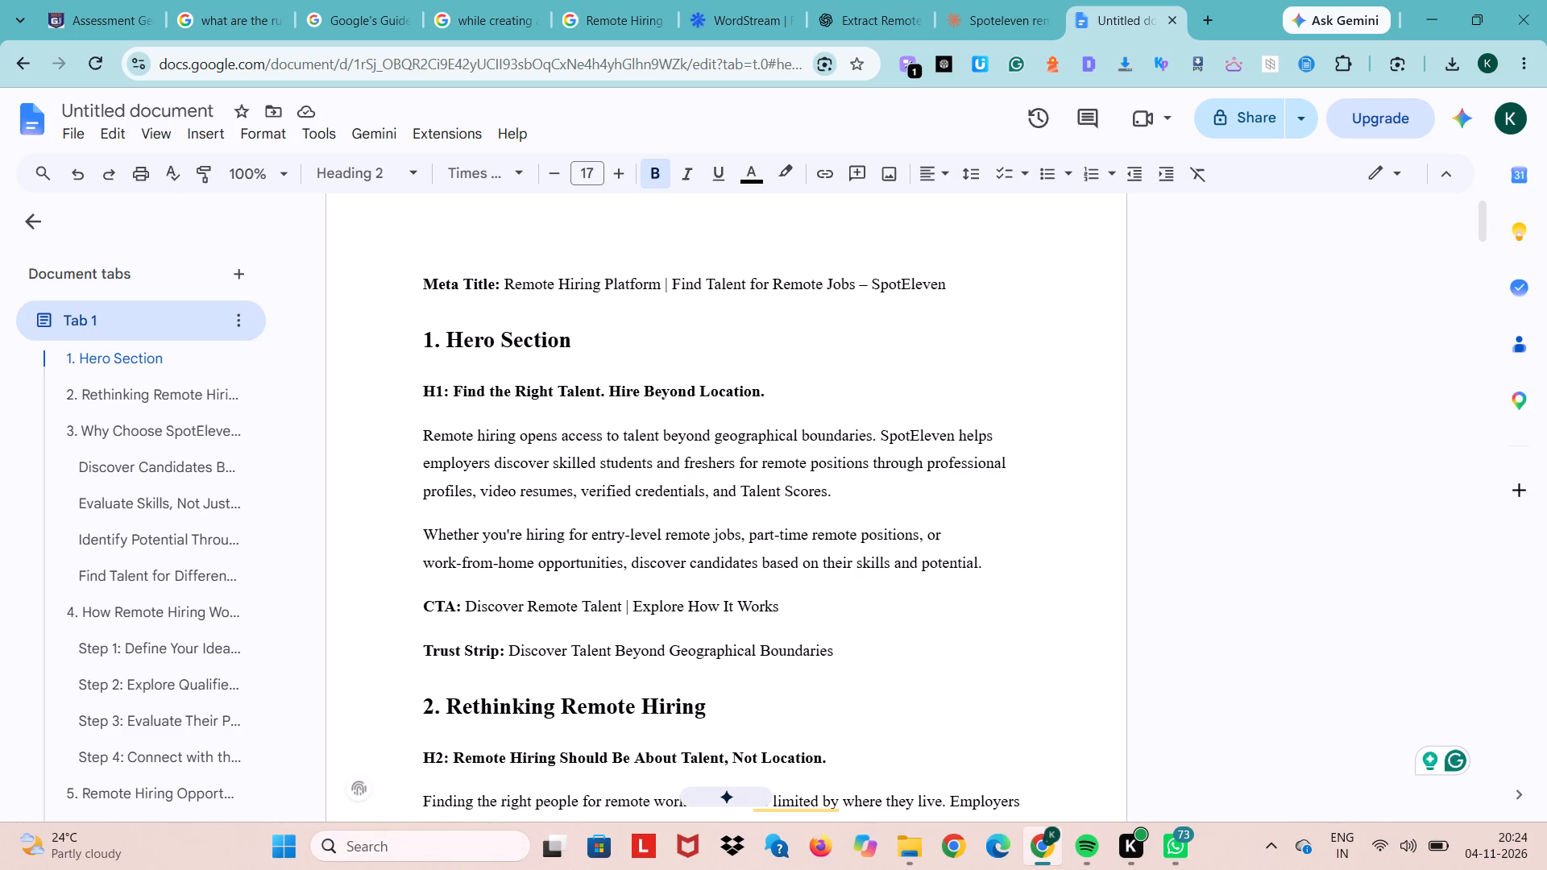
{"action": "left_click", "coordinate": [881, 496]}
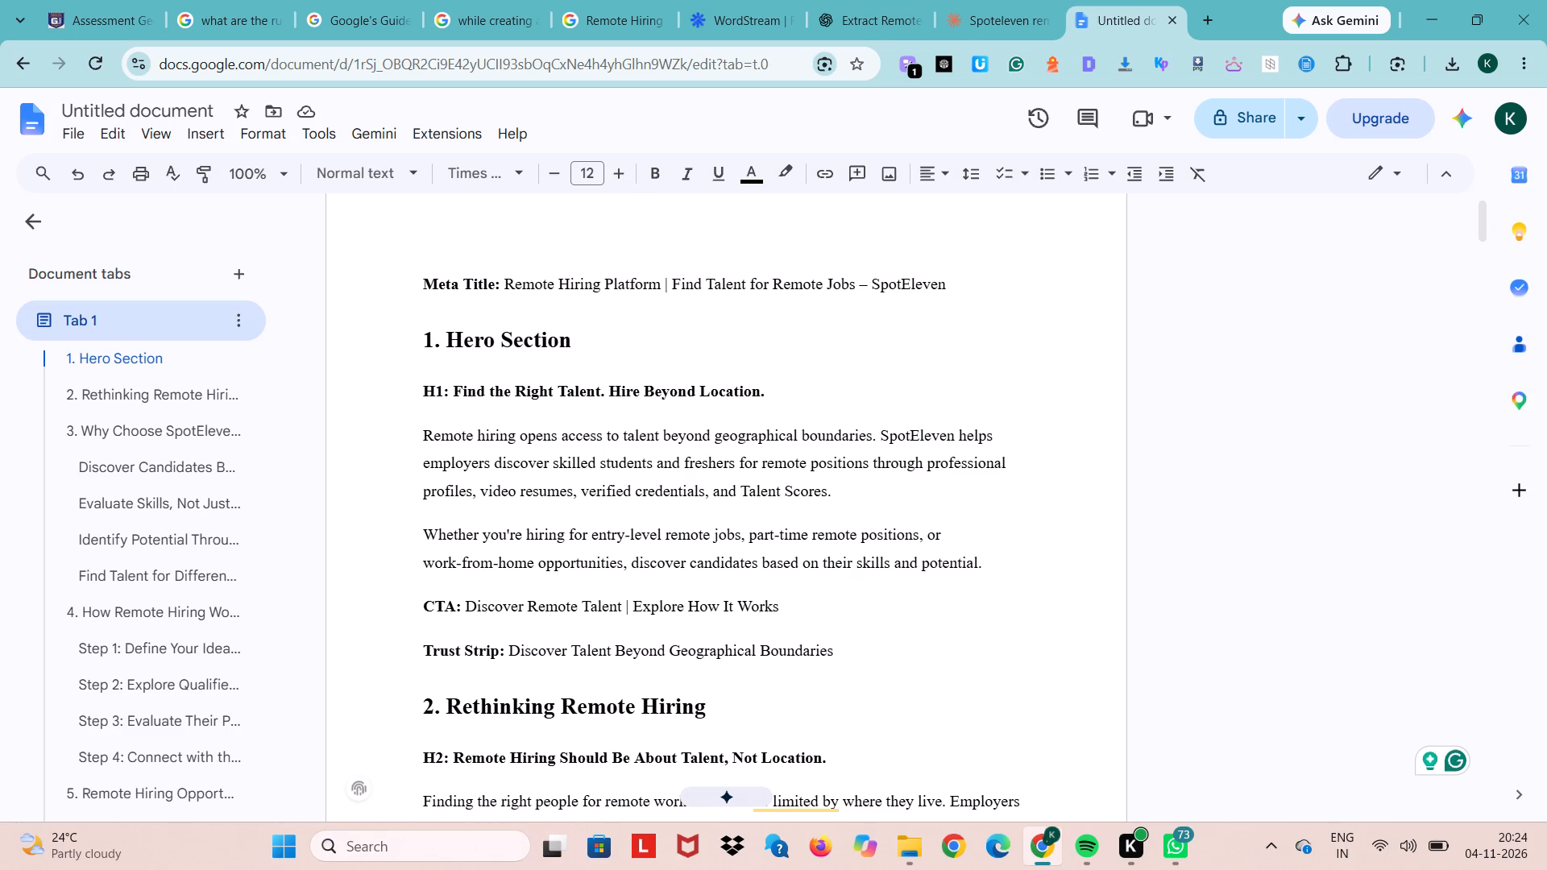
{"action": "triple_click", "coordinate": [959, 557]}
{"action": "key", "text": "BackSpace"}
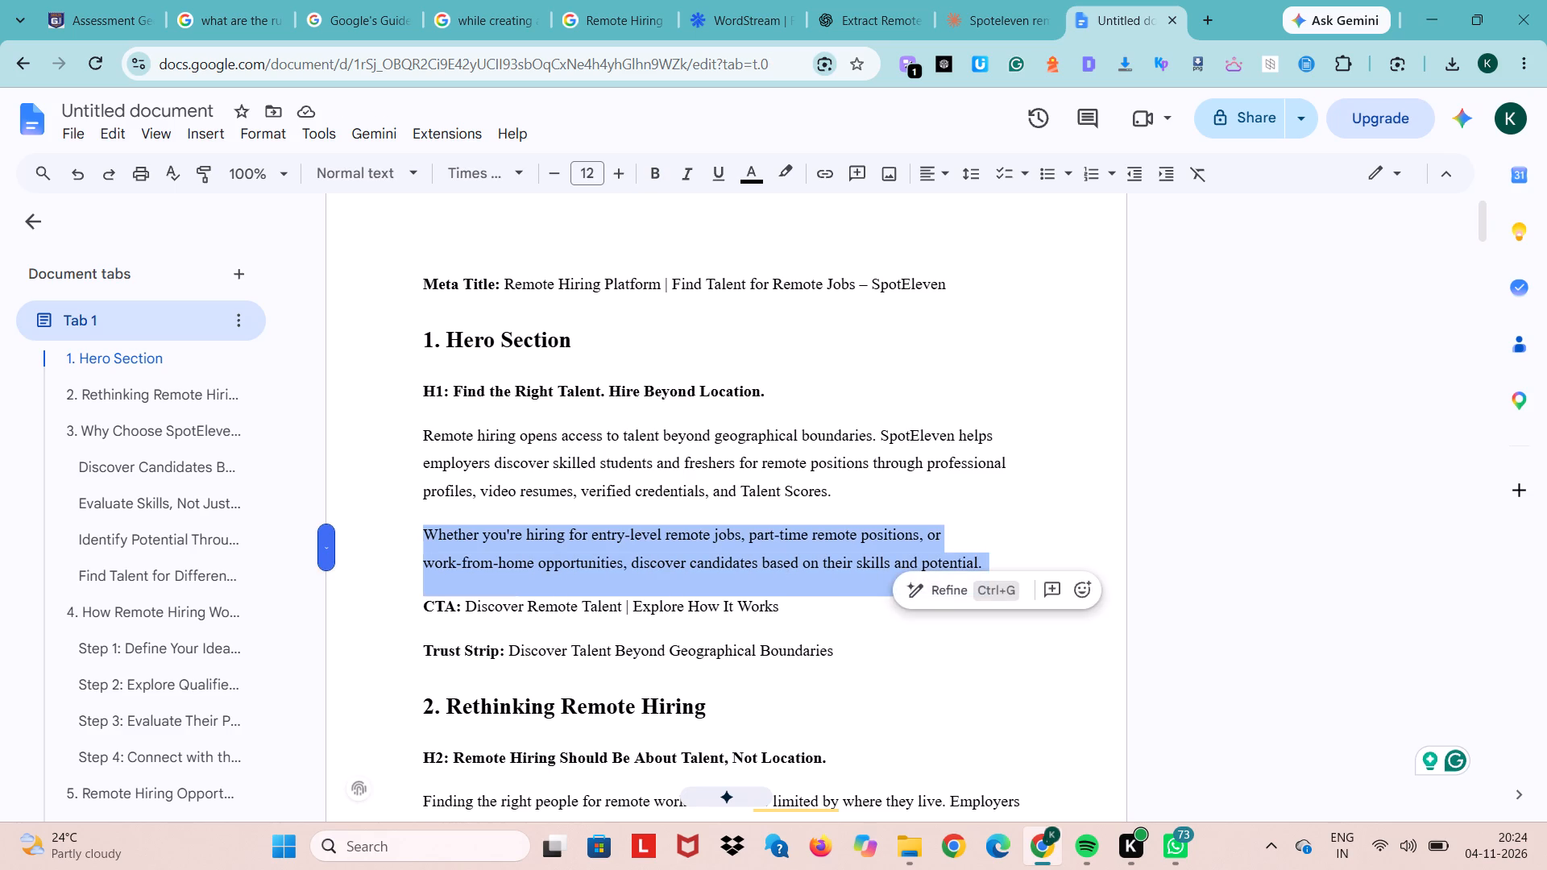
Split the Hero Section paragraph so that "SpotEleven helps employers" starts a new paragraph.
{"action": "left_click", "coordinate": [883, 433]}
{"action": "key", "text": "Return"}
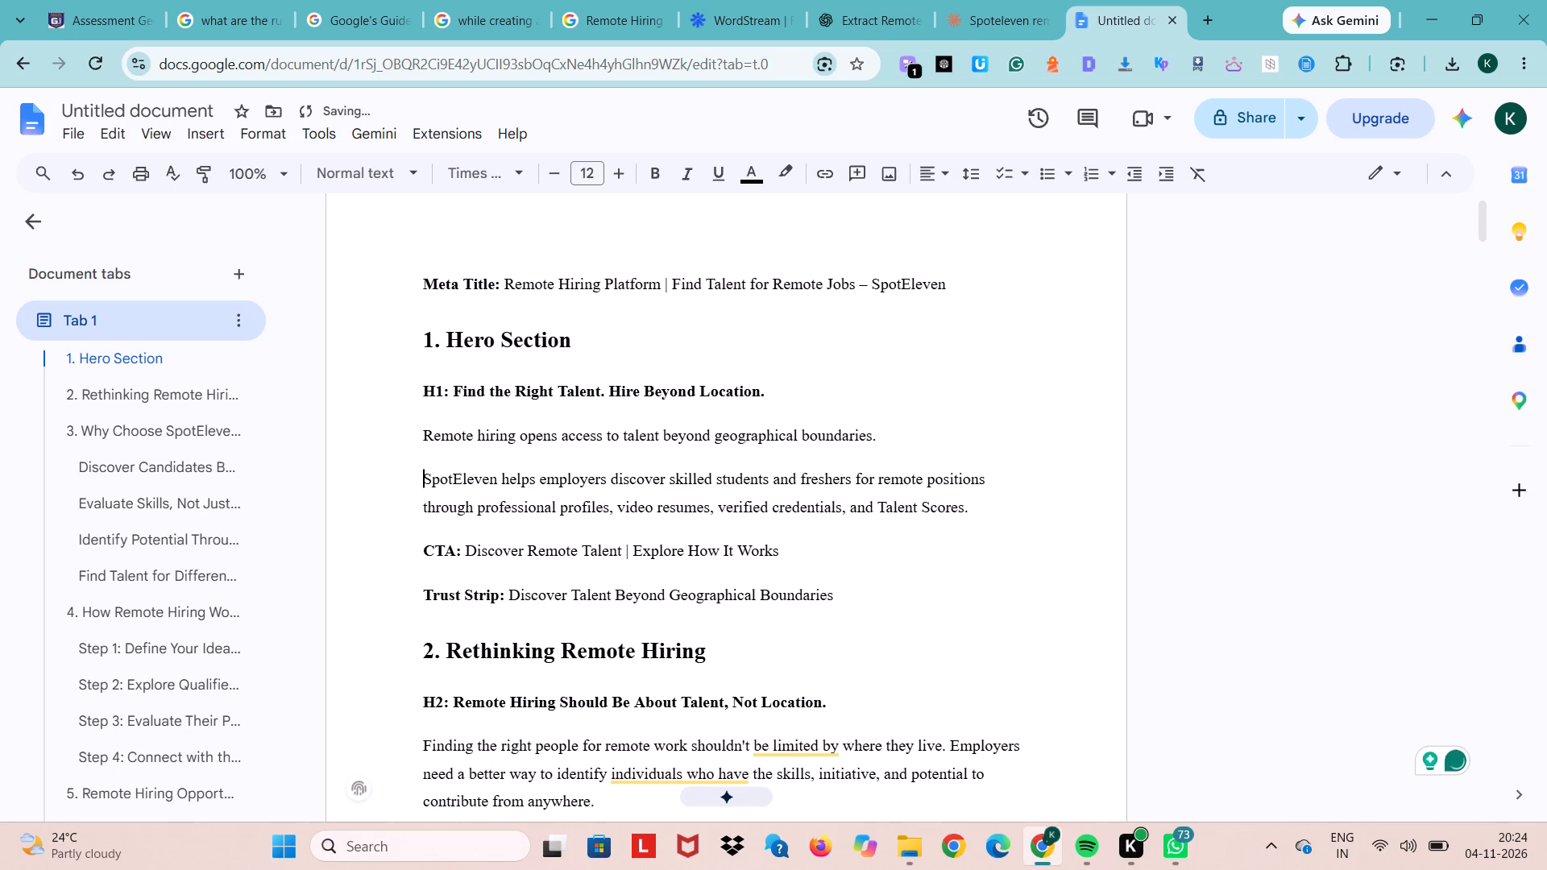
Replace the divider before "4. How Remote Hiring Works on SpotEleven" with an empty line.
{"action": "scroll", "coordinate": [870, 491], "scroll_direction": "down", "scroll_amount": 4}
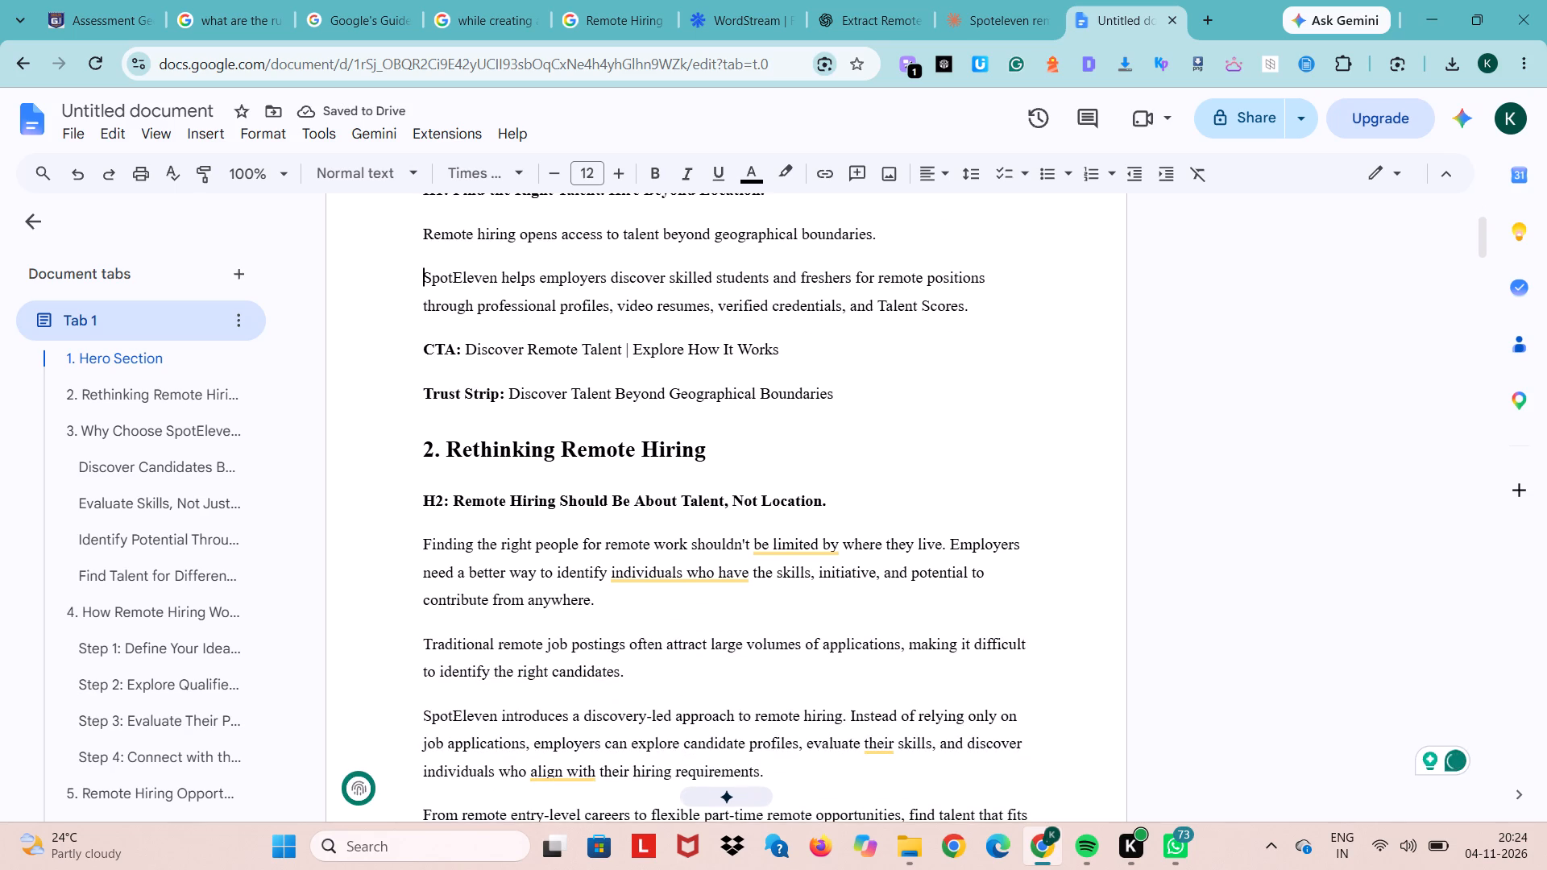
{"action": "scroll", "coordinate": [870, 491], "scroll_direction": "down", "scroll_amount": 1}
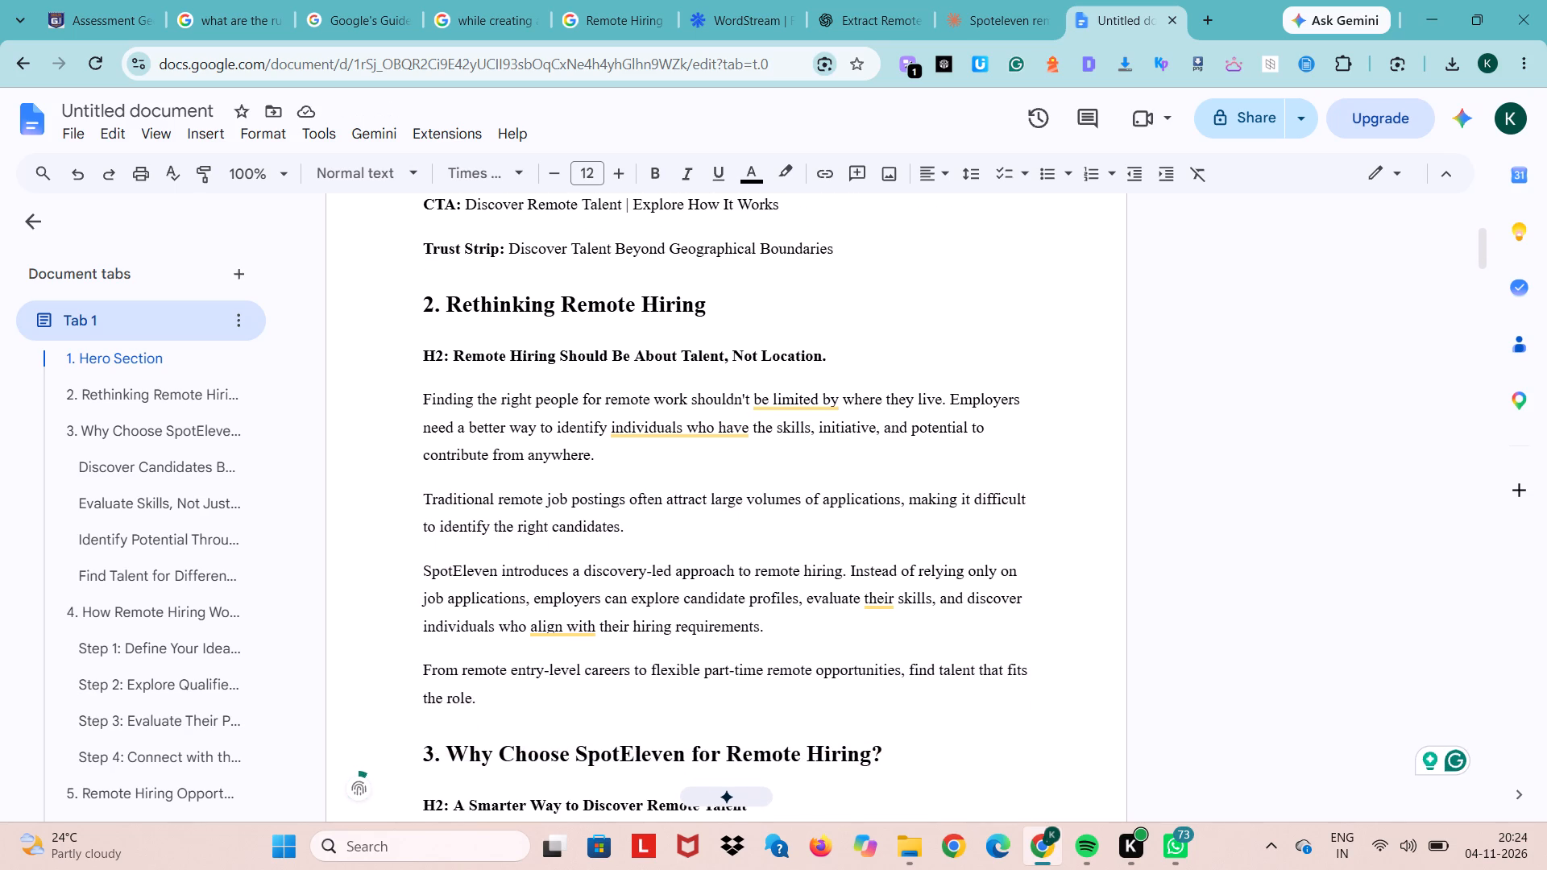
{"action": "scroll", "coordinate": [870, 491], "scroll_direction": "down", "scroll_amount": 5}
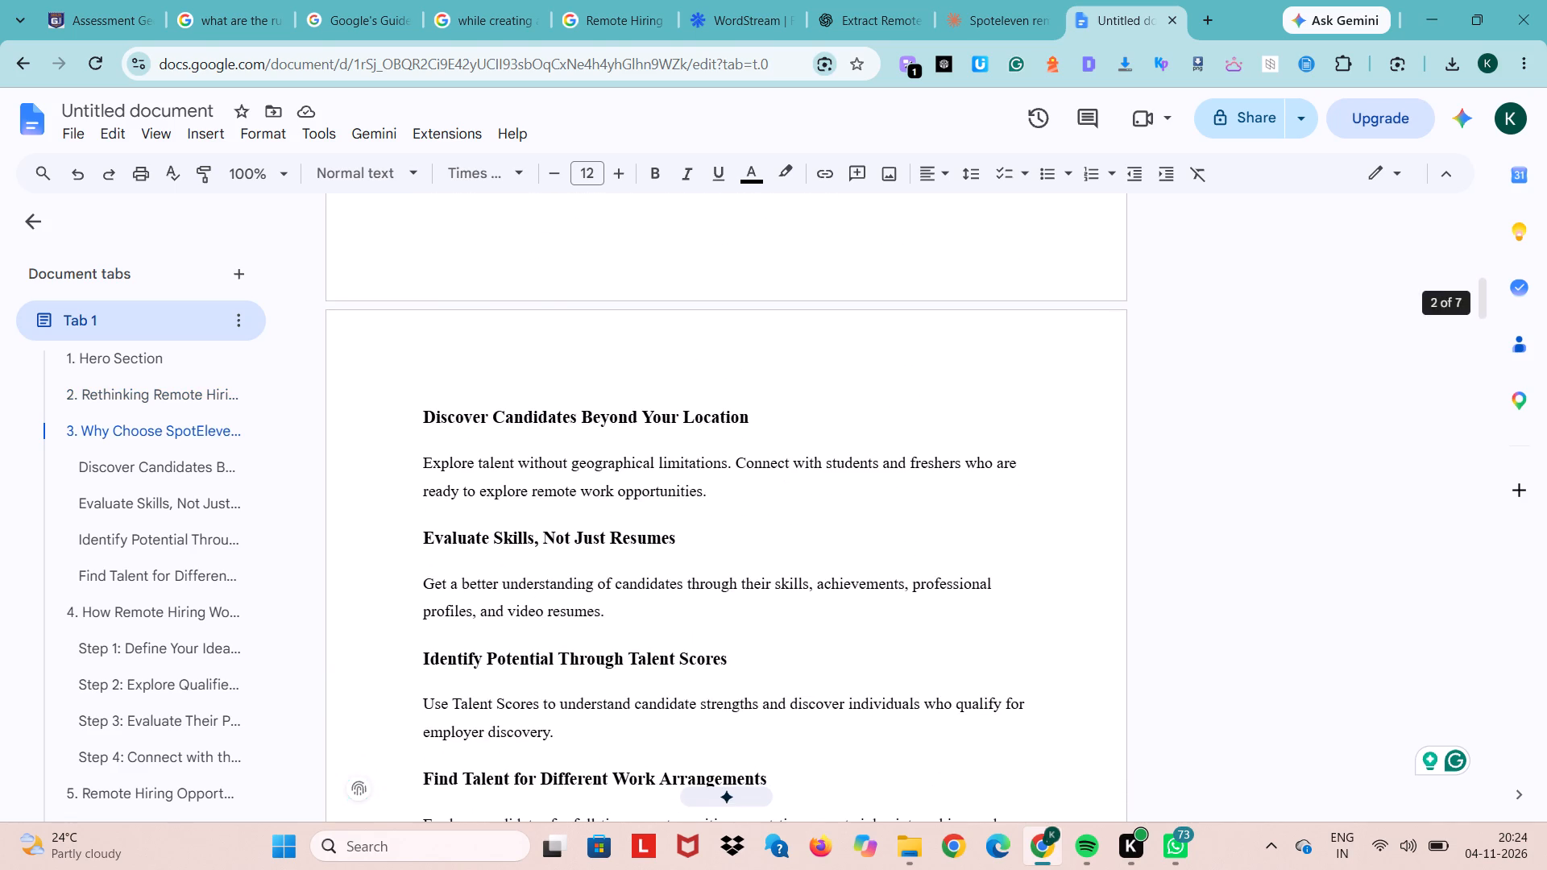
{"action": "scroll", "coordinate": [870, 491], "scroll_direction": "down", "scroll_amount": 2}
{"action": "triple_click", "coordinate": [881, 529]}
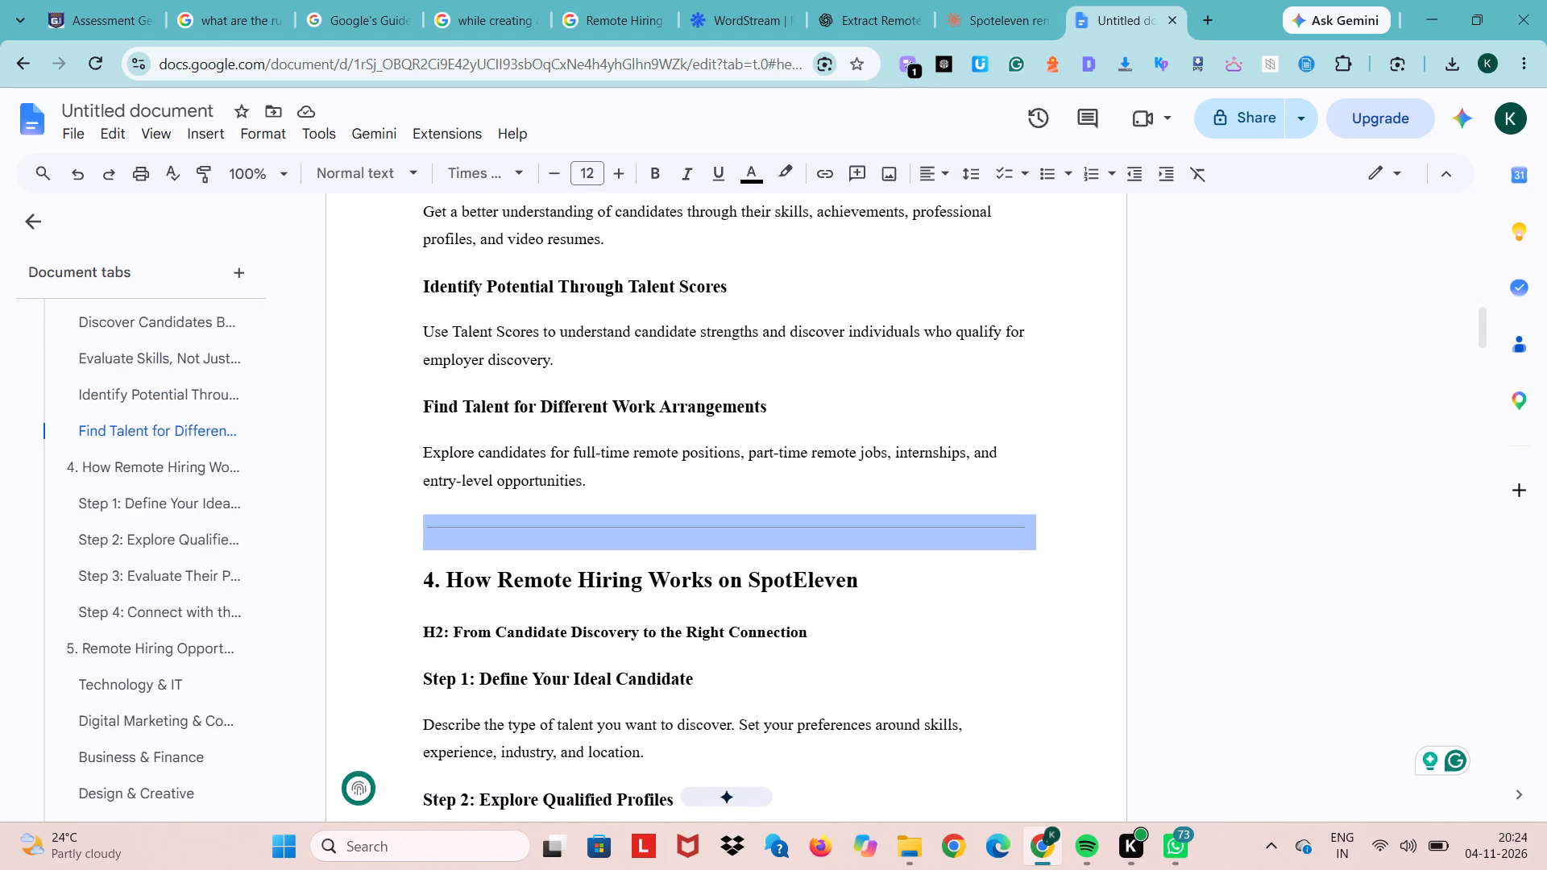
{"action": "key", "text": "BackSpace"}
{"action": "key", "text": "Return"}
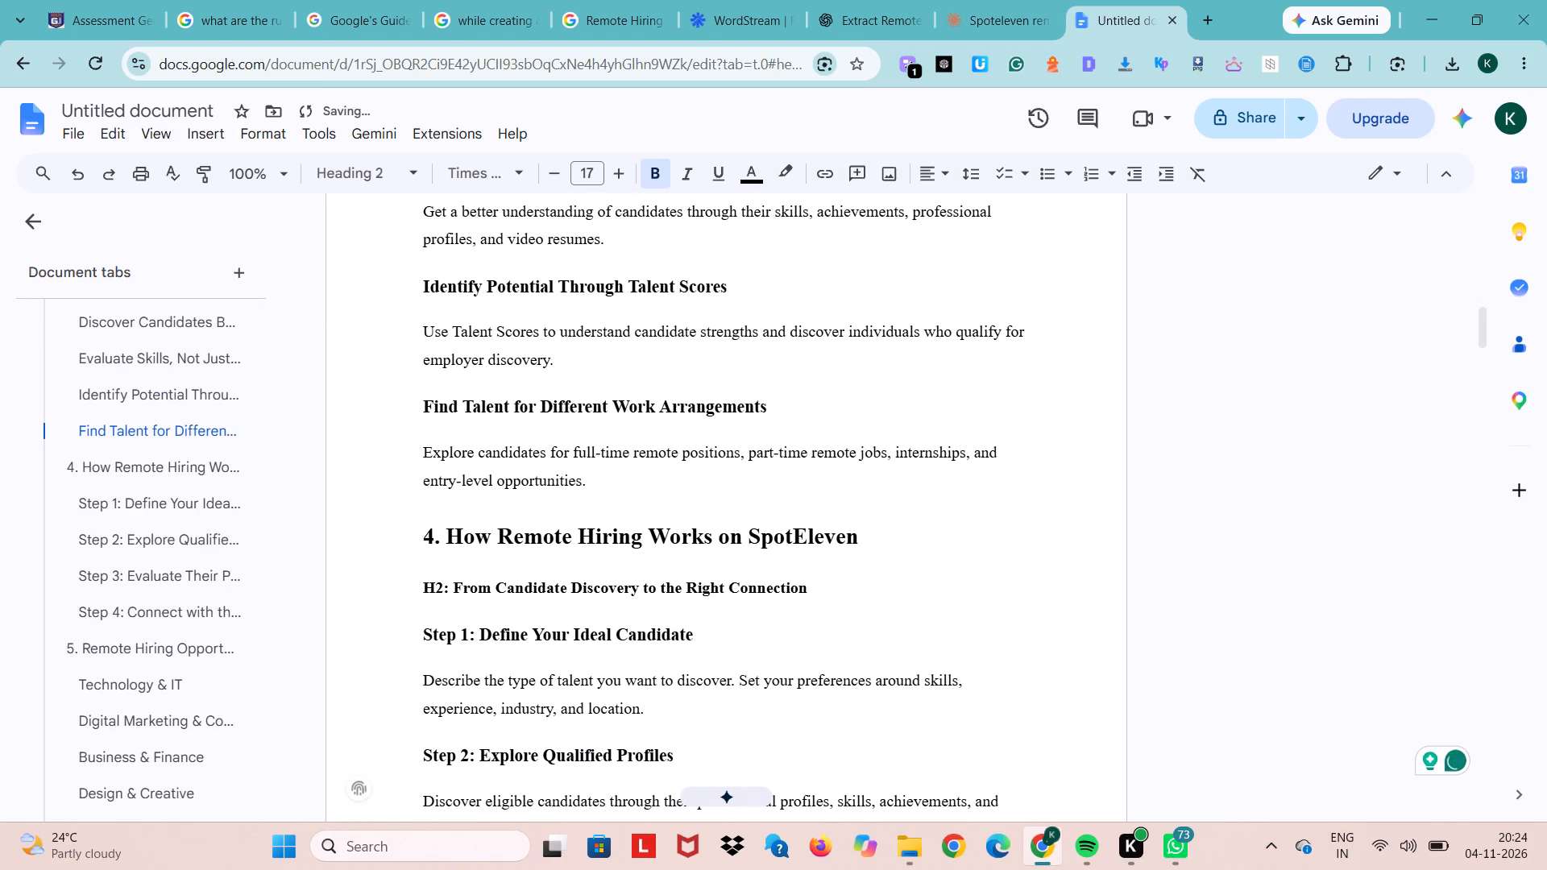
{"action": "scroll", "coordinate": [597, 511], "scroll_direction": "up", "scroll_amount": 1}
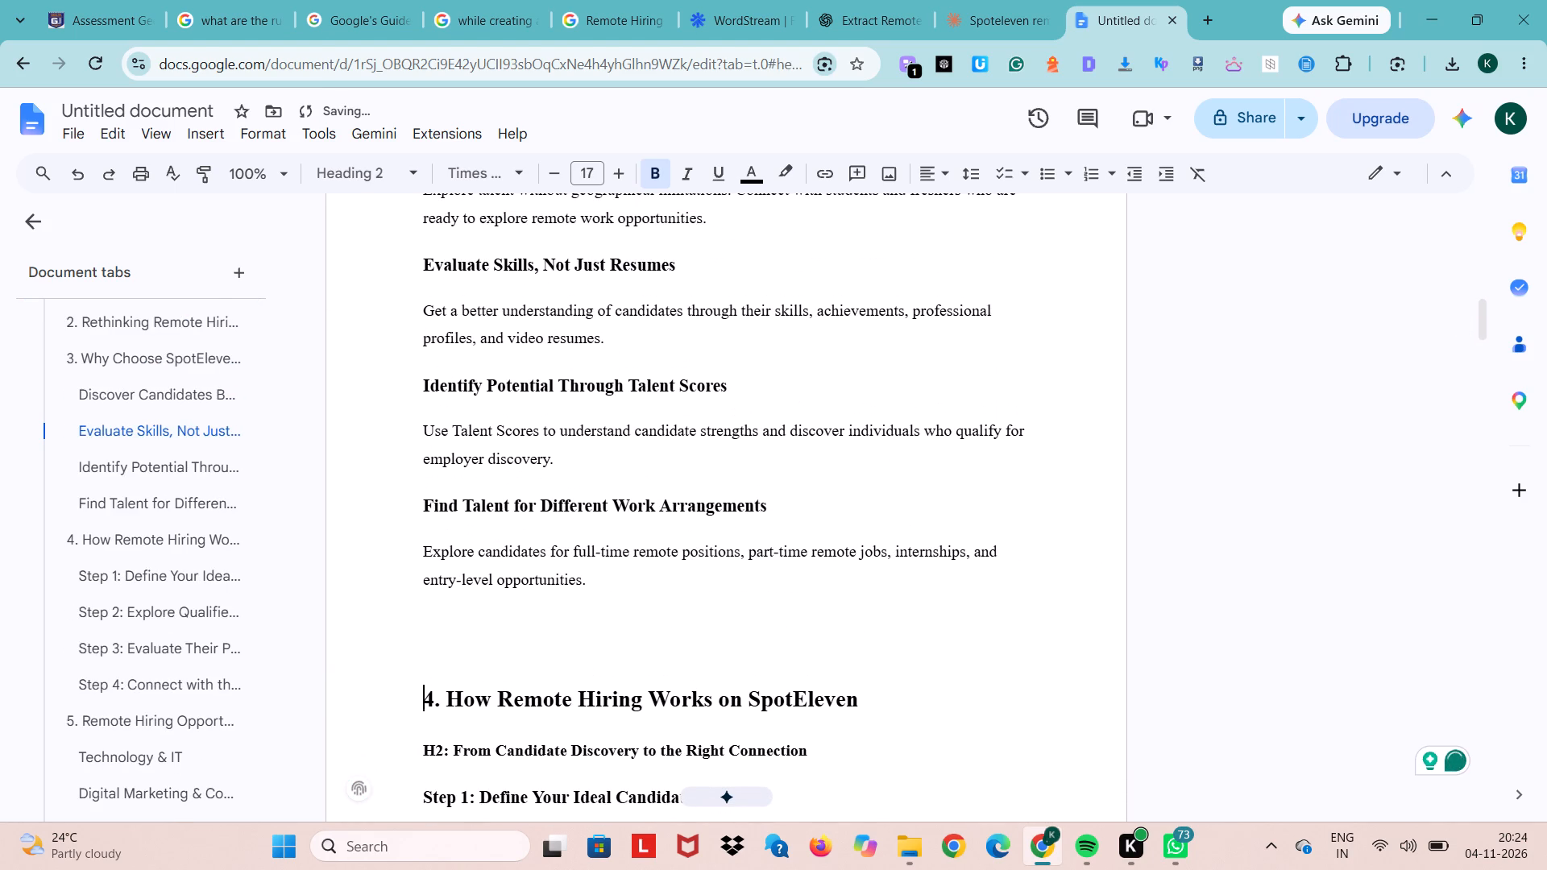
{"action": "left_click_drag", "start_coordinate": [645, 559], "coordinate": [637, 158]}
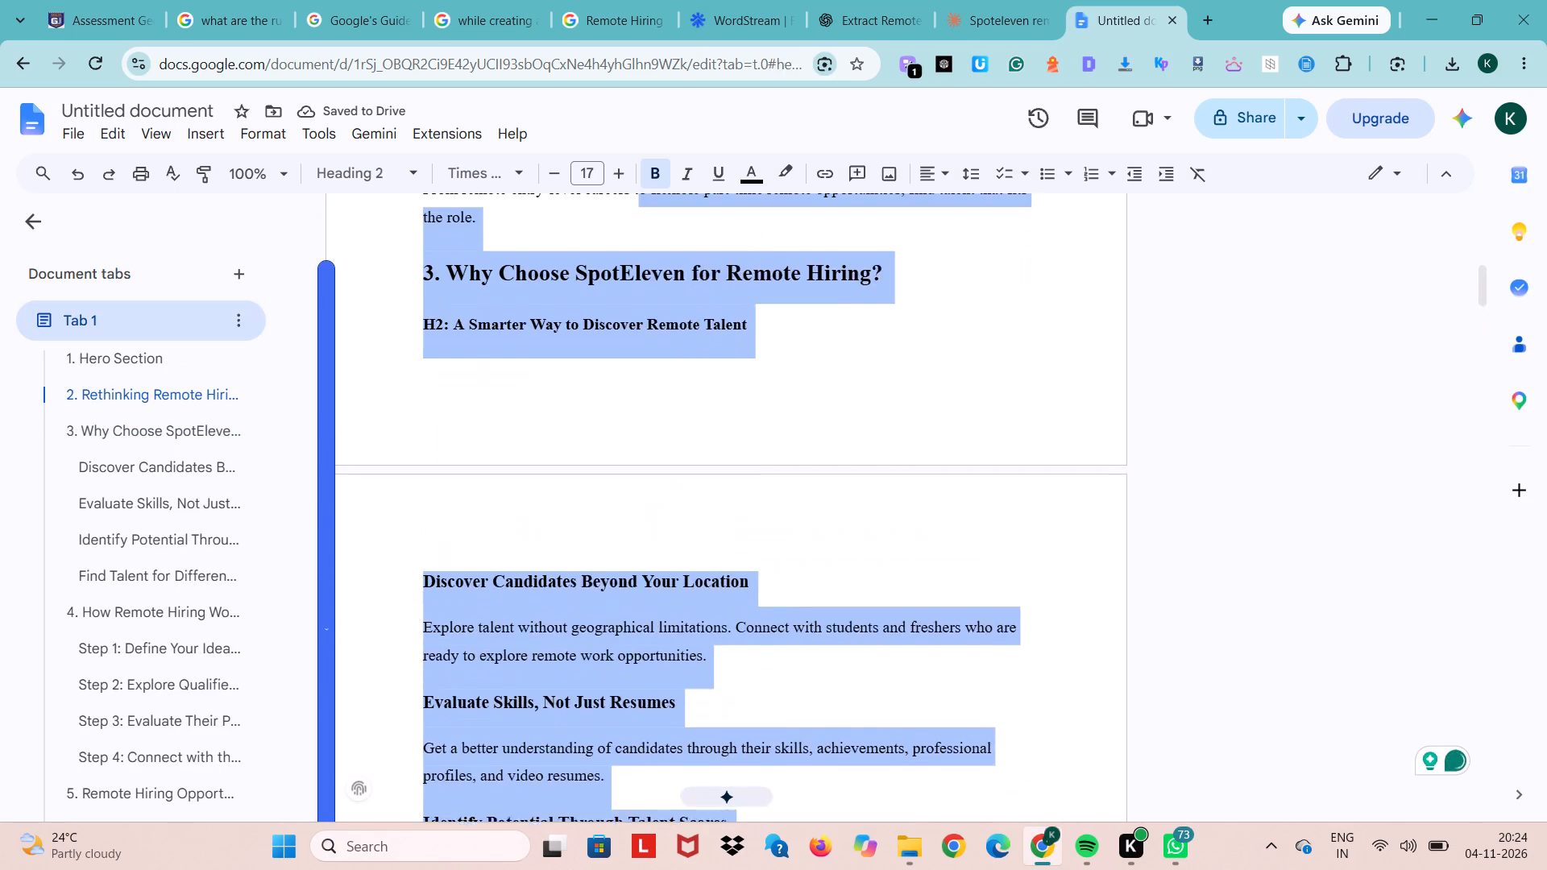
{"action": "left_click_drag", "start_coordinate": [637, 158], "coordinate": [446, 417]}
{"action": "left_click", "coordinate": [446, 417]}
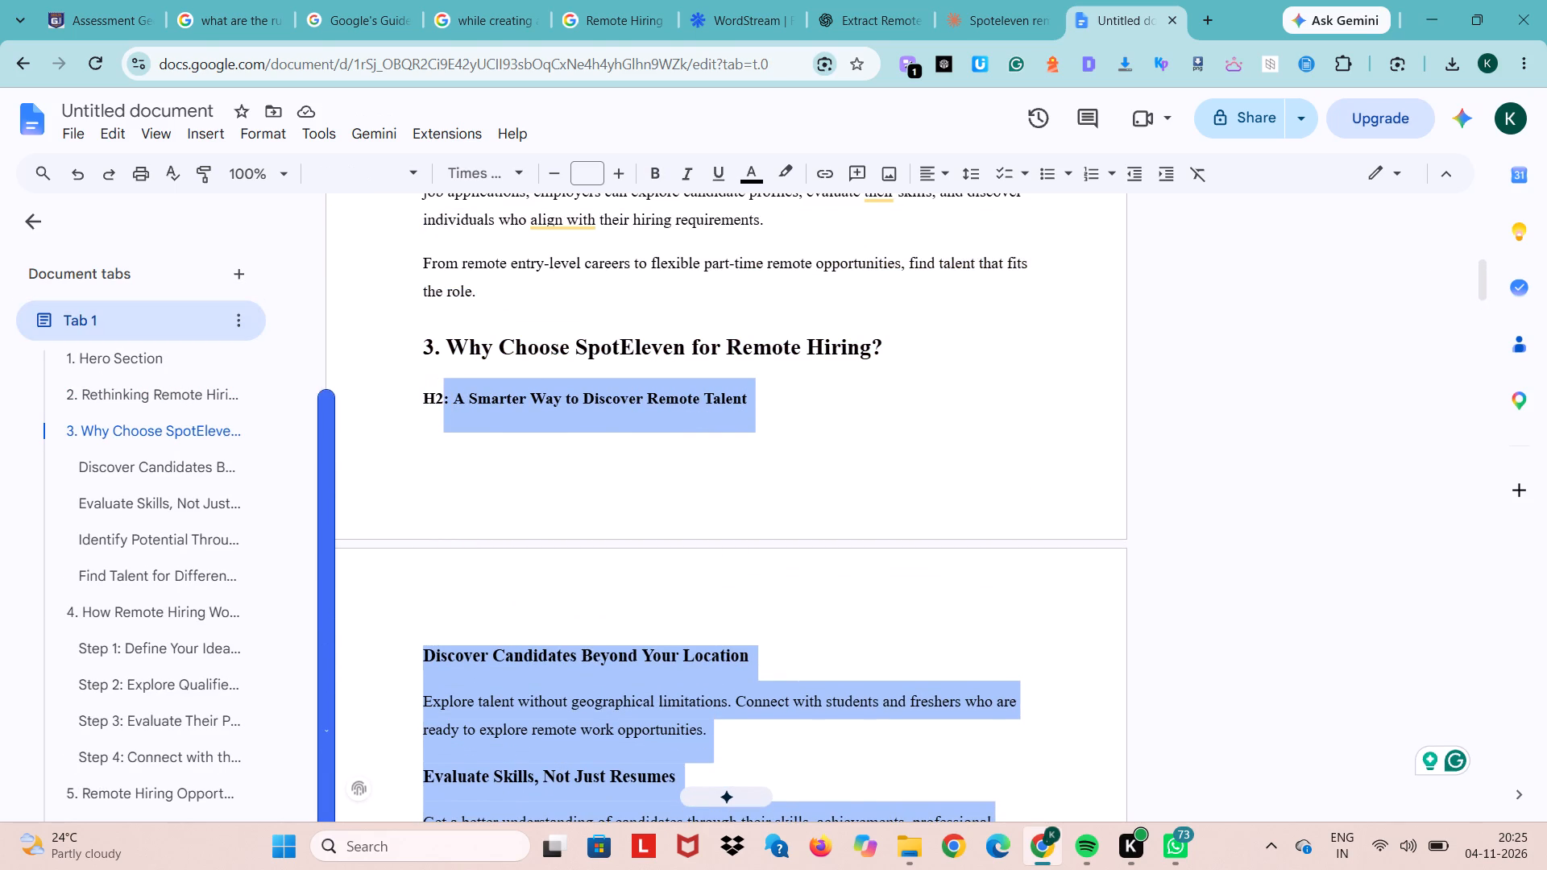
Delete the "3. Why Choose SpotEleven for Remote Hiring?" section heading.
{"action": "scroll", "coordinate": [446, 417], "scroll_direction": "down", "scroll_amount": 1}
{"action": "scroll", "coordinate": [446, 417], "scroll_direction": "up", "scroll_amount": 1}
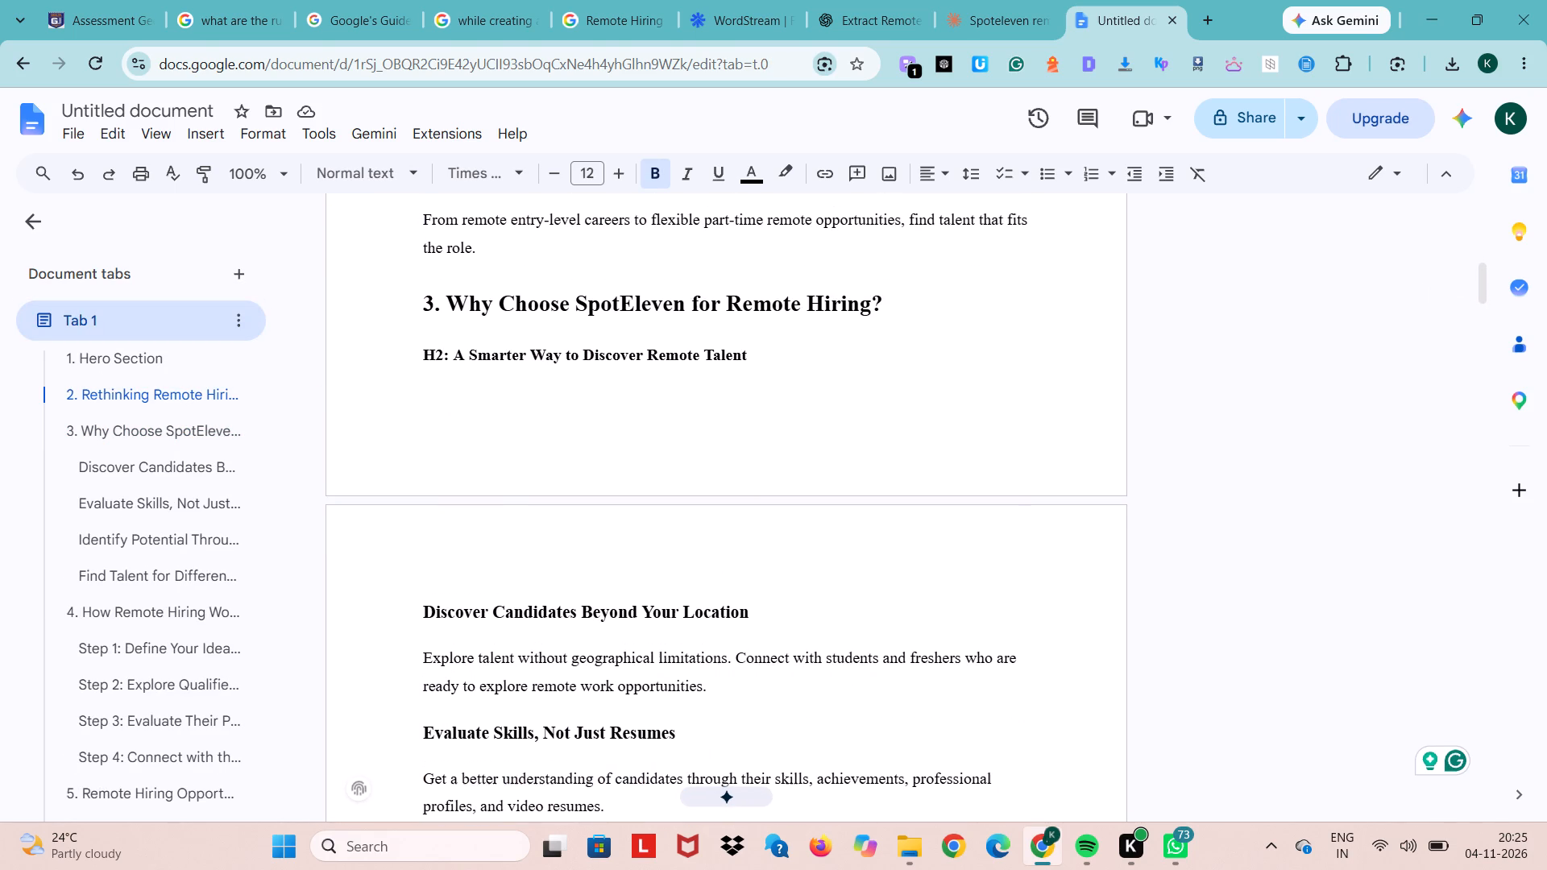
{"action": "scroll", "coordinate": [446, 417], "scroll_direction": "up", "scroll_amount": 1}
{"action": "triple_click", "coordinate": [587, 327]}
{"action": "key", "text": "BackSpace"}
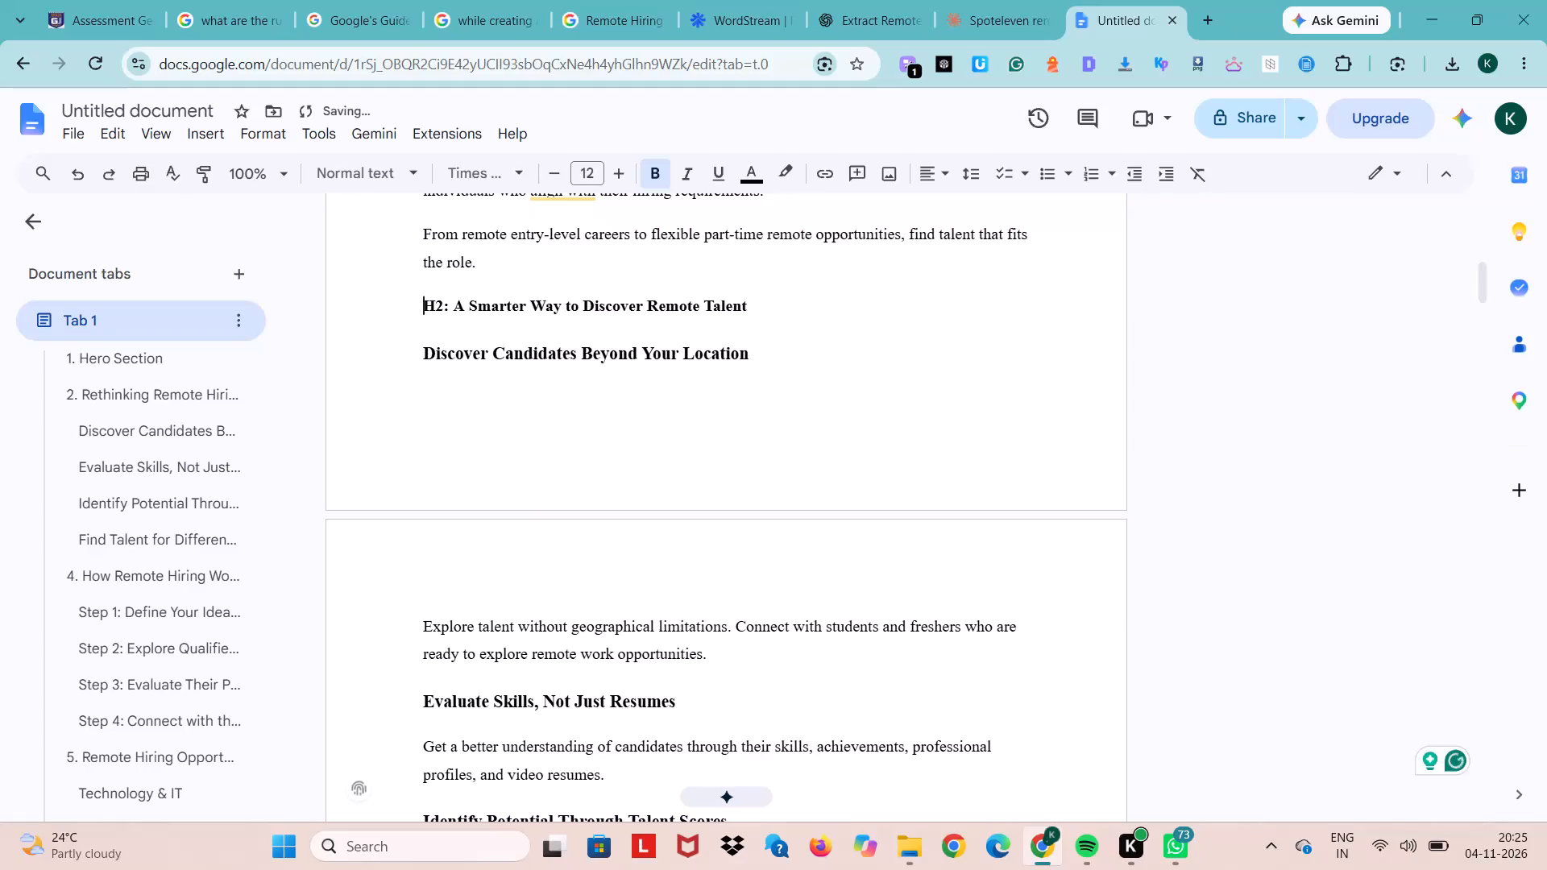
Format the line "H2: A Smarter Way to Discover Remote Talent" as a bold Heading 2.
{"action": "triple_click", "coordinate": [531, 308]}
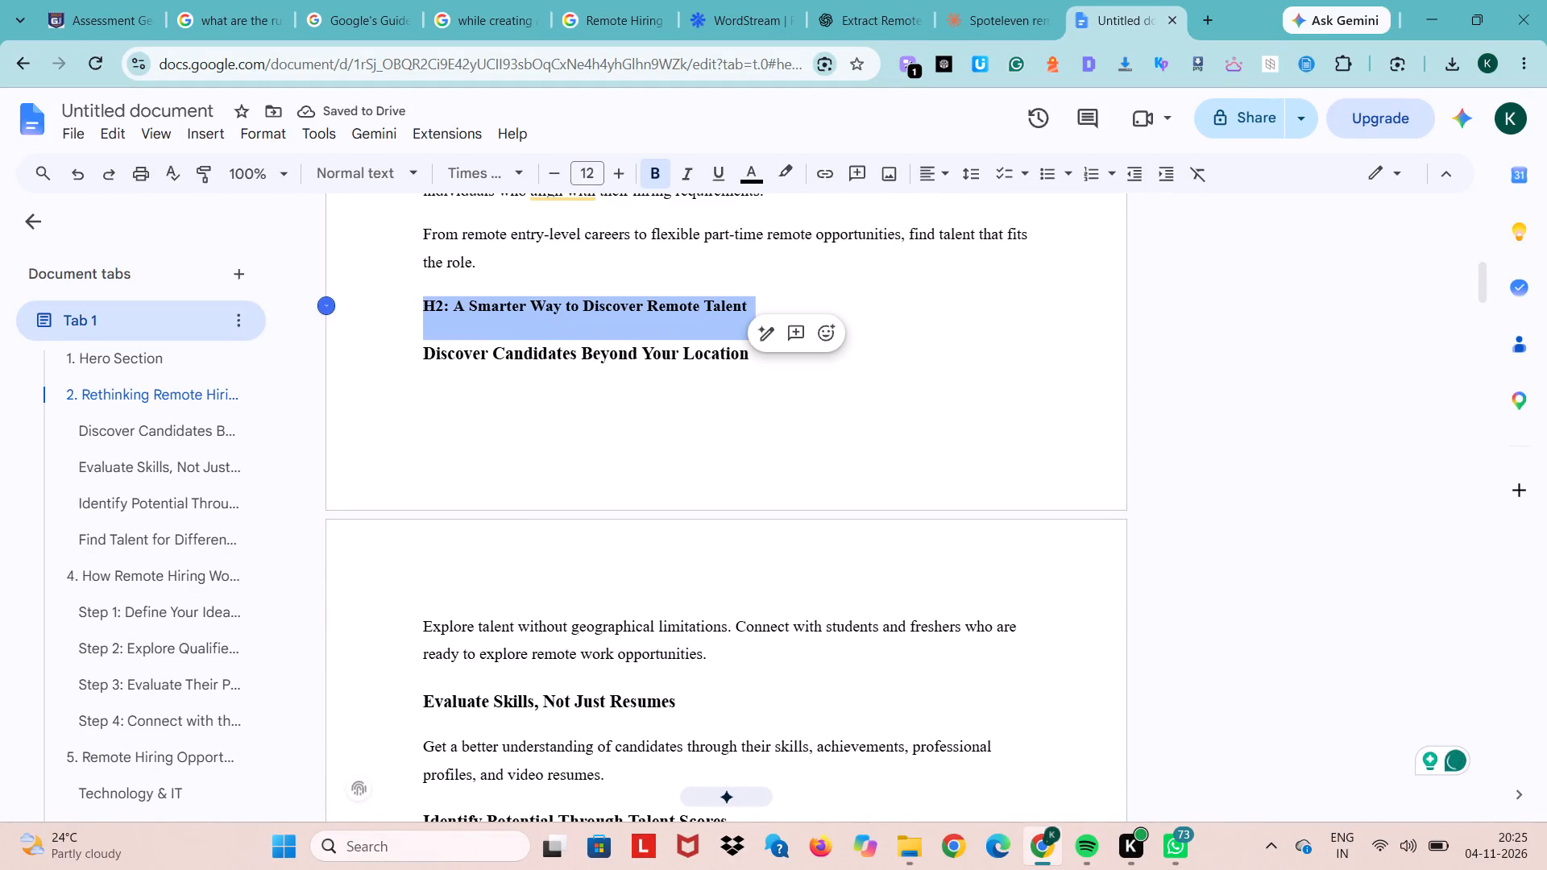
{"action": "left_click", "coordinate": [375, 172]}
{"action": "left_click", "coordinate": [415, 515]}
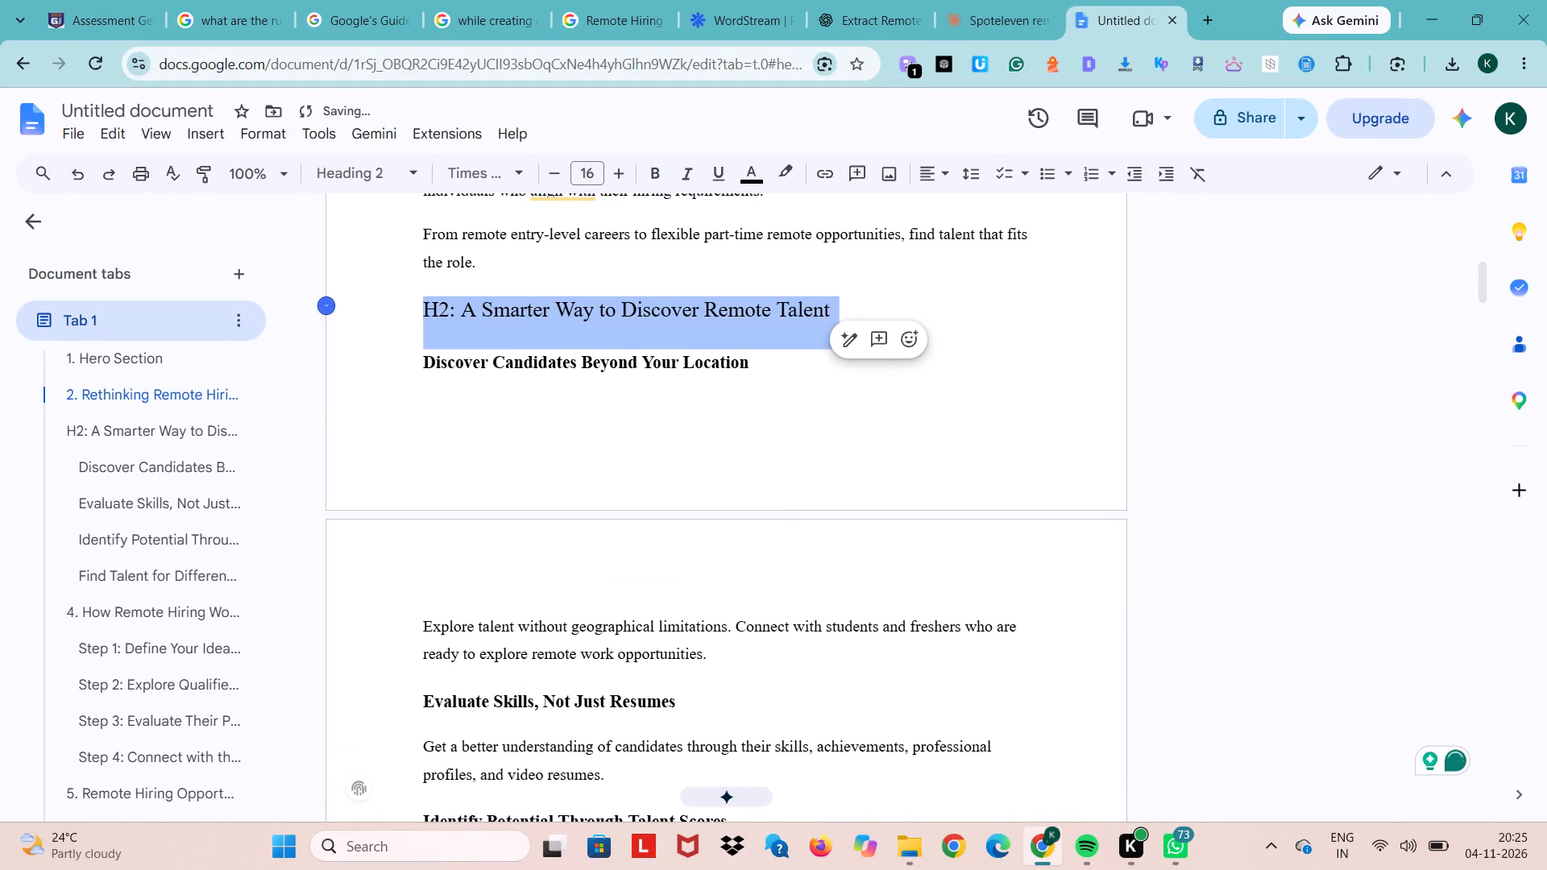
{"action": "left_click", "coordinate": [662, 165]}
{"action": "left_click", "coordinate": [639, 400]}
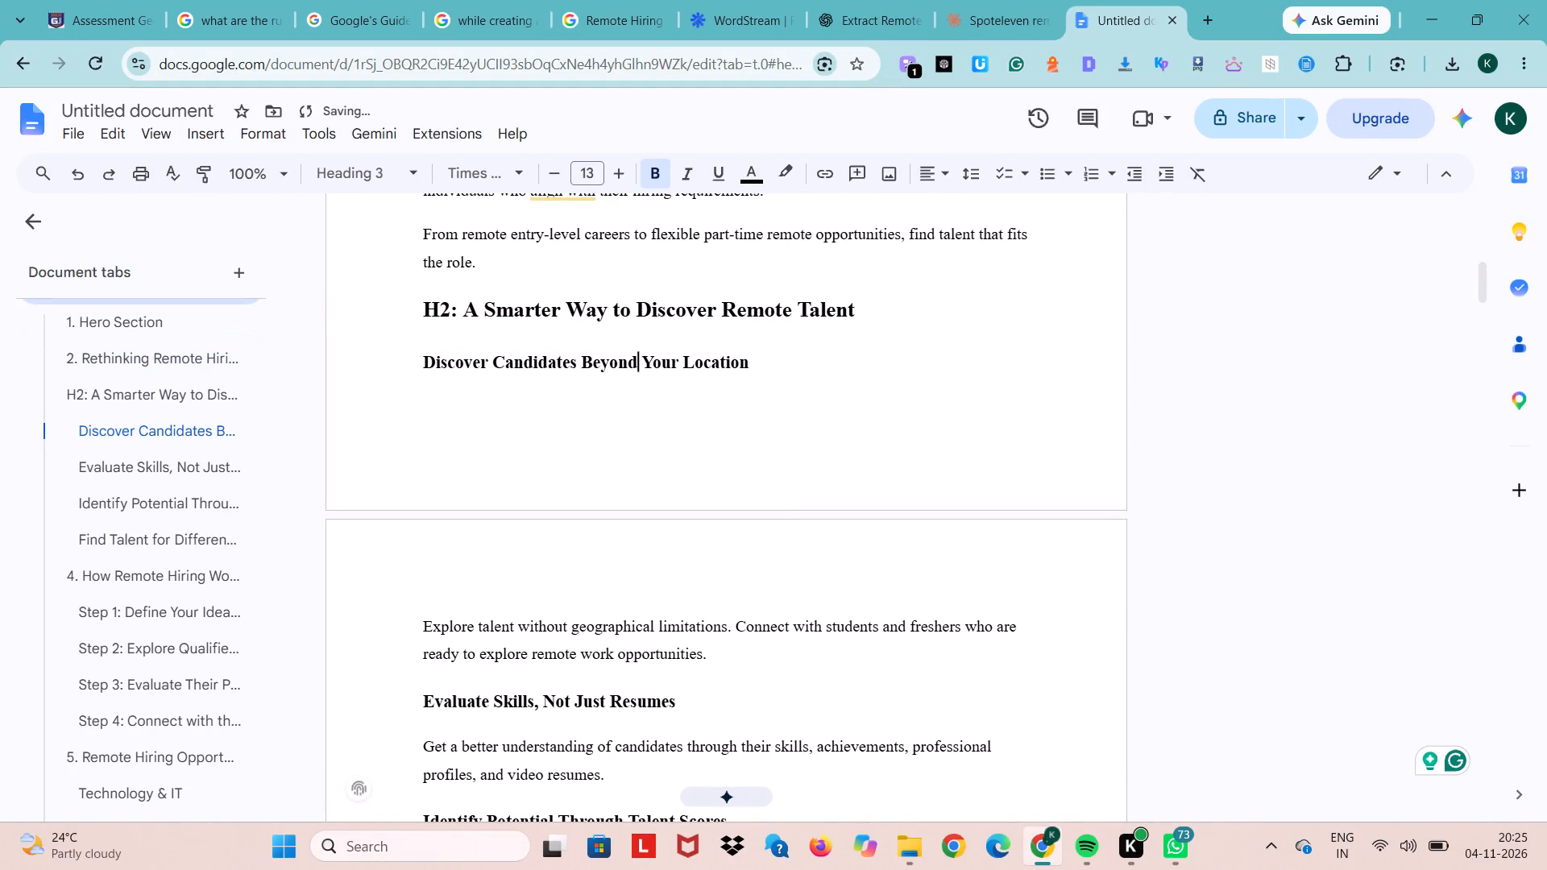
Replace the "2. Rethinking Remote Hiring" section heading with an empty line above "H2: Remote Hiring Should Be About Talent, Not Location.".
{"action": "scroll", "coordinate": [782, 659], "scroll_direction": "down", "scroll_amount": 1}
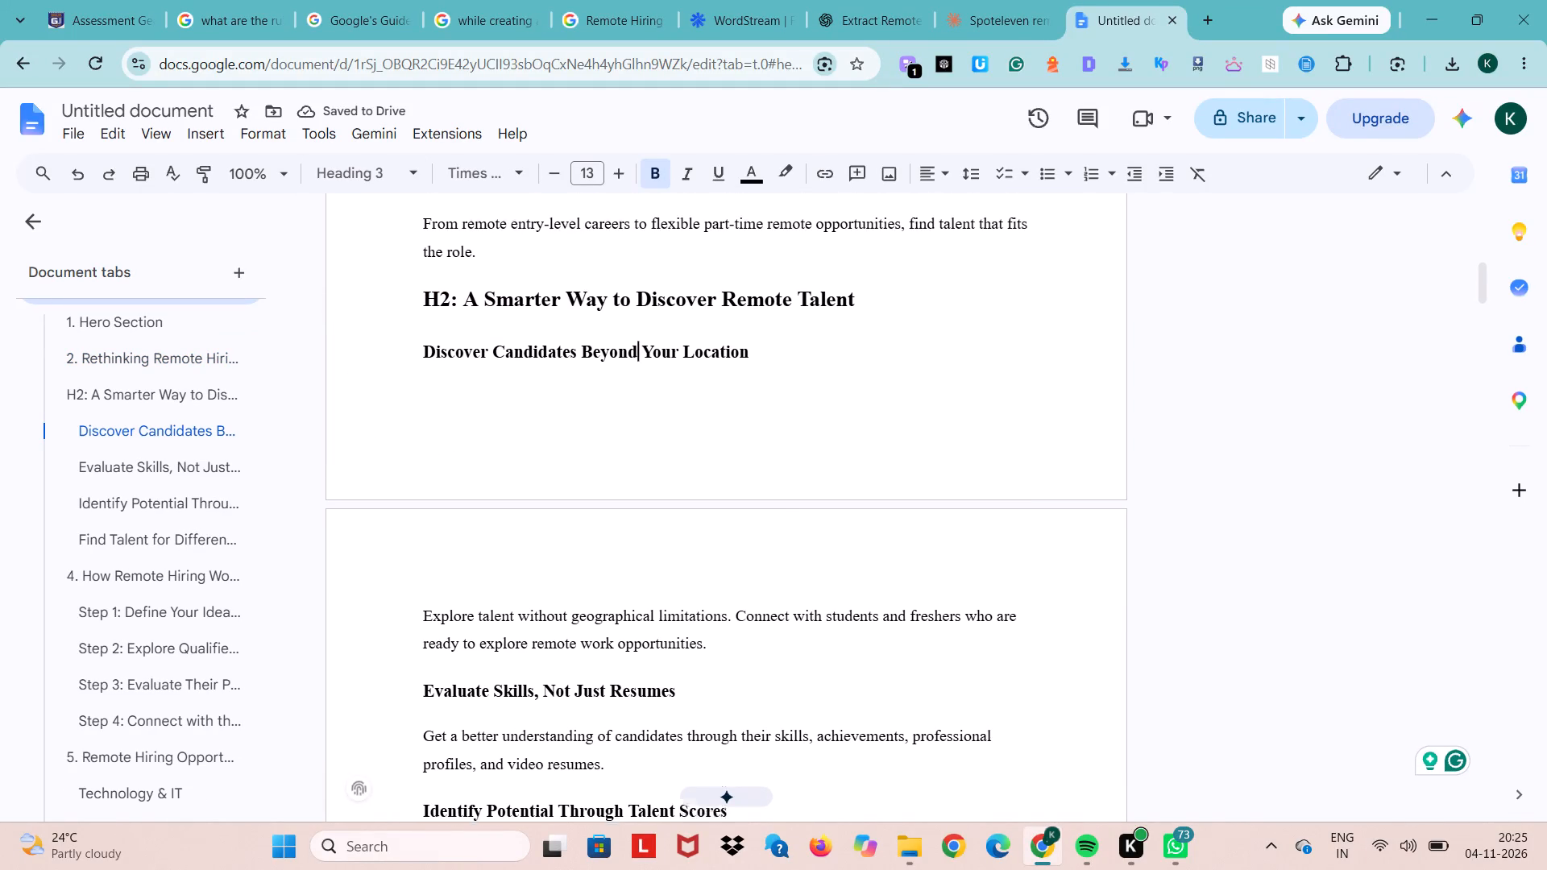
{"action": "scroll", "coordinate": [782, 659], "scroll_direction": "down", "scroll_amount": 1}
{"action": "left_click", "coordinate": [741, 589]}
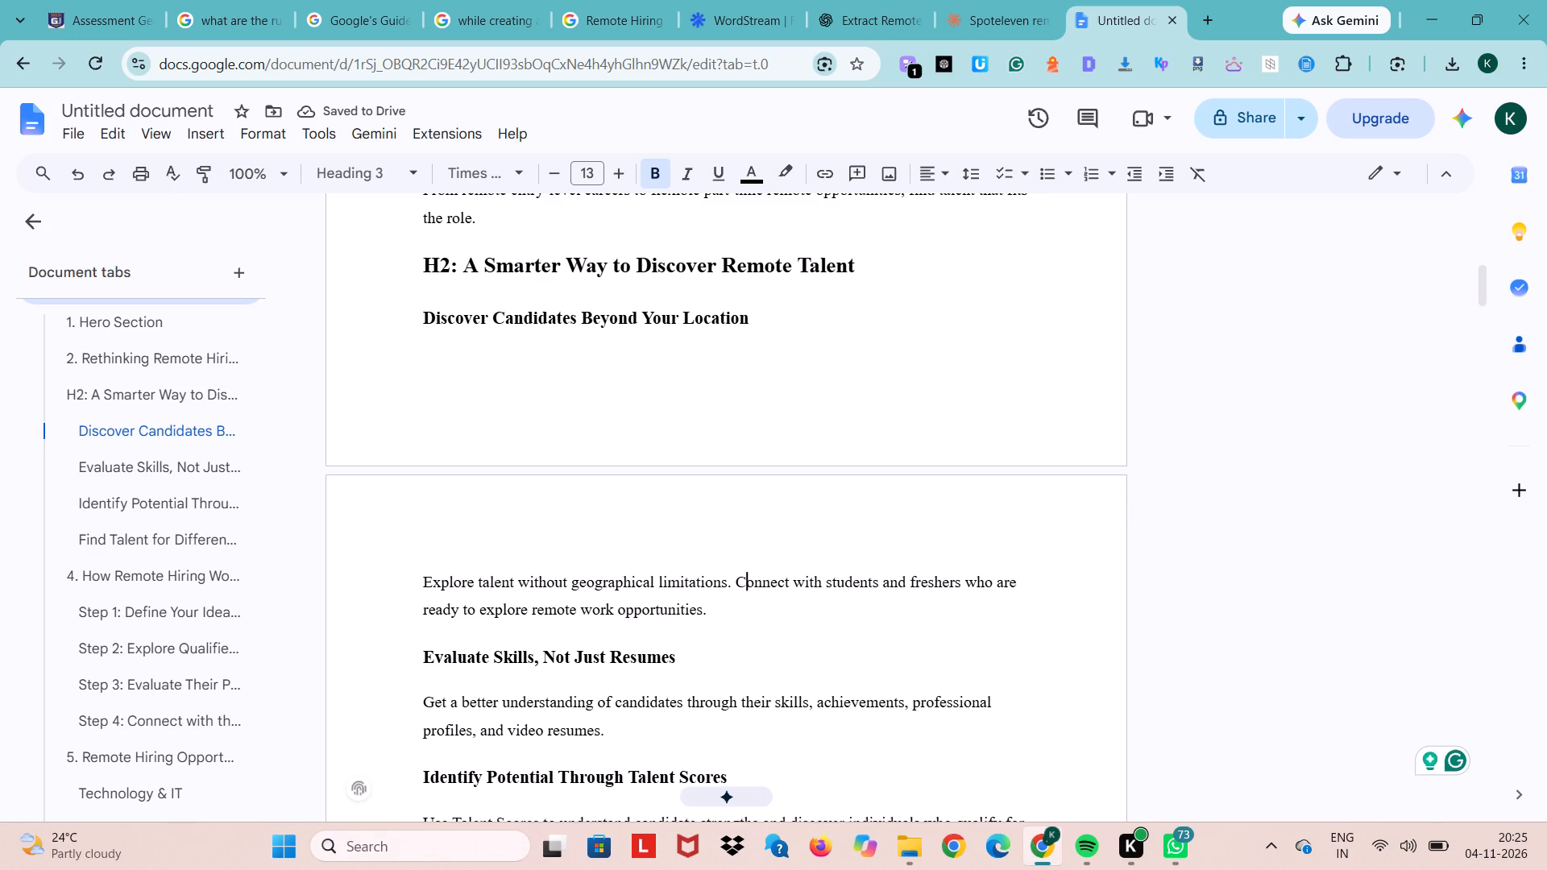
{"action": "scroll", "coordinate": [741, 589], "scroll_direction": "down", "scroll_amount": 2}
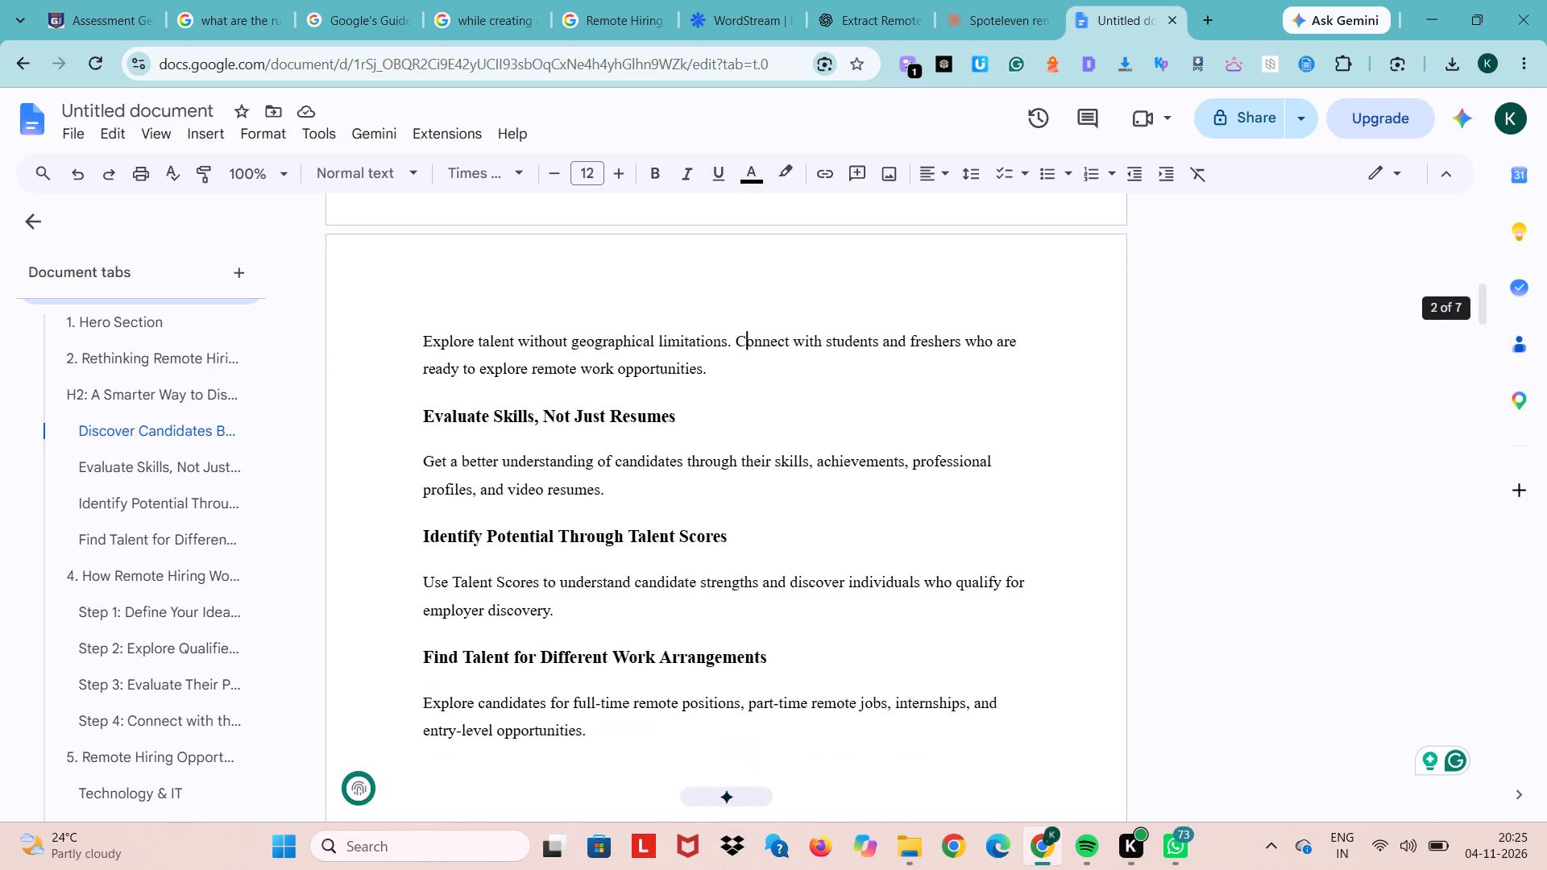
{"action": "scroll", "coordinate": [741, 589], "scroll_direction": "up", "scroll_amount": 2}
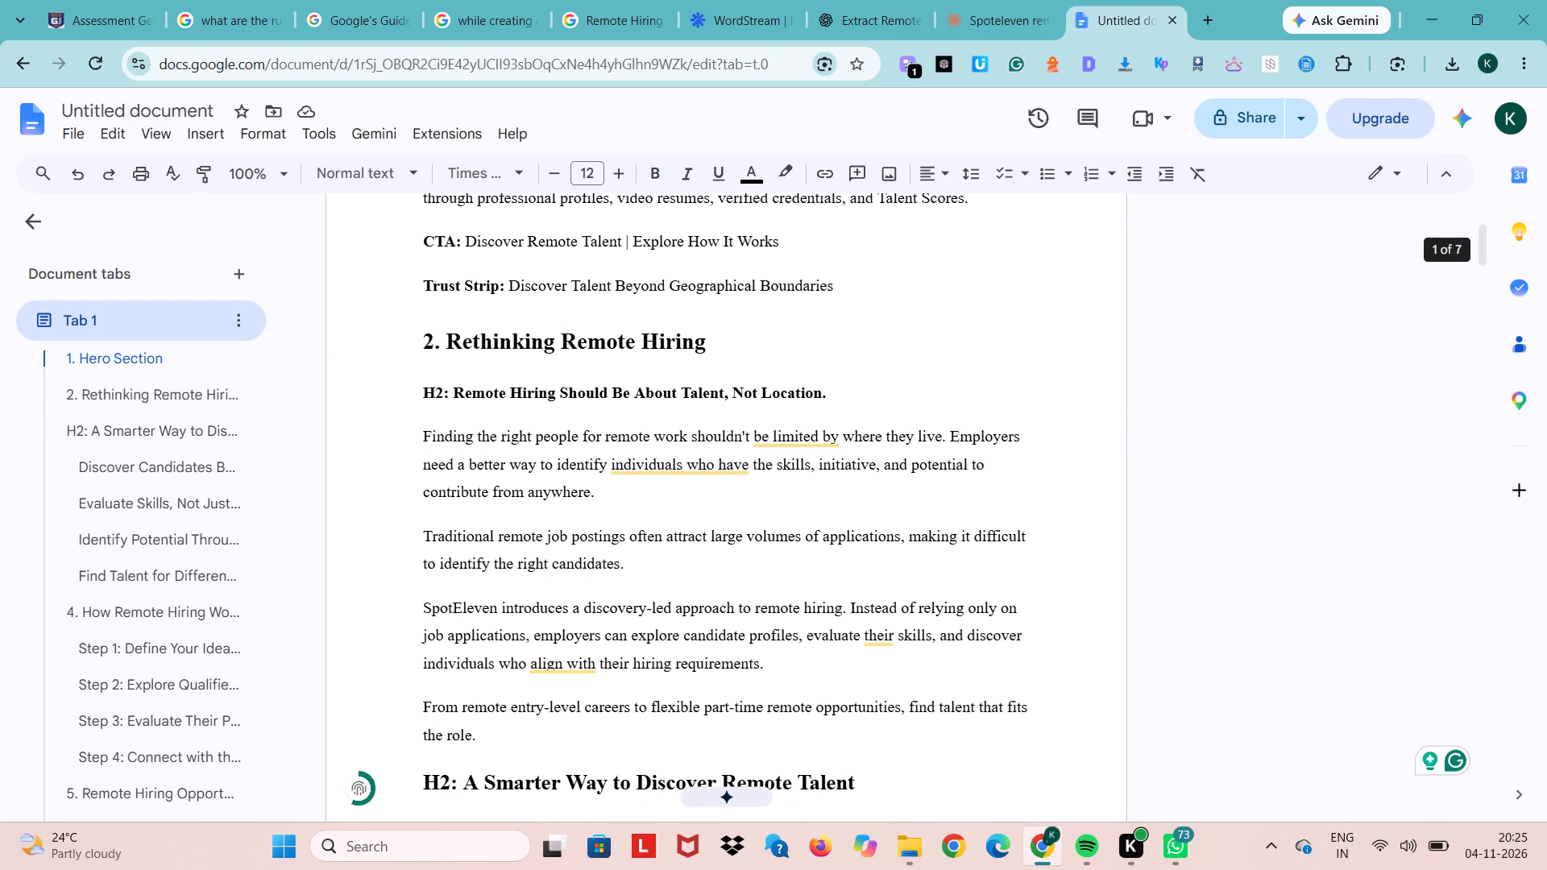
{"action": "left_click", "coordinate": [595, 546]}
{"action": "triple_click", "coordinate": [439, 349]}
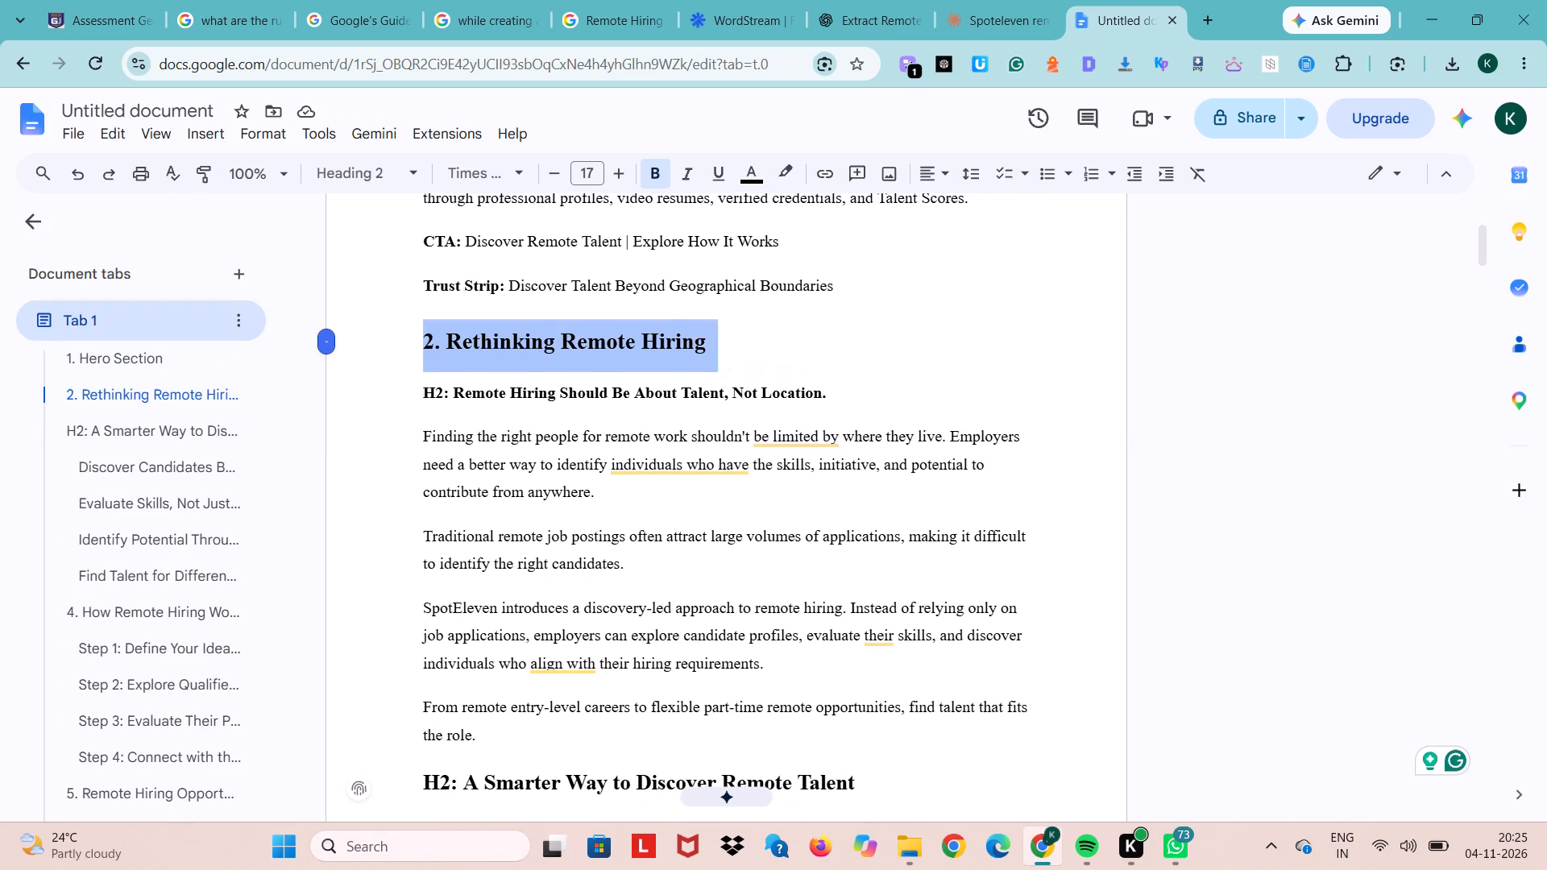
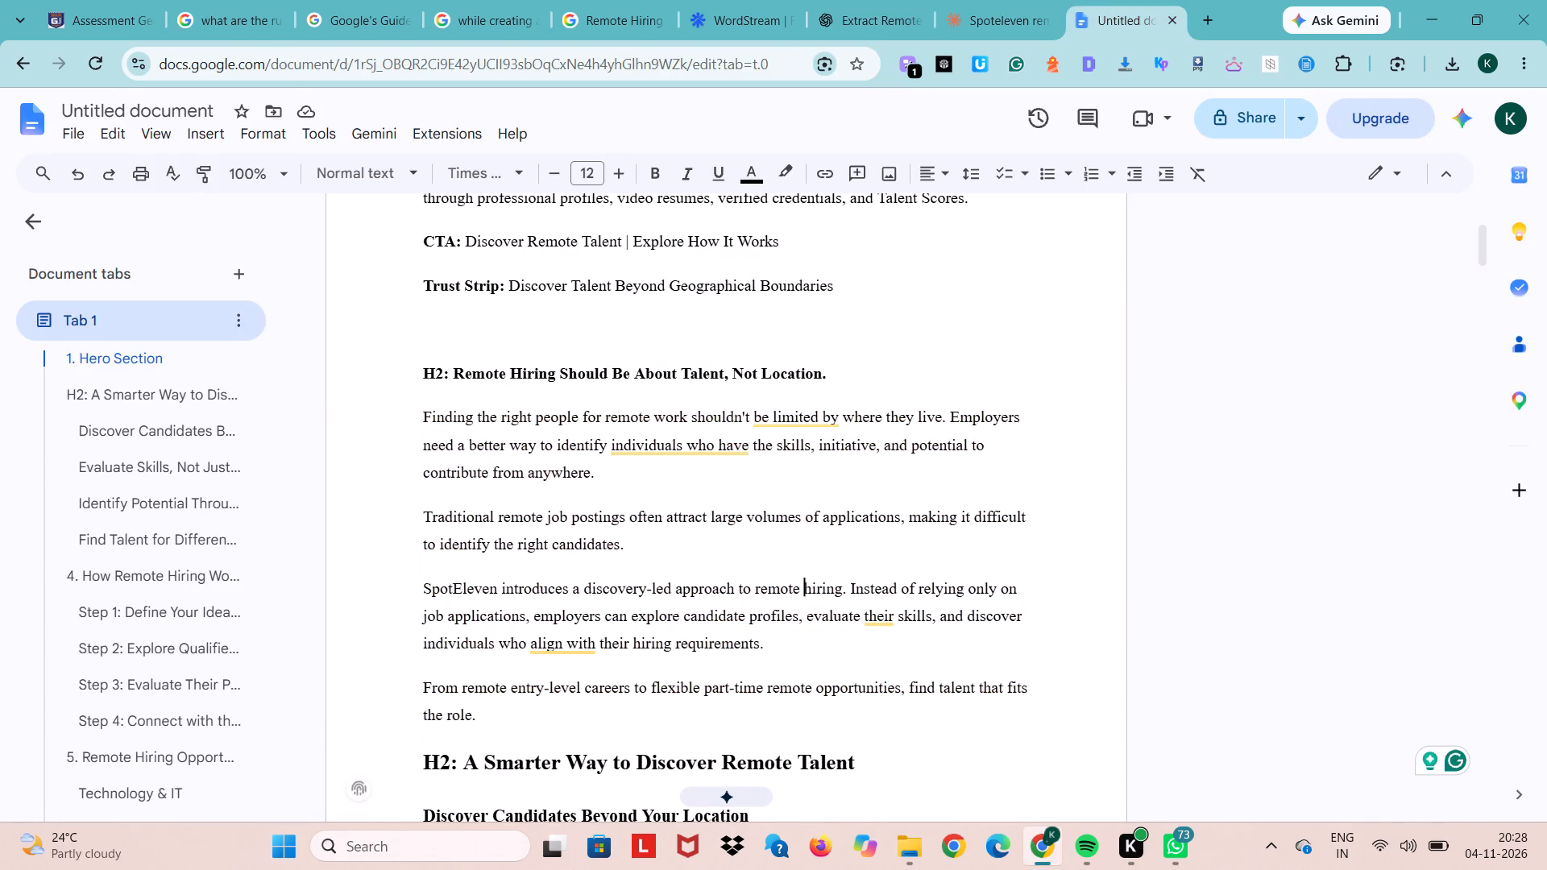
{"action": "left_click_drag", "start_coordinate": [625, 717], "coordinate": [482, 572]}
{"action": "left_click_drag", "start_coordinate": [482, 572], "coordinate": [410, 520]}
{"action": "key", "text": "BackSpace"}
{"action": "key", "text": "ctrl+v"}
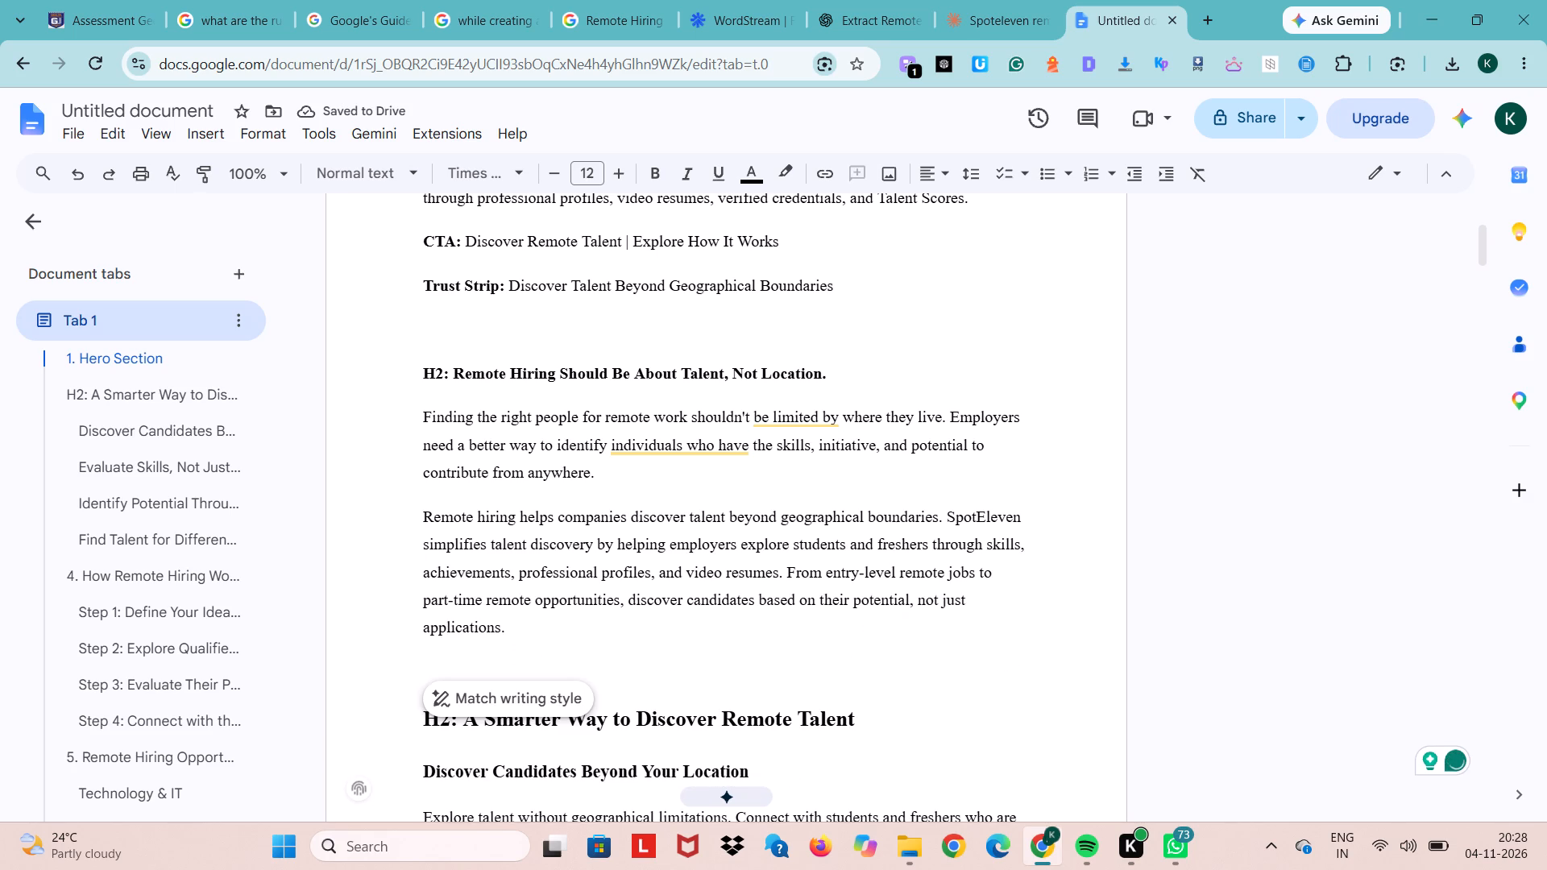
Delete the sentence from "Employers need a better way" through "contribute from anywhere." under the "Remote Hiring Should Be About Talent, Not Location" heading.
{"action": "left_click_drag", "start_coordinate": [942, 481], "coordinate": [928, 421]}
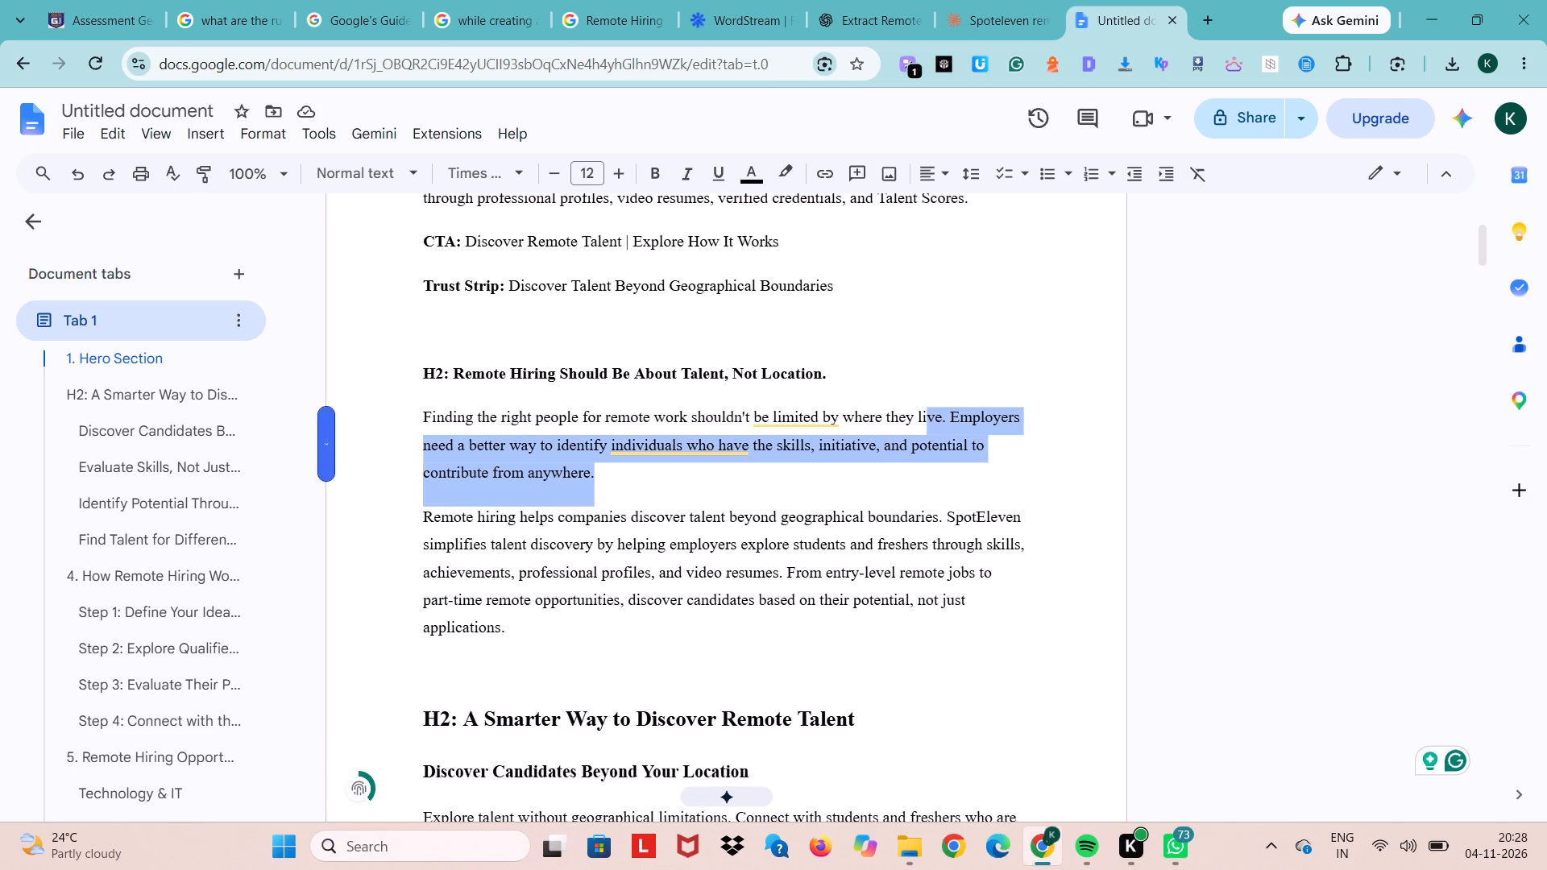
{"action": "left_click_drag", "start_coordinate": [928, 421], "coordinate": [945, 425]}
{"action": "key", "text": "BackSpace"}
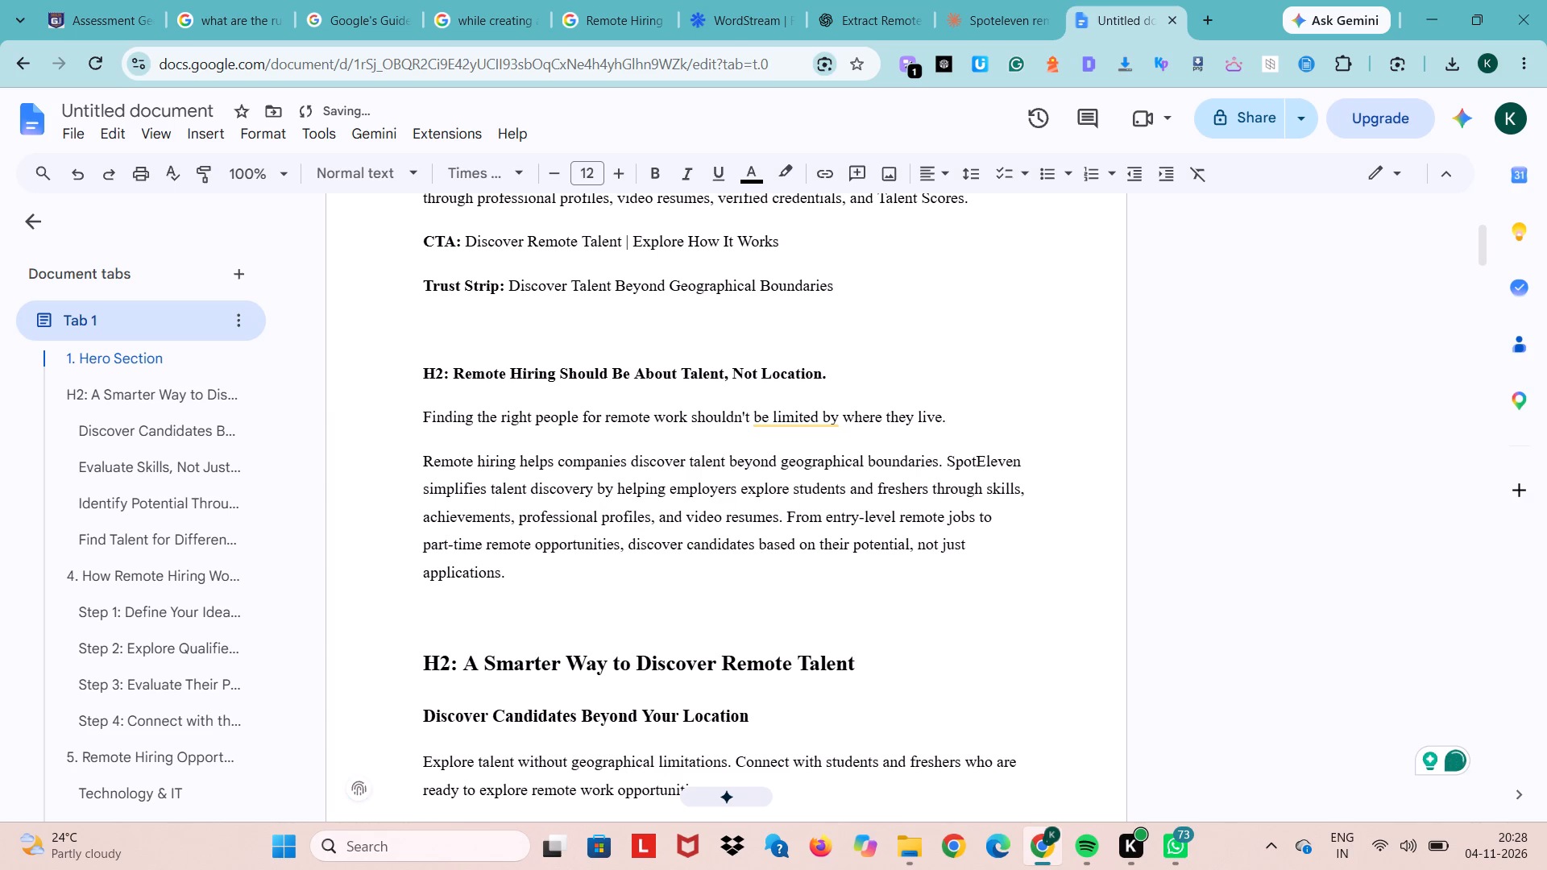
Split the paragraph starting "Remote hiring helps companies" into separate paragraphs before "SpotEleven simplifies" and before "From entry-level remote jobs".
{"action": "left_click", "coordinate": [948, 466]}
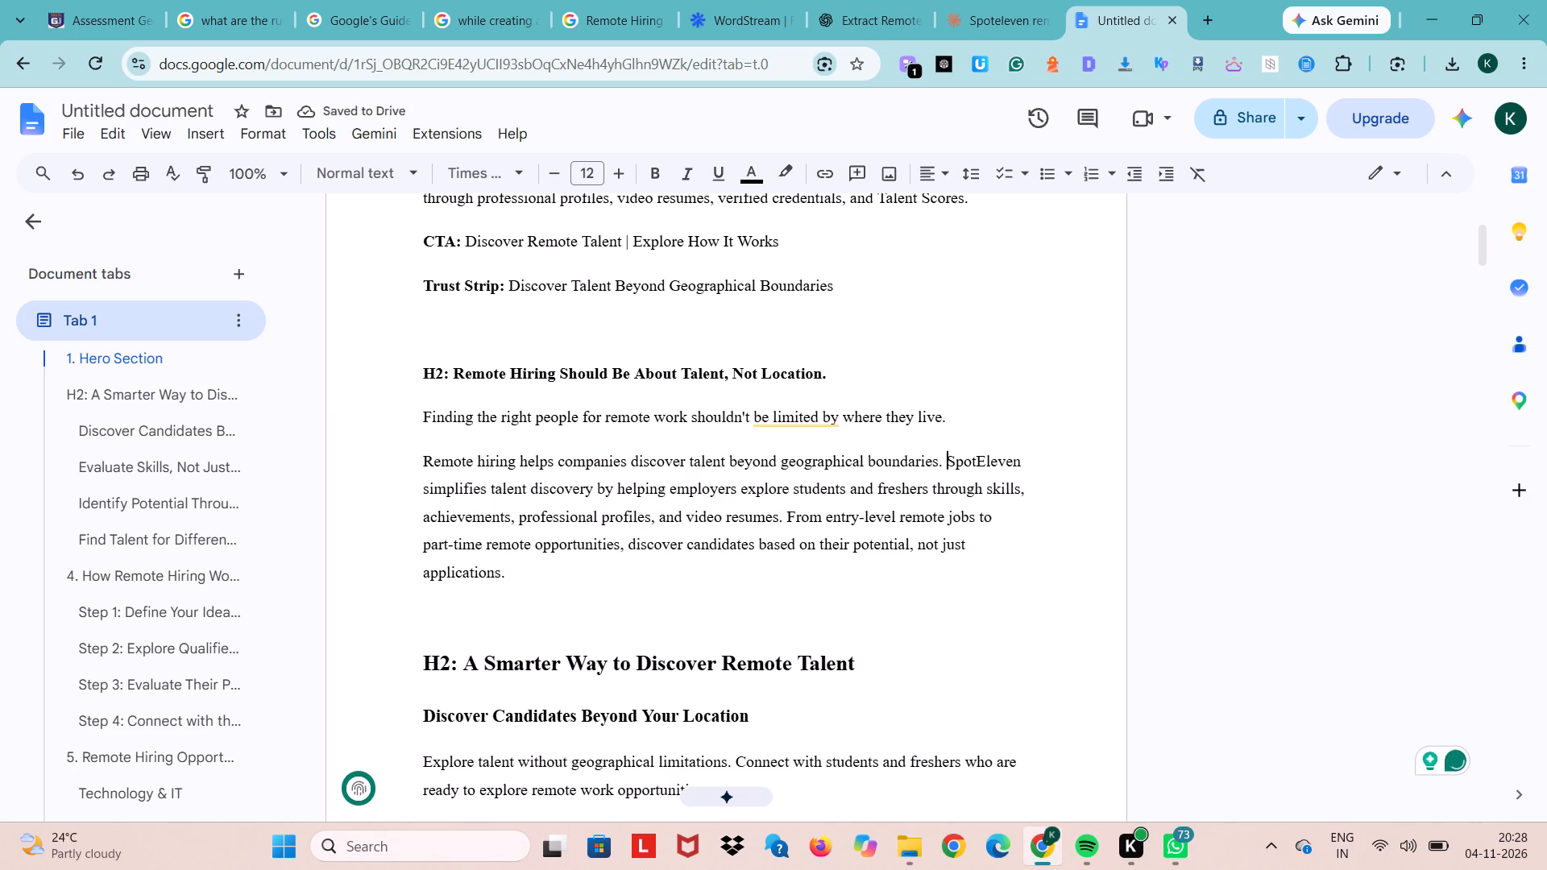
{"action": "key", "text": "Return"}
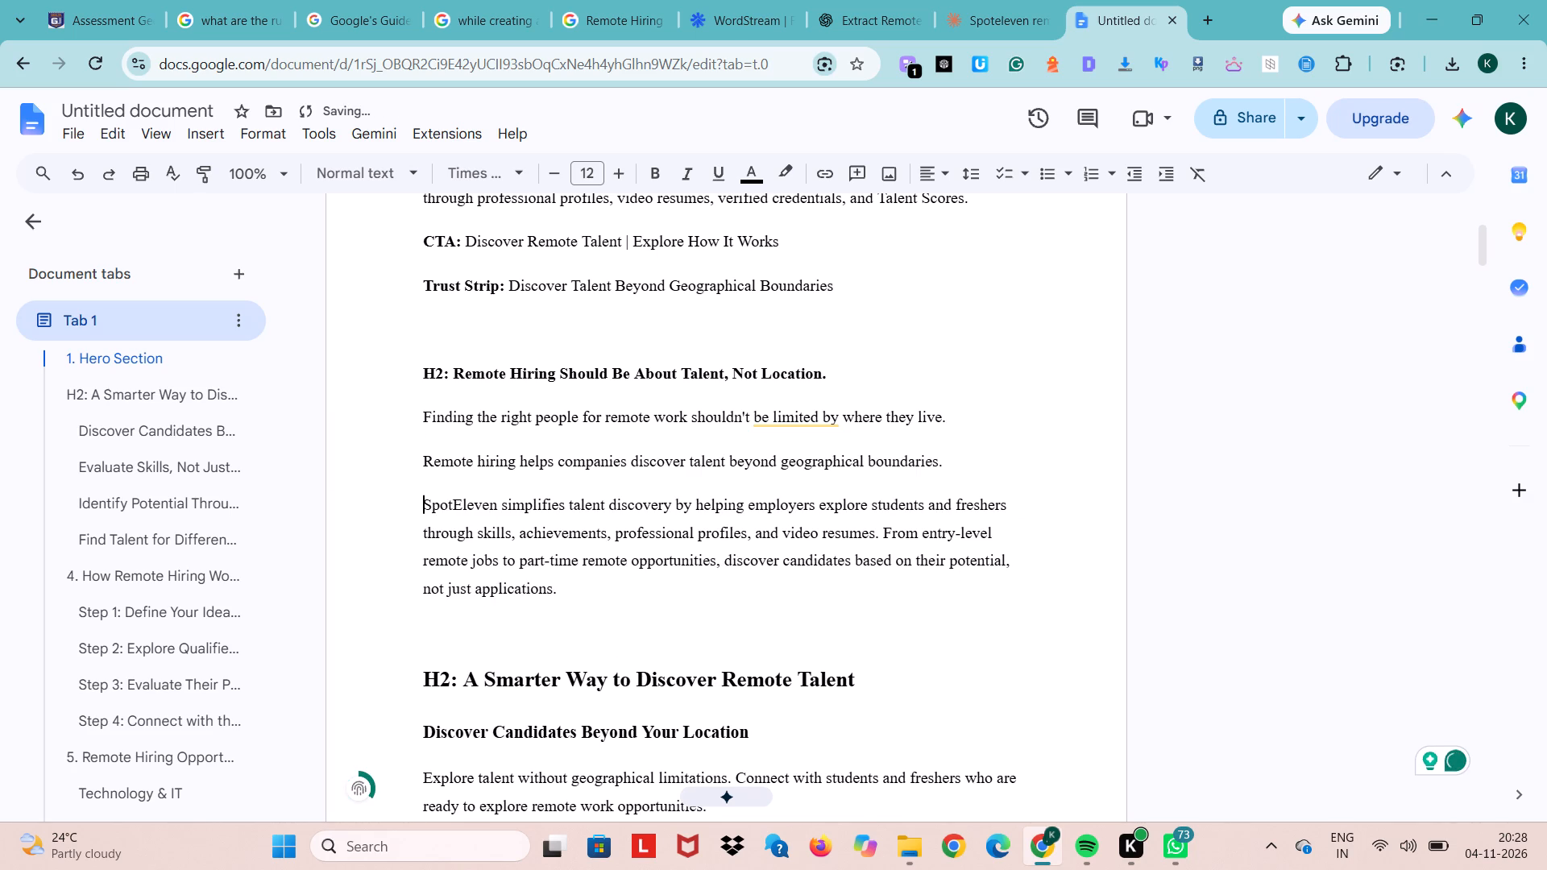
{"action": "left_click", "coordinate": [880, 537]}
{"action": "key", "text": "Return"}
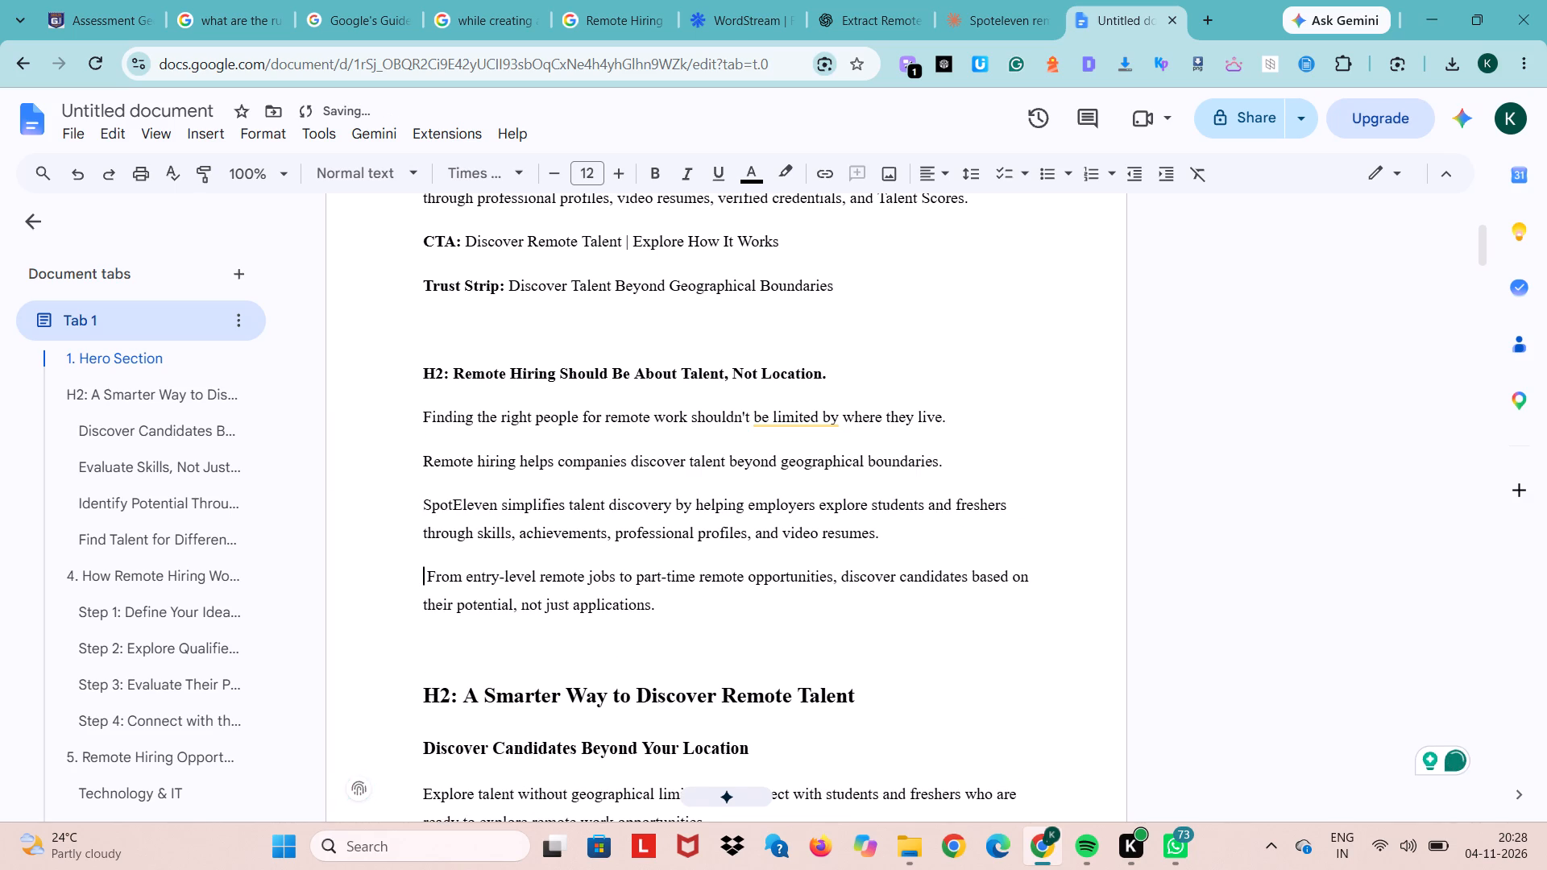
{"action": "left_click", "coordinate": [703, 553]}
Copy and remove the whole "H2: Remote Hiring Should Be About Talent, Not Location." section below the Trust Strip, including an extra blank line.
{"action": "scroll", "coordinate": [724, 575], "scroll_direction": "up", "scroll_amount": 2}
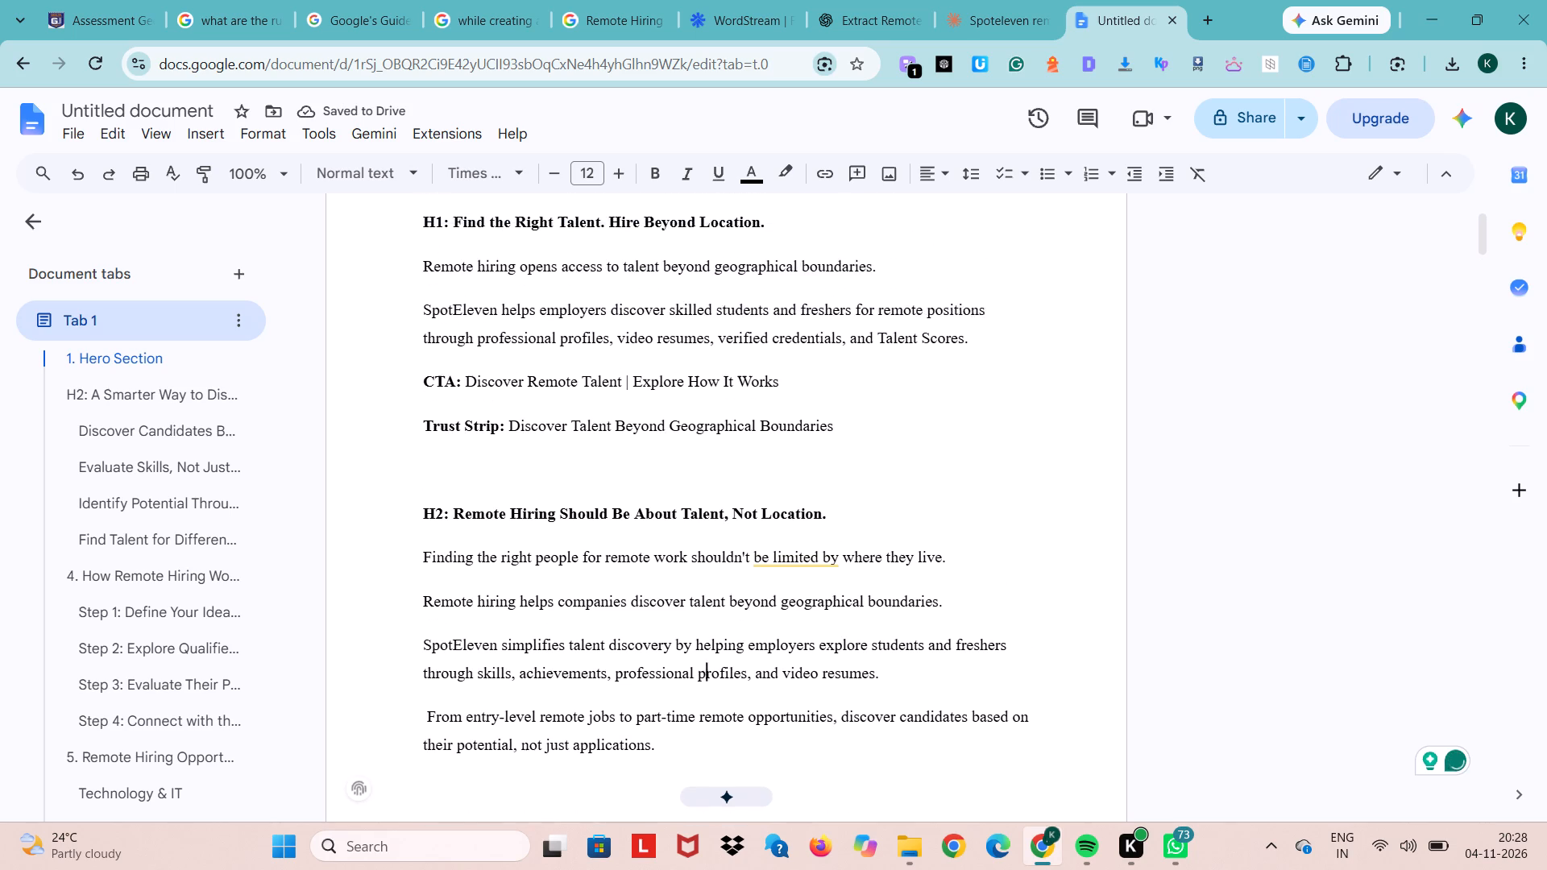
{"action": "scroll", "coordinate": [724, 575], "scroll_direction": "up", "scroll_amount": 2}
{"action": "scroll", "coordinate": [724, 575], "scroll_direction": "down", "scroll_amount": 3}
{"action": "left_click_drag", "start_coordinate": [740, 631], "coordinate": [420, 380]}
{"action": "key", "text": "ctrl+c"}
{"action": "key", "text": "BackSpace"}
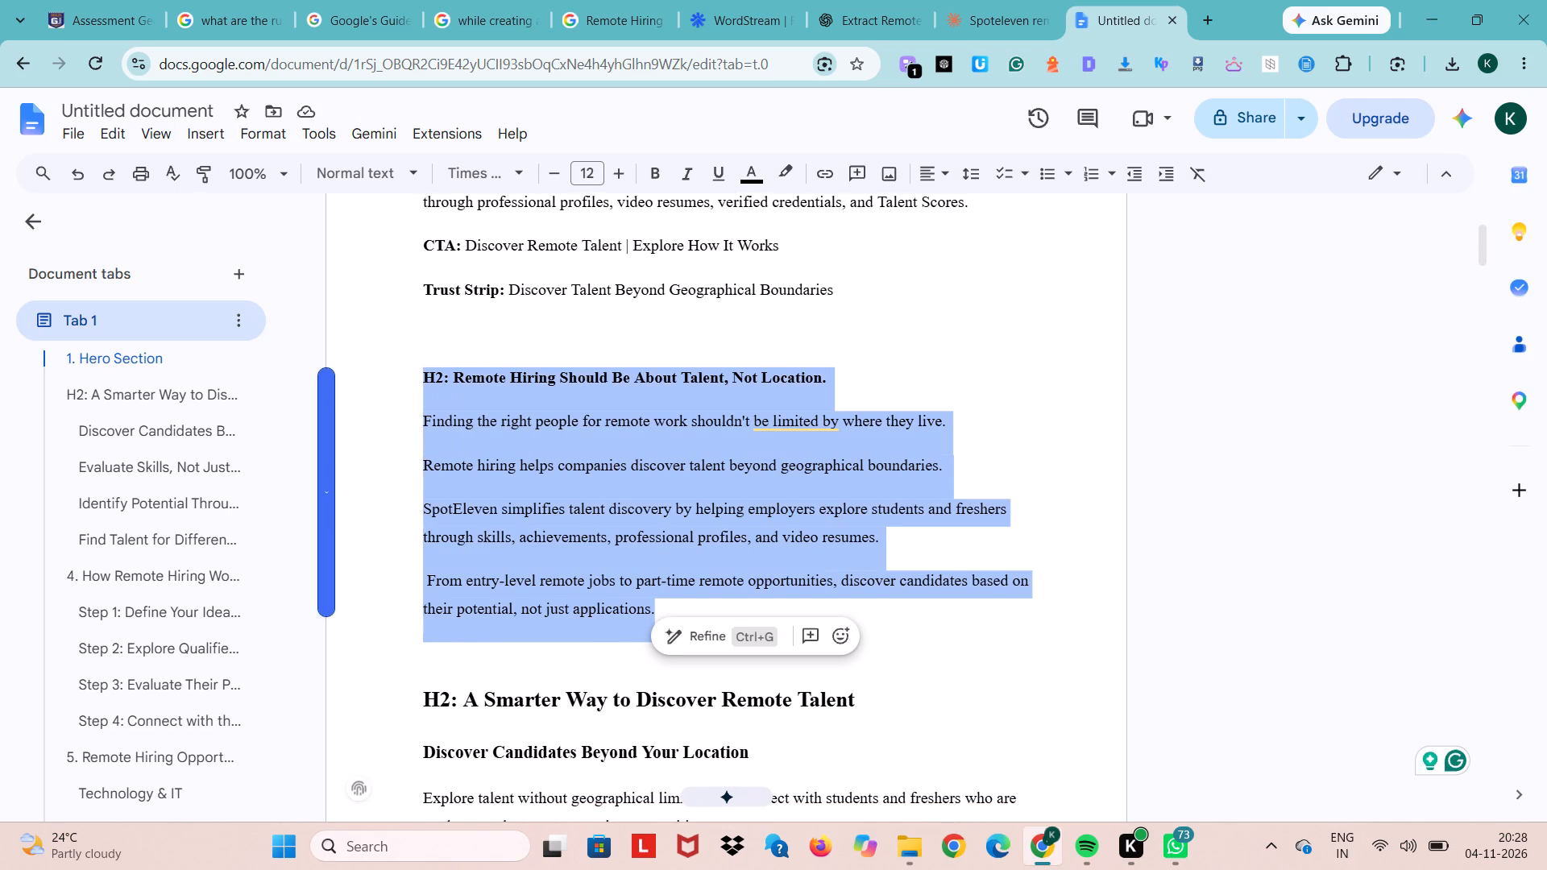
{"action": "key", "text": "BackSpace"}
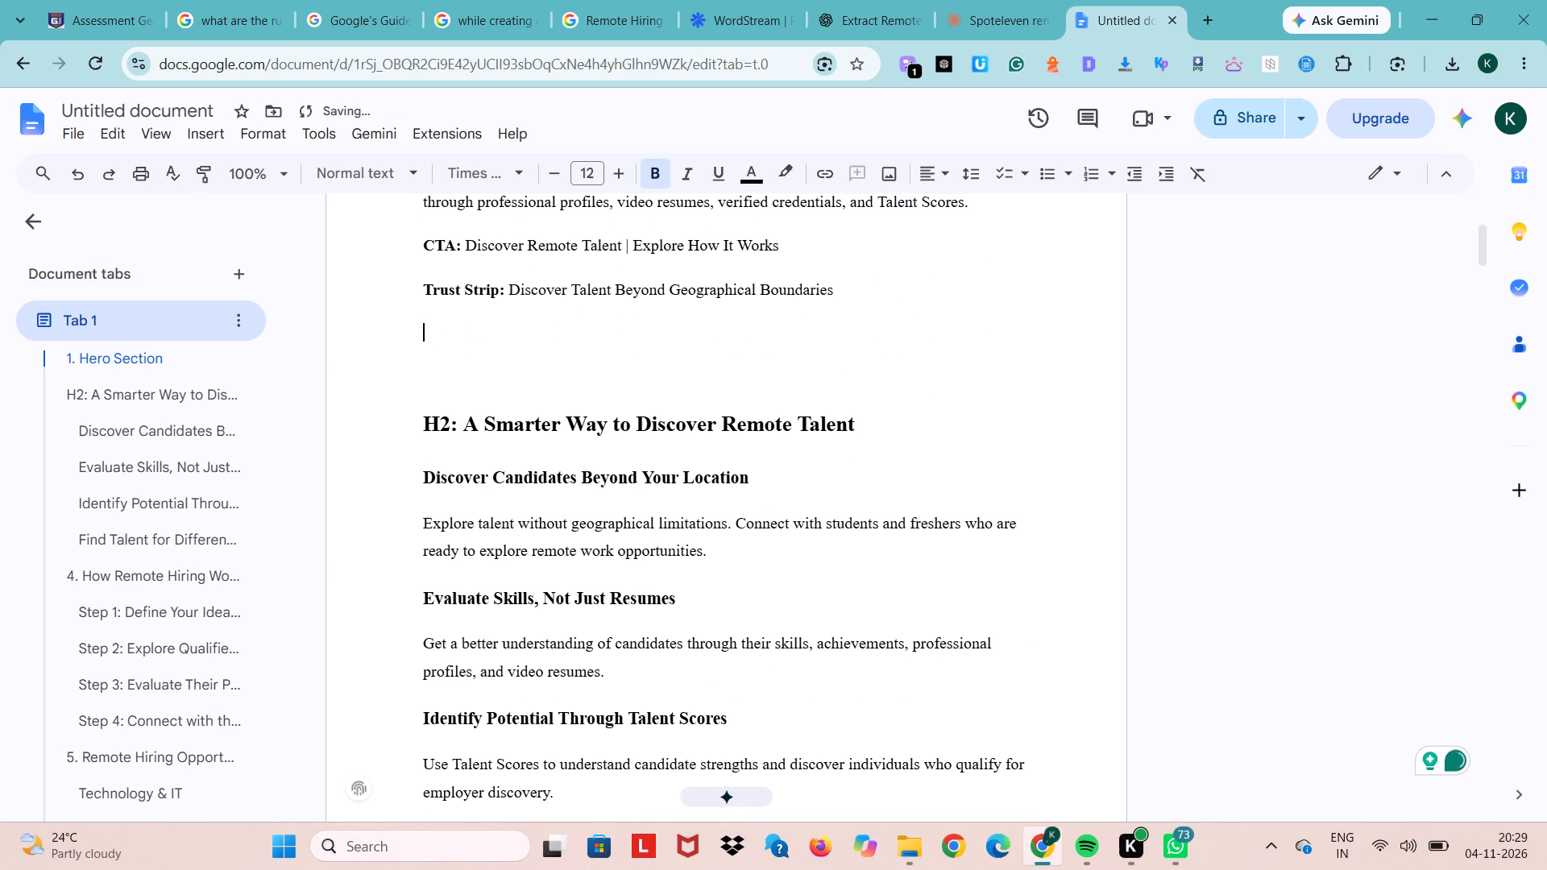
{"action": "left_click", "coordinate": [417, 370]}
{"action": "key", "text": "BackSpace"}
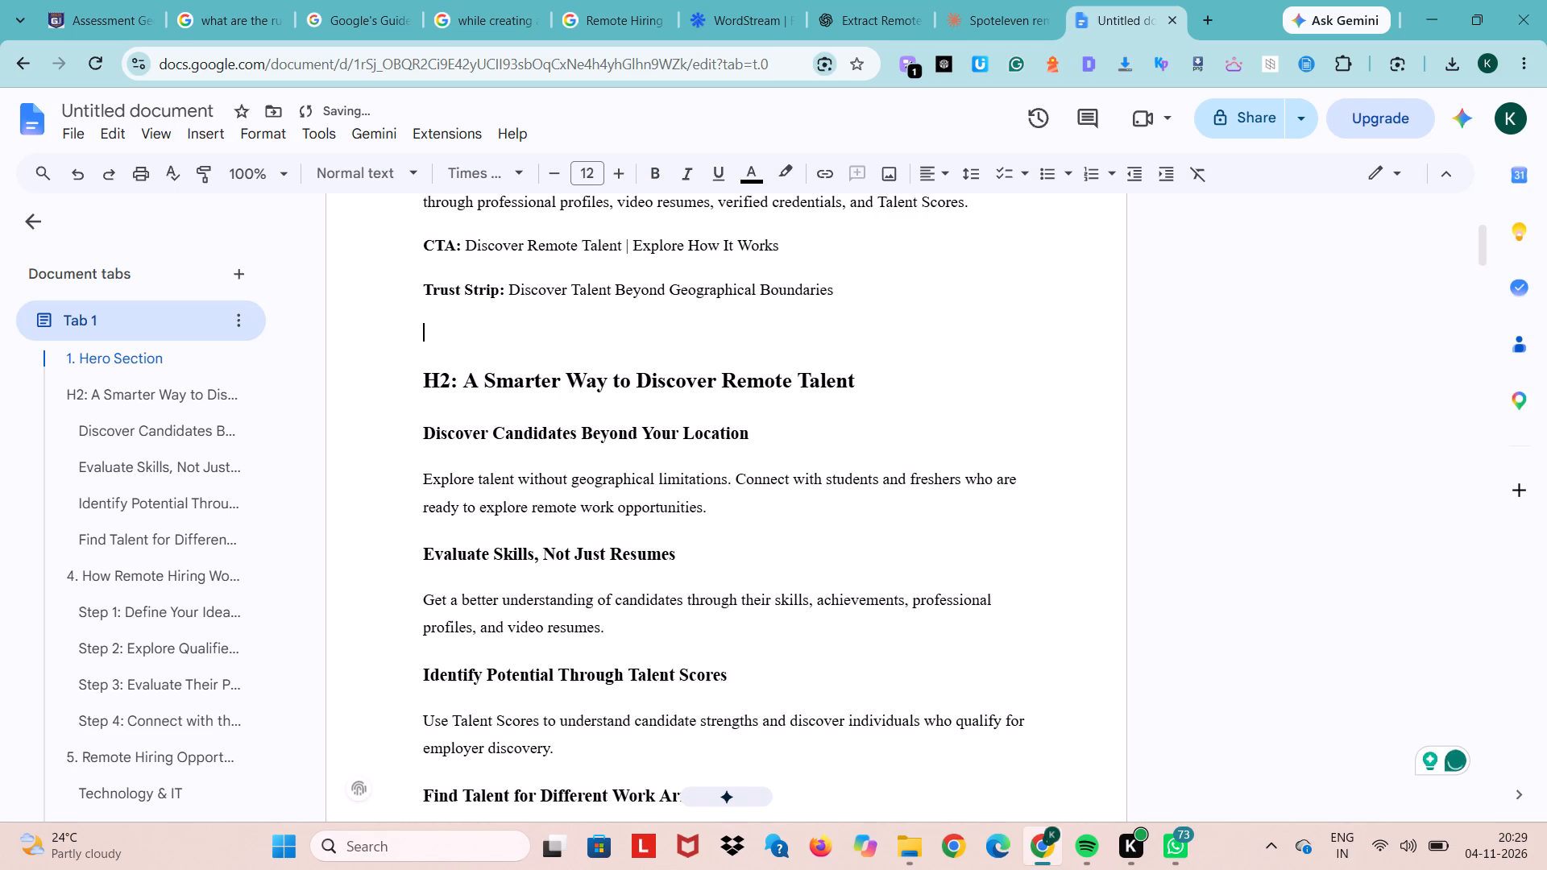
Paste the copied section on a new line after the "Find Talent for Different Work Arrangements" text, before "4. How Remote Hiring Works on SpotEleven".
{"action": "scroll", "coordinate": [521, 557], "scroll_direction": "down", "scroll_amount": 3}
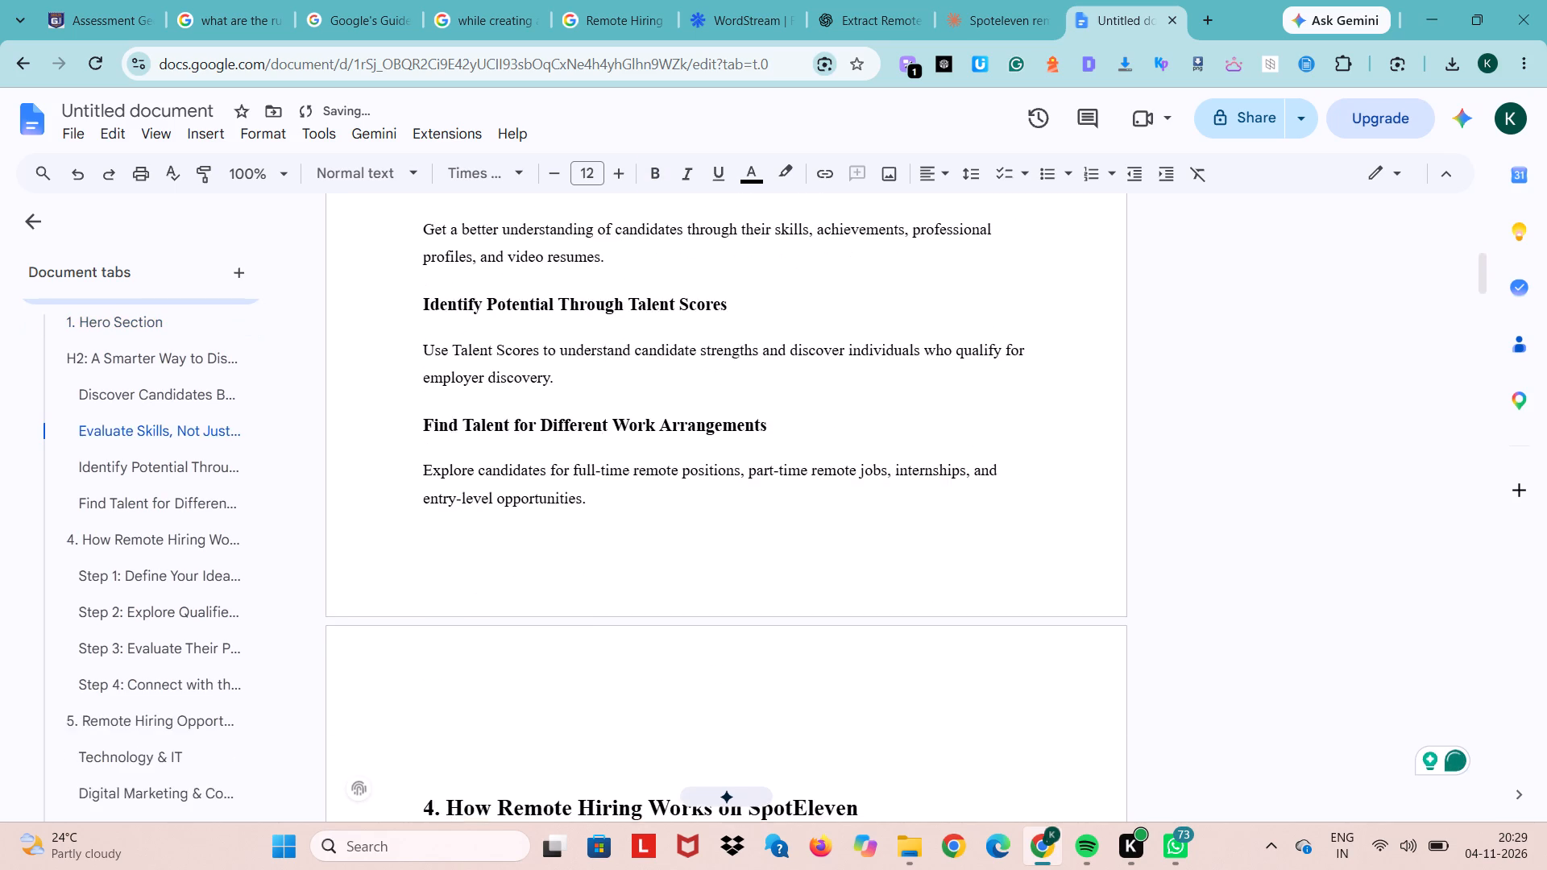
{"action": "scroll", "coordinate": [521, 557], "scroll_direction": "down", "scroll_amount": 3}
{"action": "scroll", "coordinate": [580, 391], "scroll_direction": "up", "scroll_amount": 2}
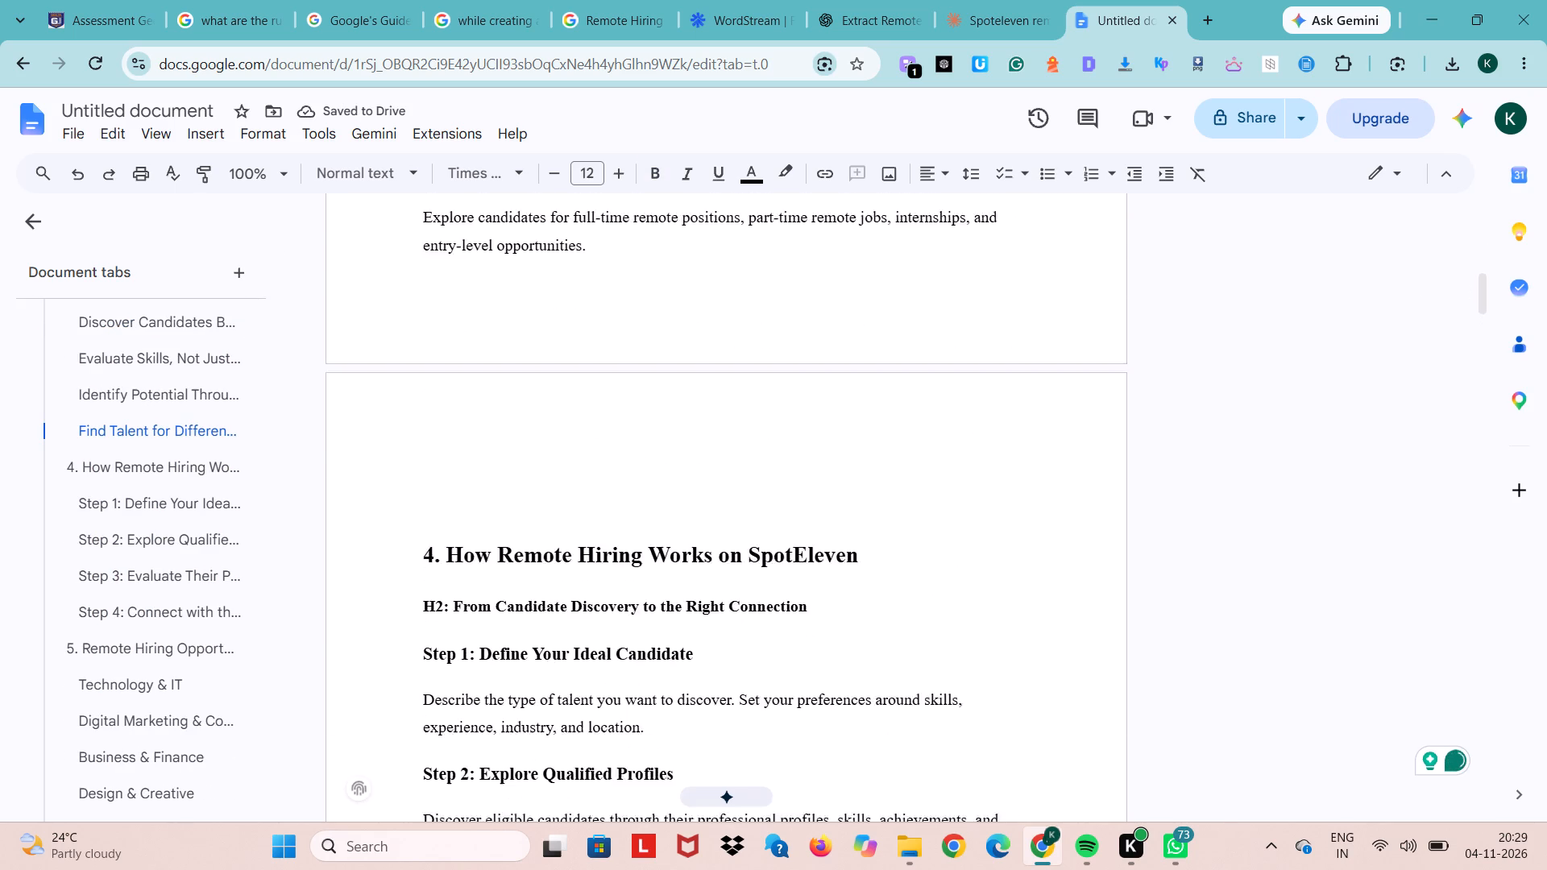
{"action": "scroll", "coordinate": [580, 391], "scroll_direction": "up", "scroll_amount": 3}
{"action": "left_click", "coordinate": [666, 442]}
{"action": "key", "text": "Return"}
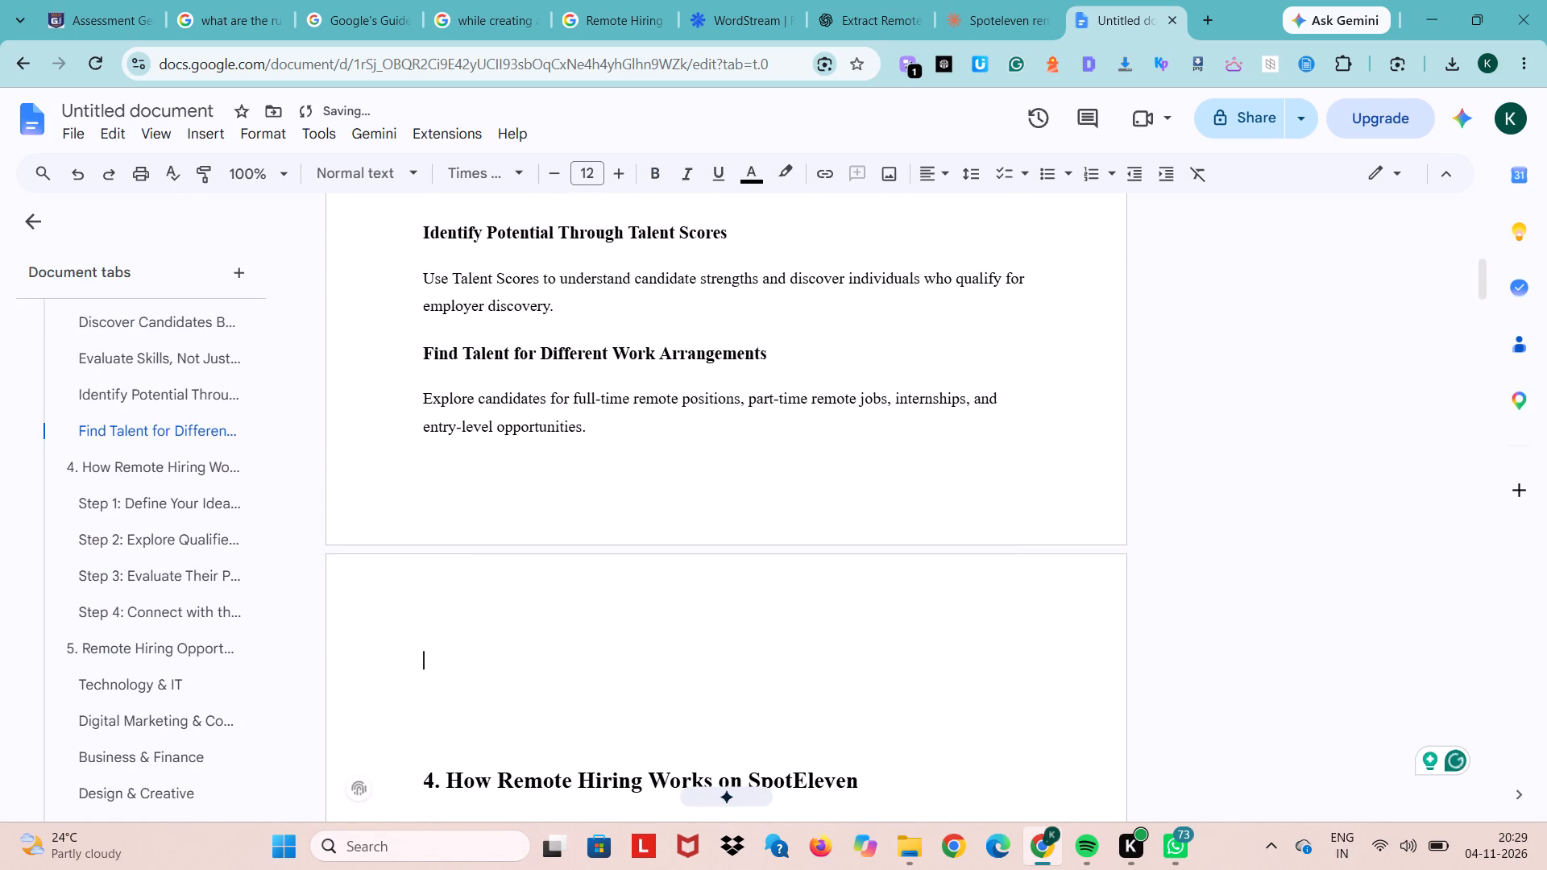
{"action": "key", "text": "ctrl+v"}
Delete the heading "4. How Remote Hiring Works on SpotEleven".
{"action": "scroll", "coordinate": [656, 545], "scroll_direction": "down", "scroll_amount": 3}
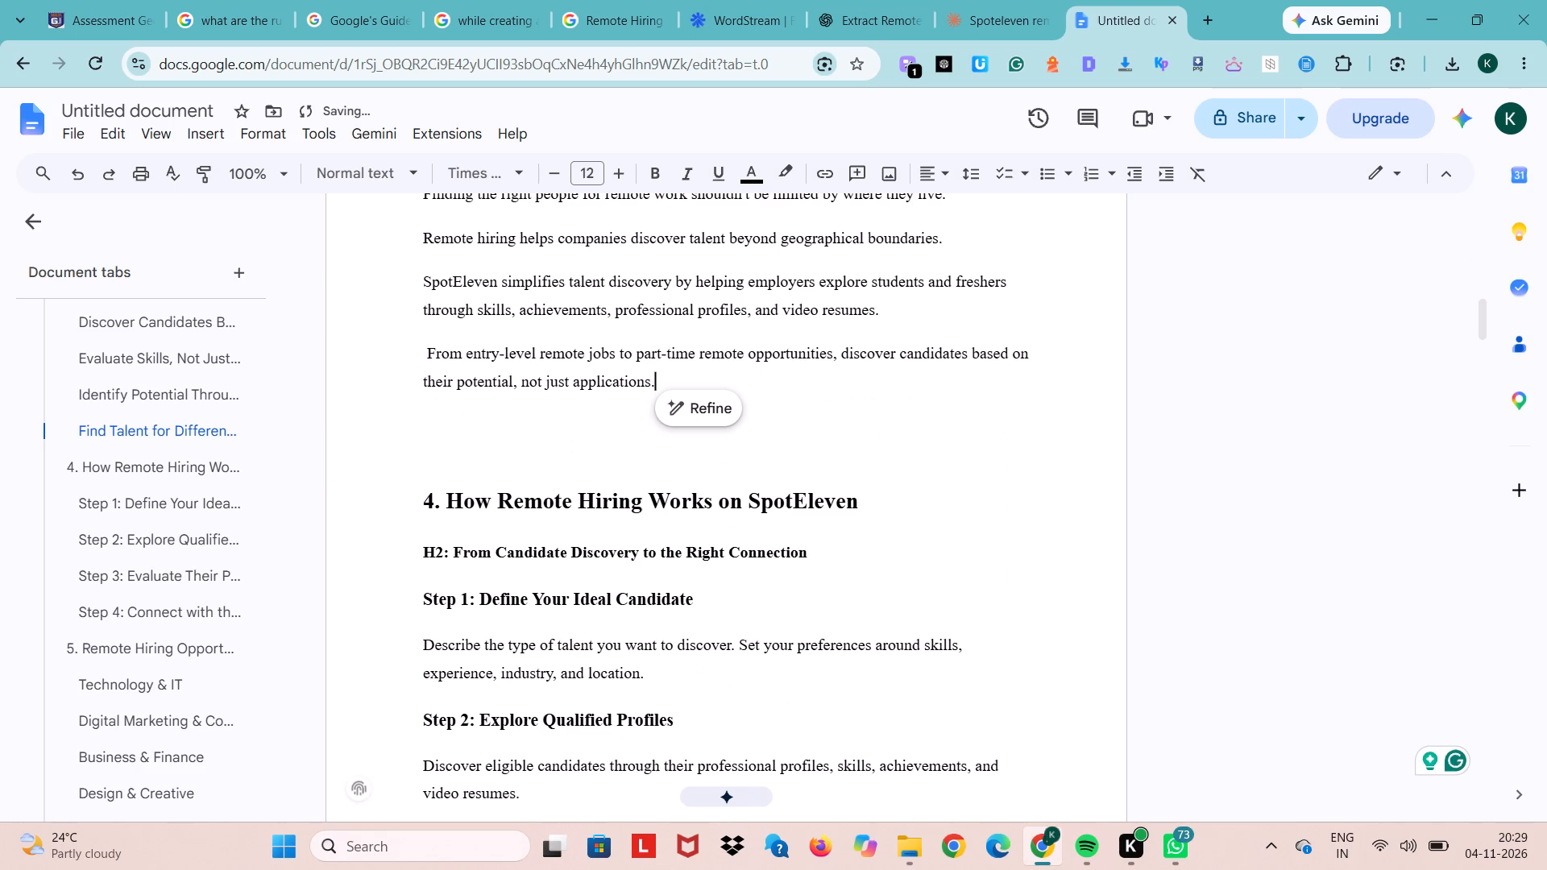
{"action": "triple_click", "coordinate": [465, 505]}
{"action": "key", "text": "BackSpace"}
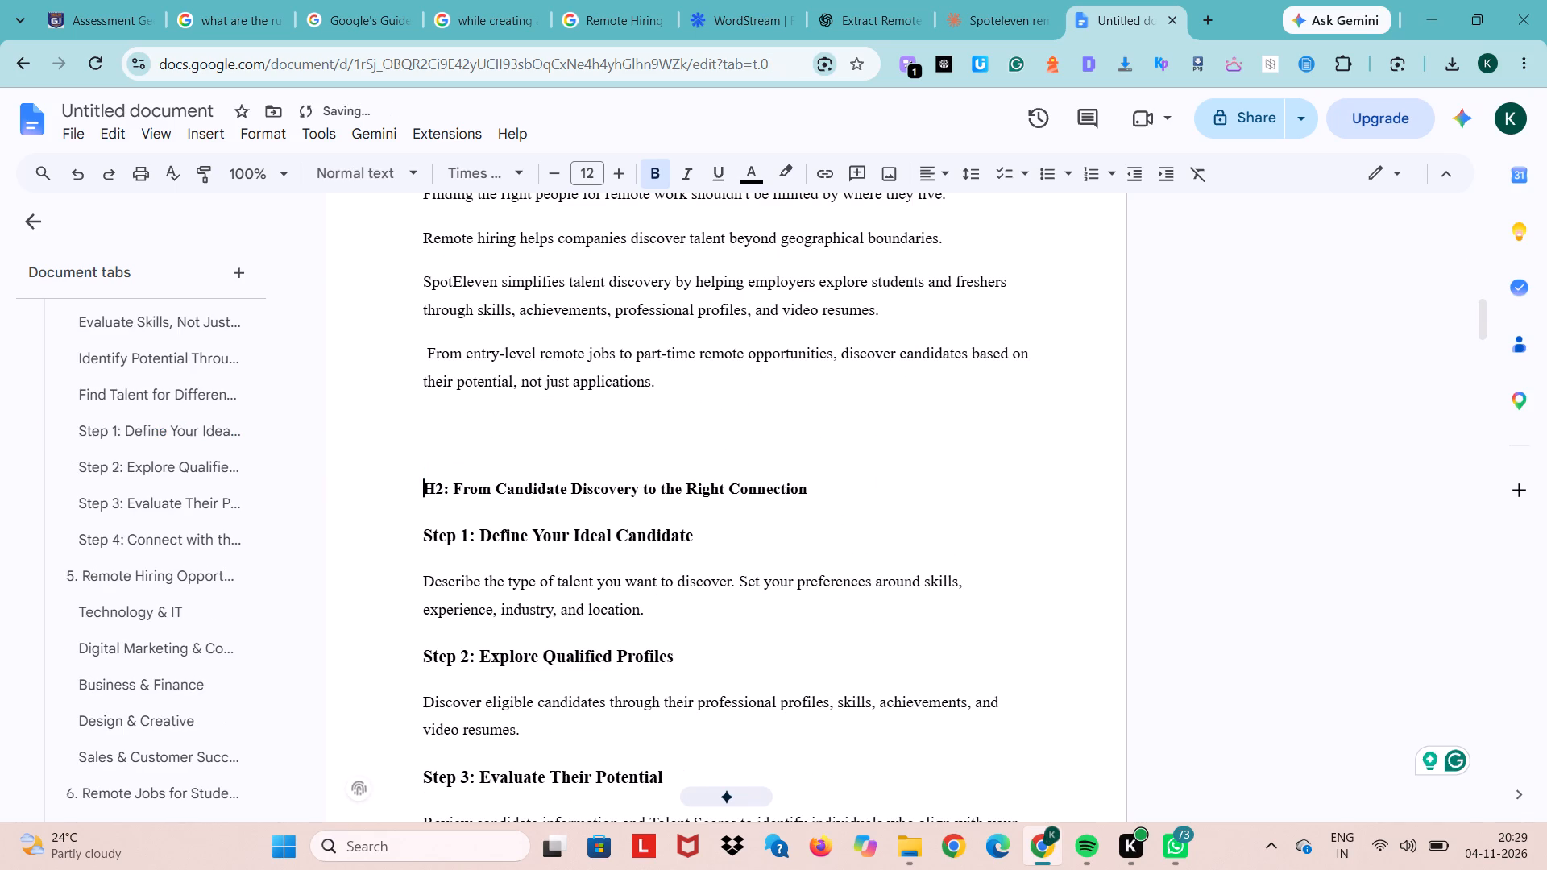
Format the line "H2: From Candidate Discovery to the Right Connection" as Heading 2 in bold.
{"action": "triple_click", "coordinate": [611, 485]}
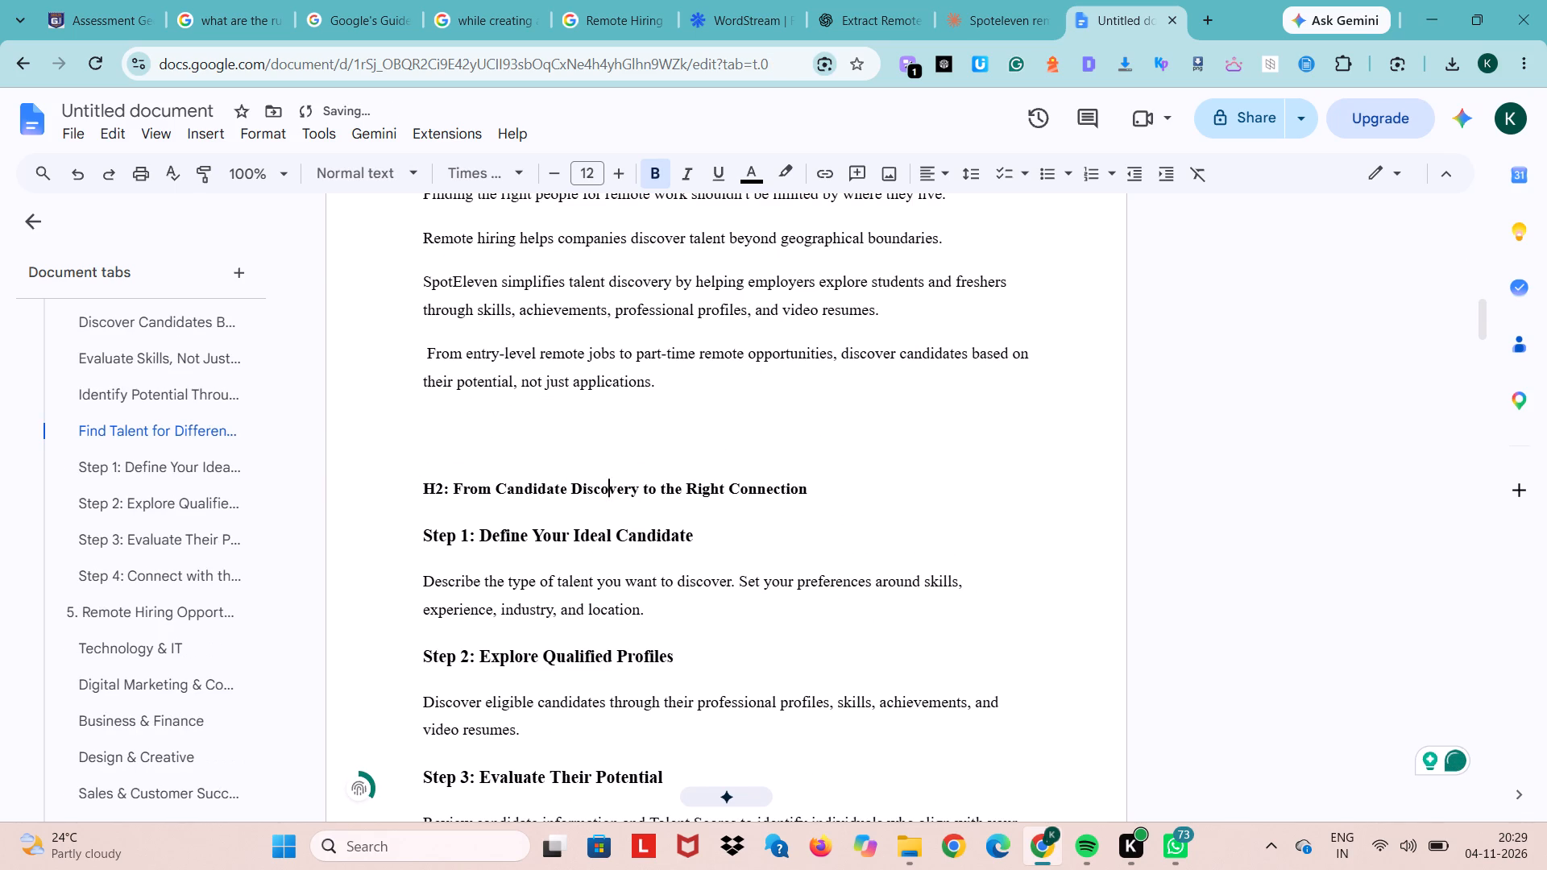
{"action": "left_click", "coordinate": [375, 180]}
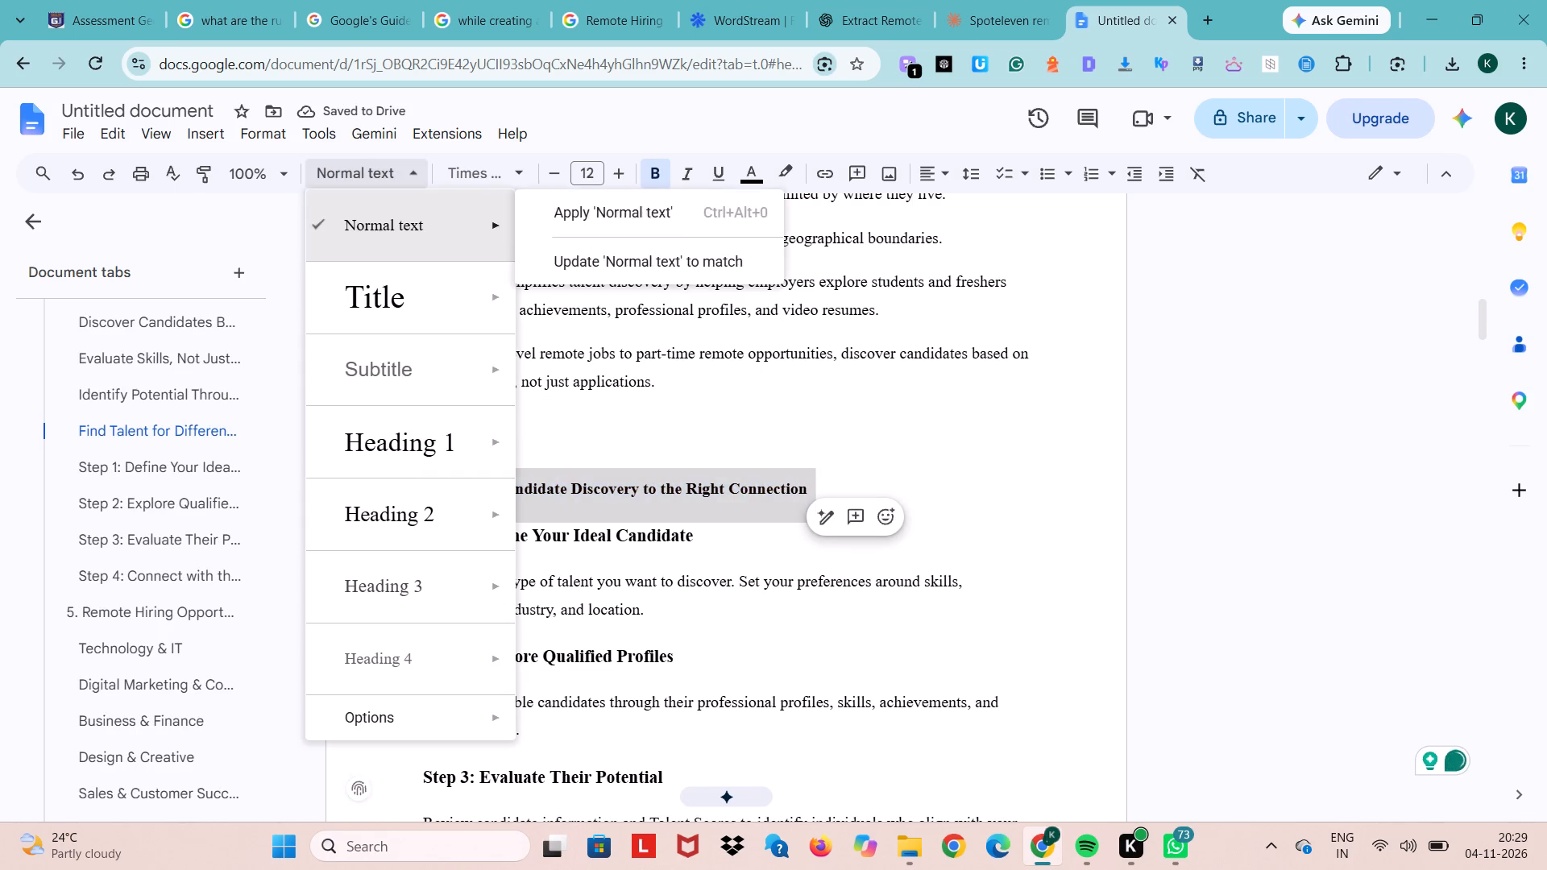
{"action": "left_click", "coordinate": [430, 531]}
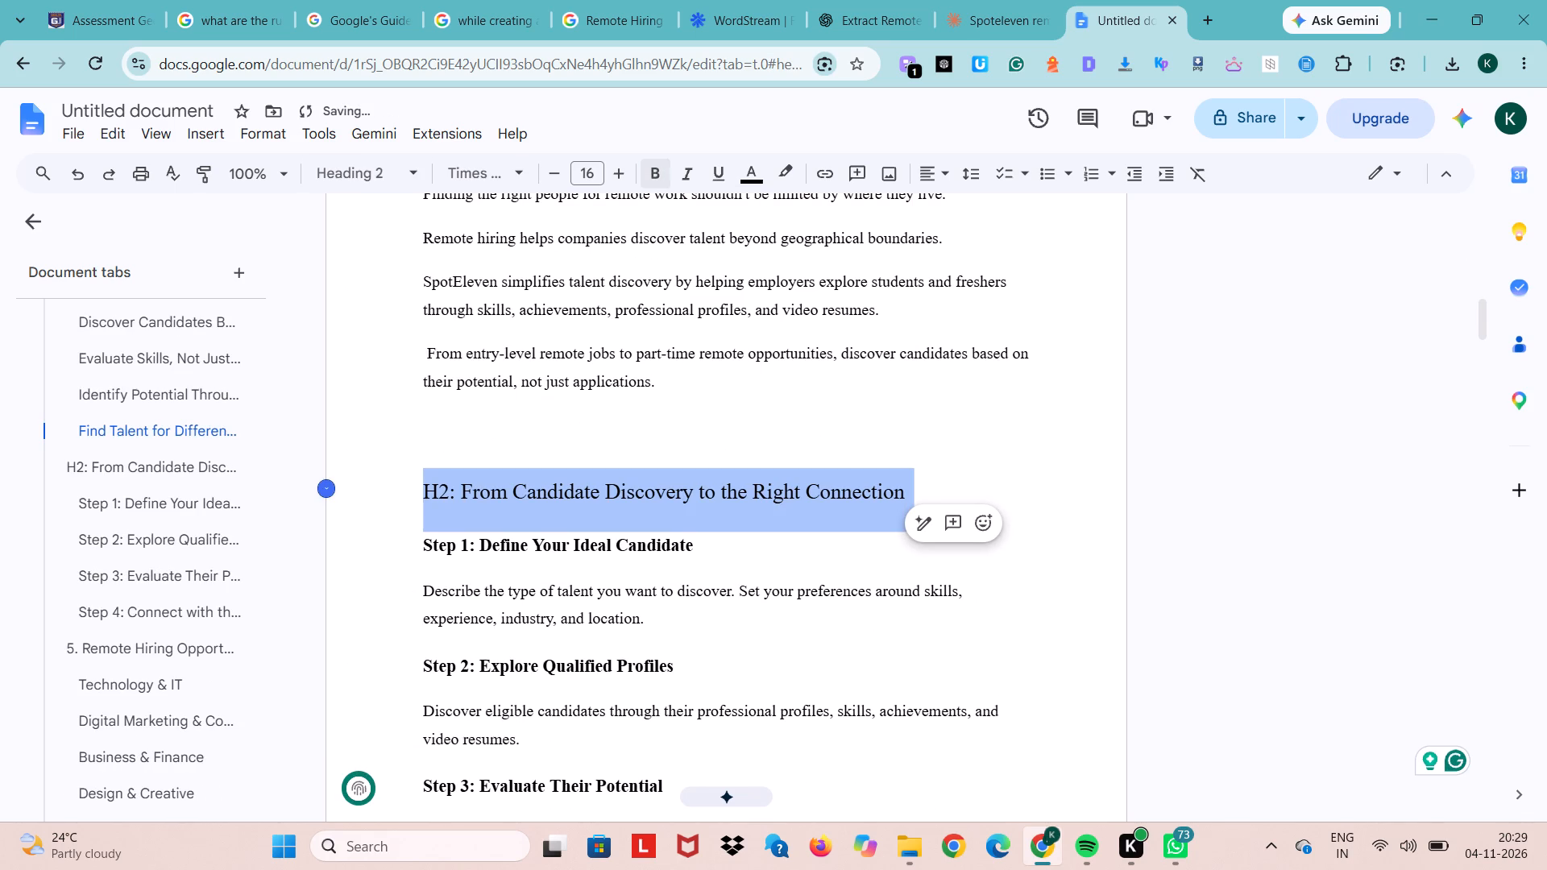
{"action": "left_click", "coordinate": [655, 174]}
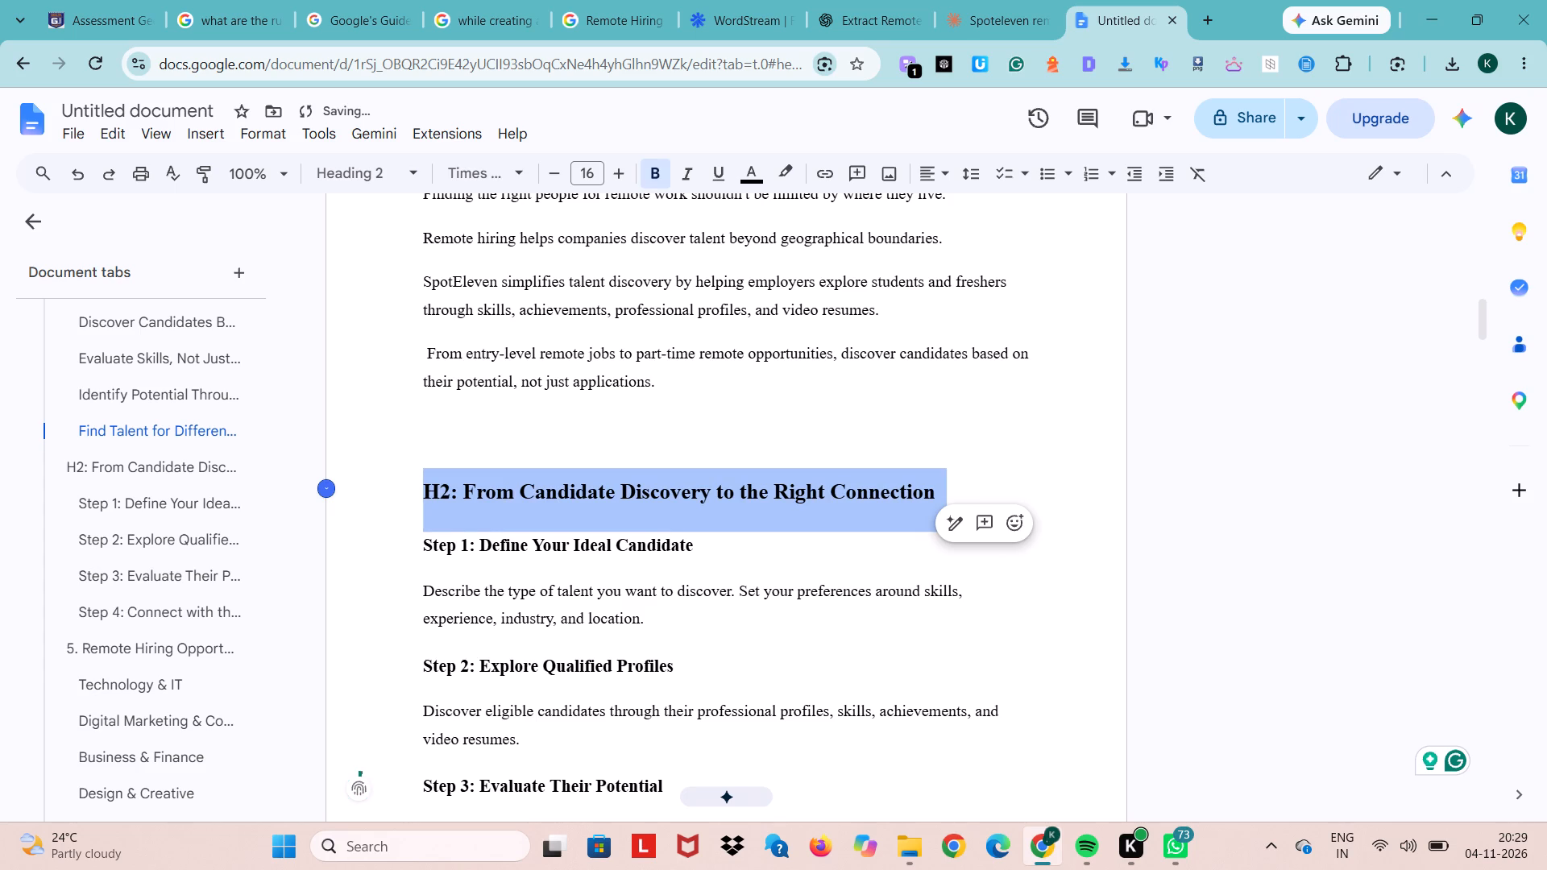
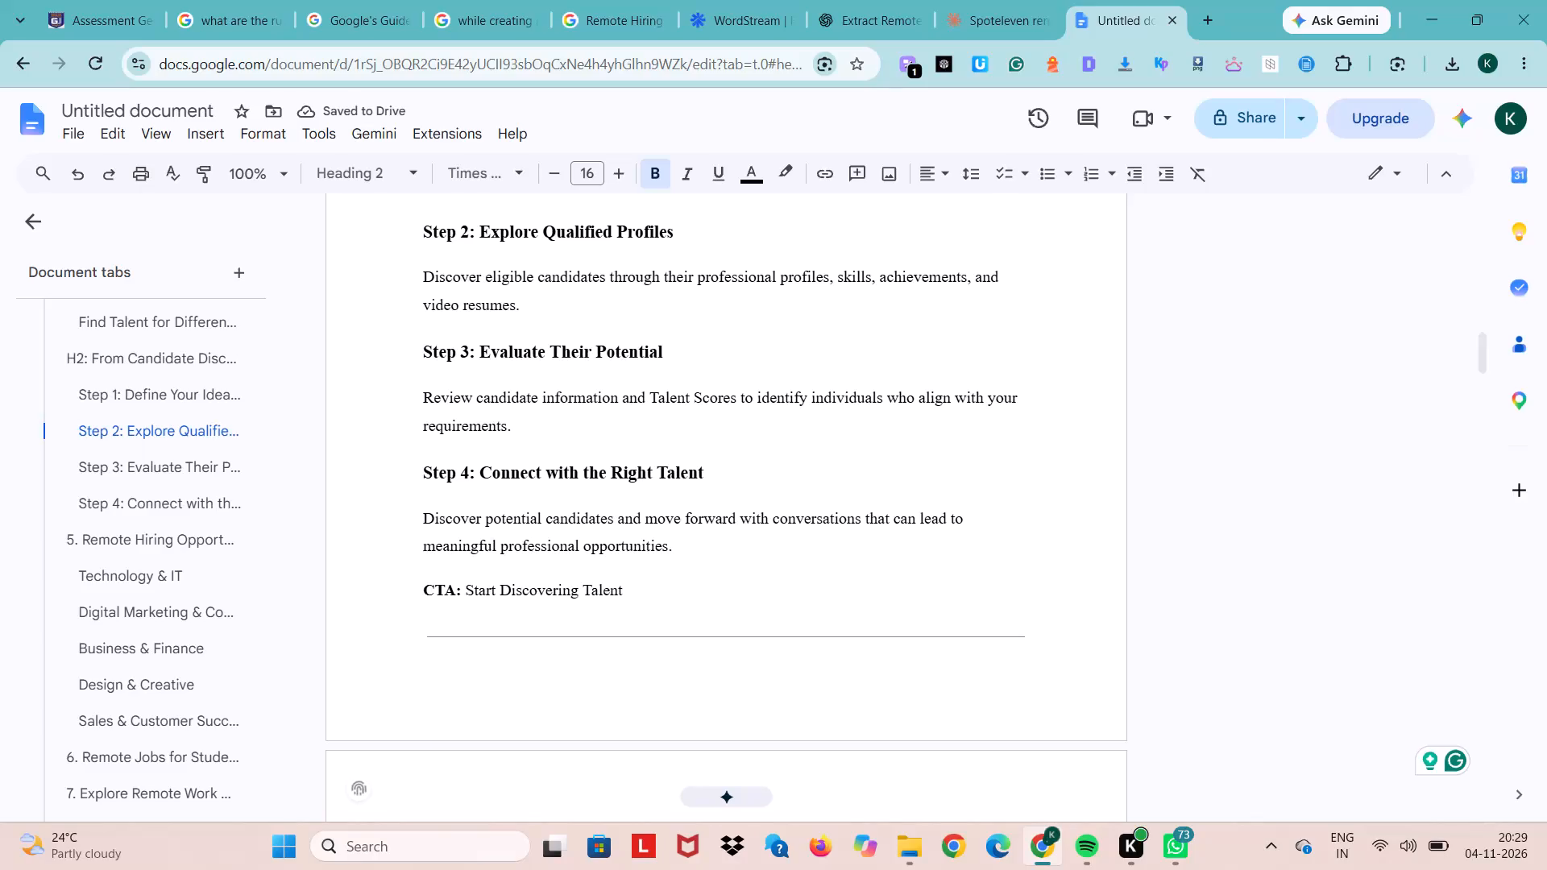
Delete the divider below "CTA: Start Discovering Talent" and the heading "5. Remote Hiring Opportunities Across Different Roles".
{"action": "triple_click", "coordinate": [707, 625]}
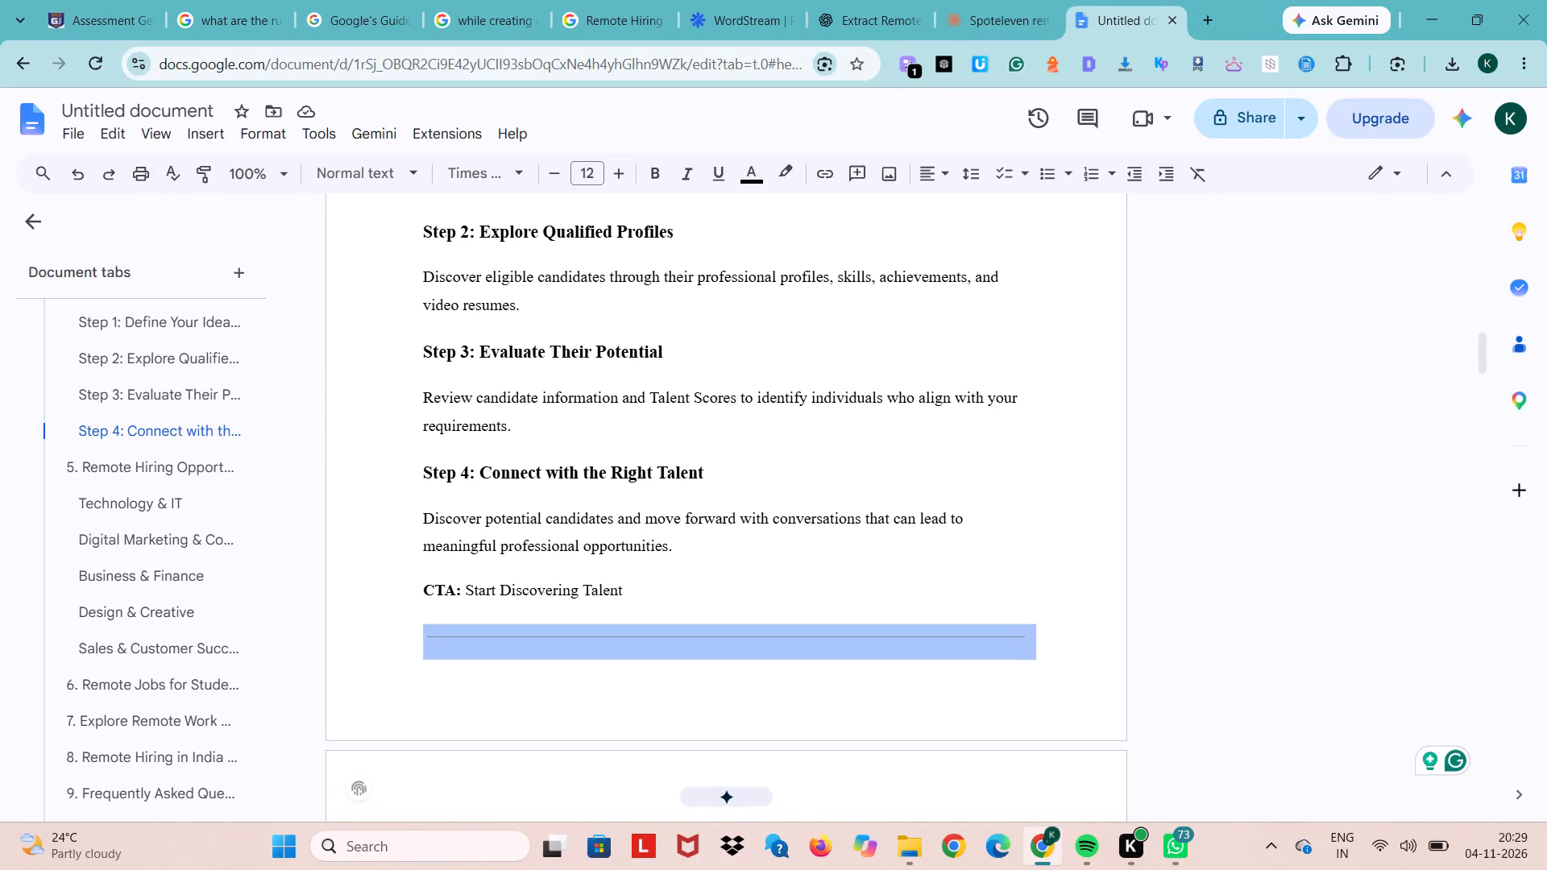
{"action": "key", "text": "BackSpace"}
{"action": "scroll", "coordinate": [707, 625], "scroll_direction": "down", "scroll_amount": 2}
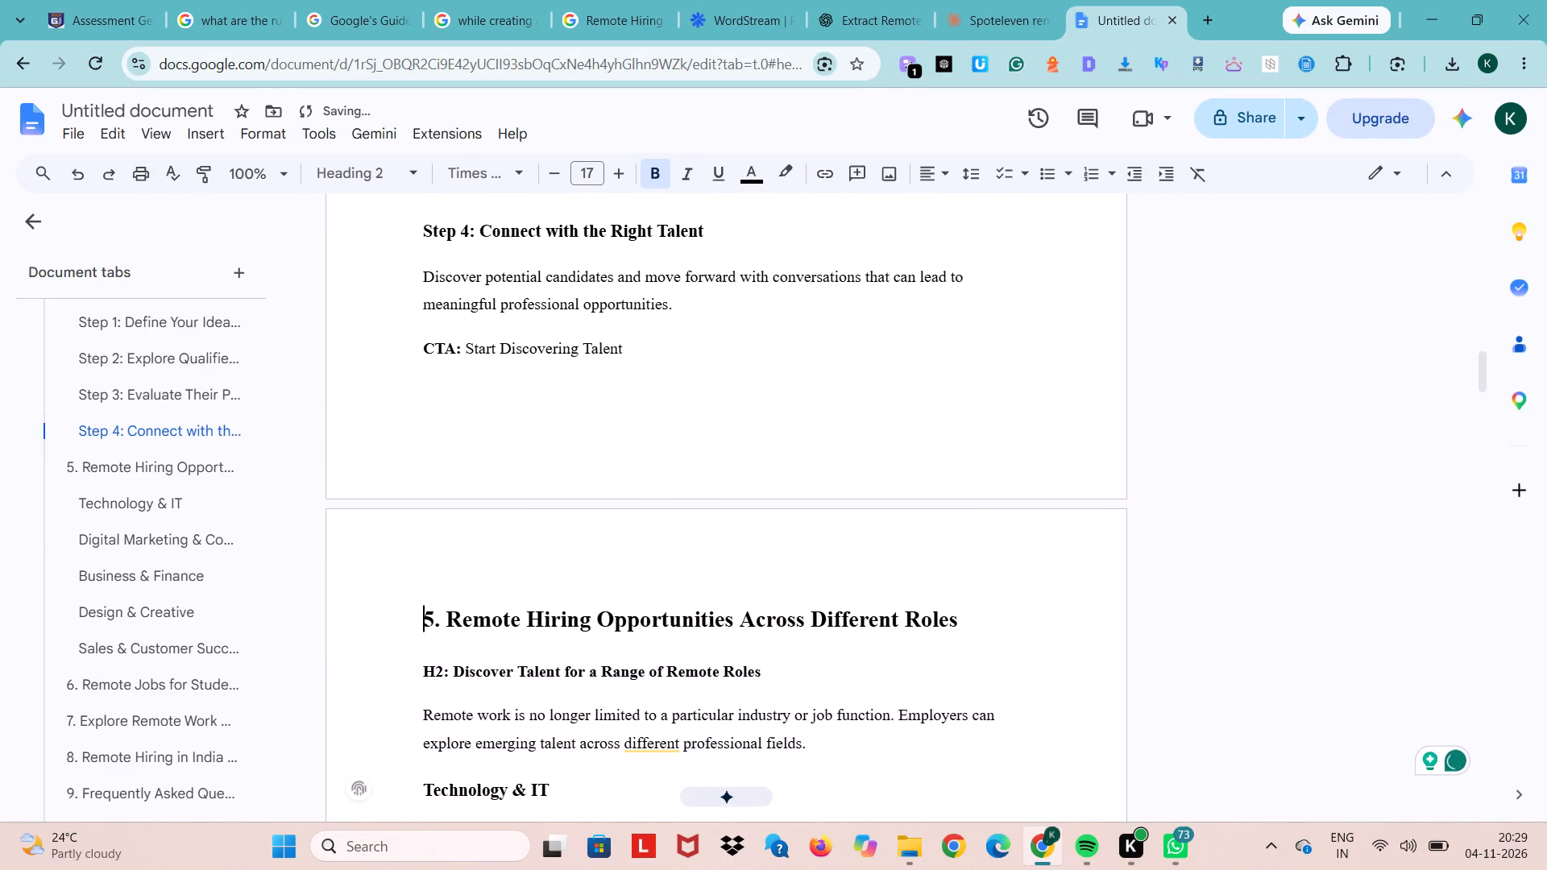
{"action": "scroll", "coordinate": [707, 625], "scroll_direction": "down", "scroll_amount": 1}
{"action": "triple_click", "coordinate": [677, 611]}
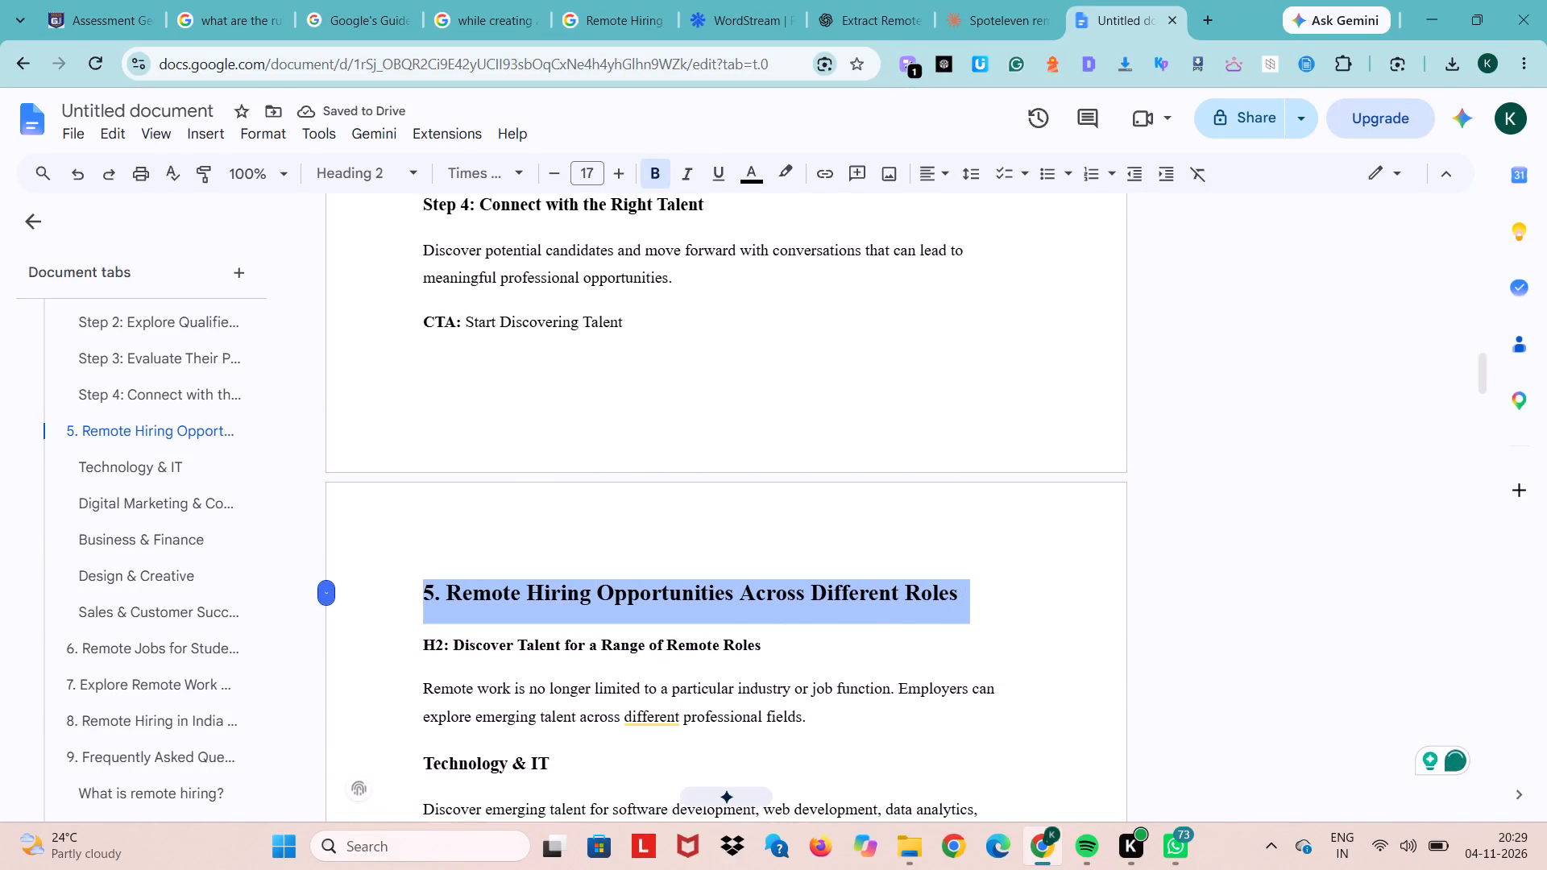
{"action": "key", "text": "BackSpace"}
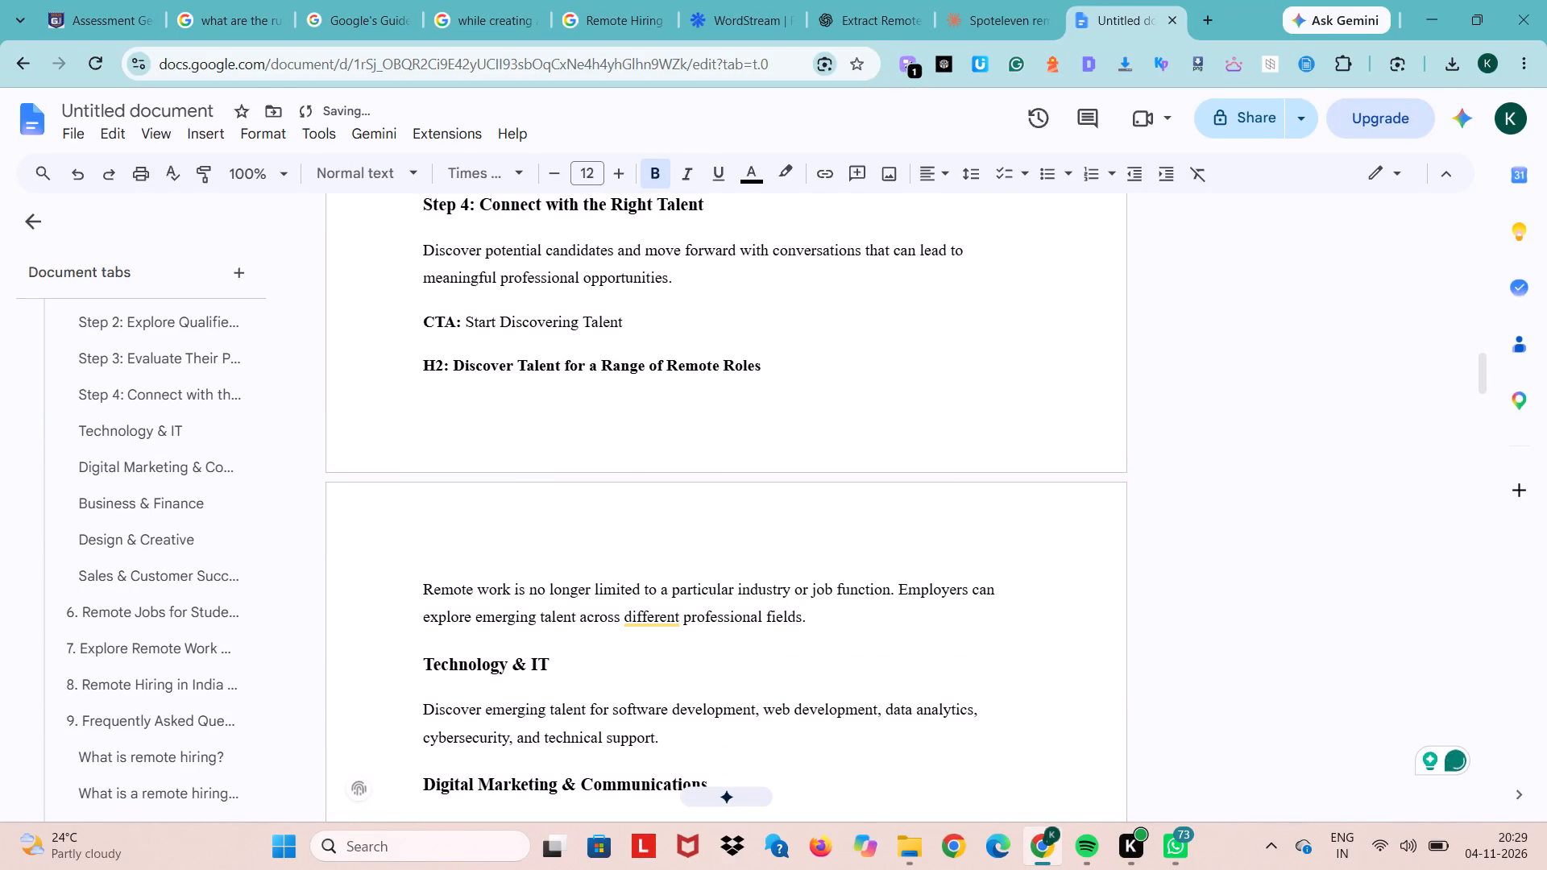
Format the line "H2: Discover Talent for a Range of Remote Roles" as Heading 2 in bold.
{"action": "left_click_drag", "start_coordinate": [420, 365], "coordinate": [791, 384]}
{"action": "left_click", "coordinate": [365, 170]}
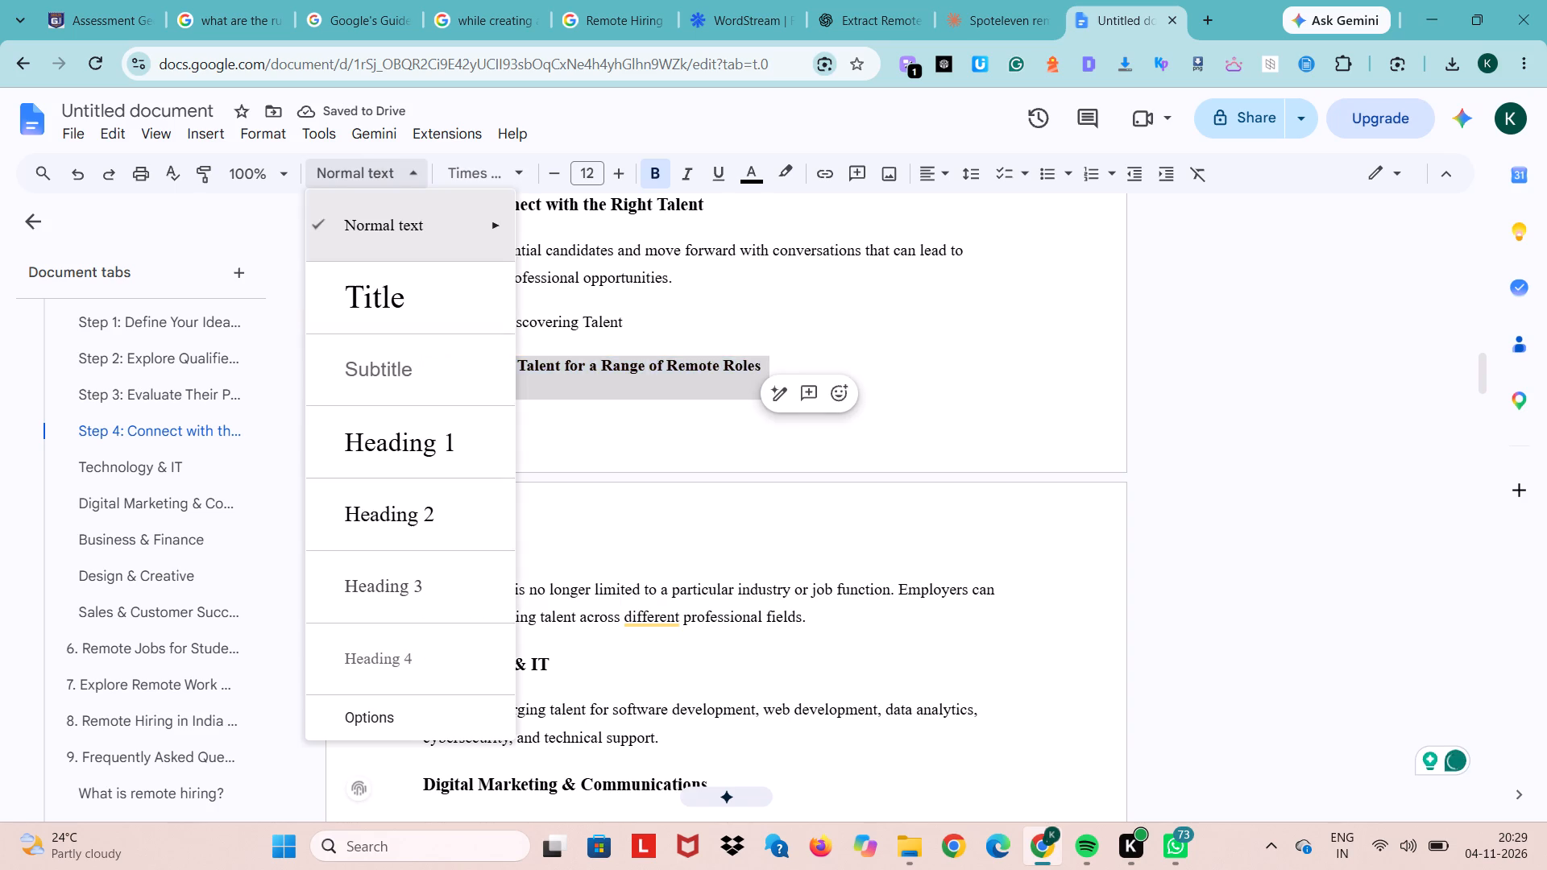
{"action": "left_click", "coordinate": [425, 532]}
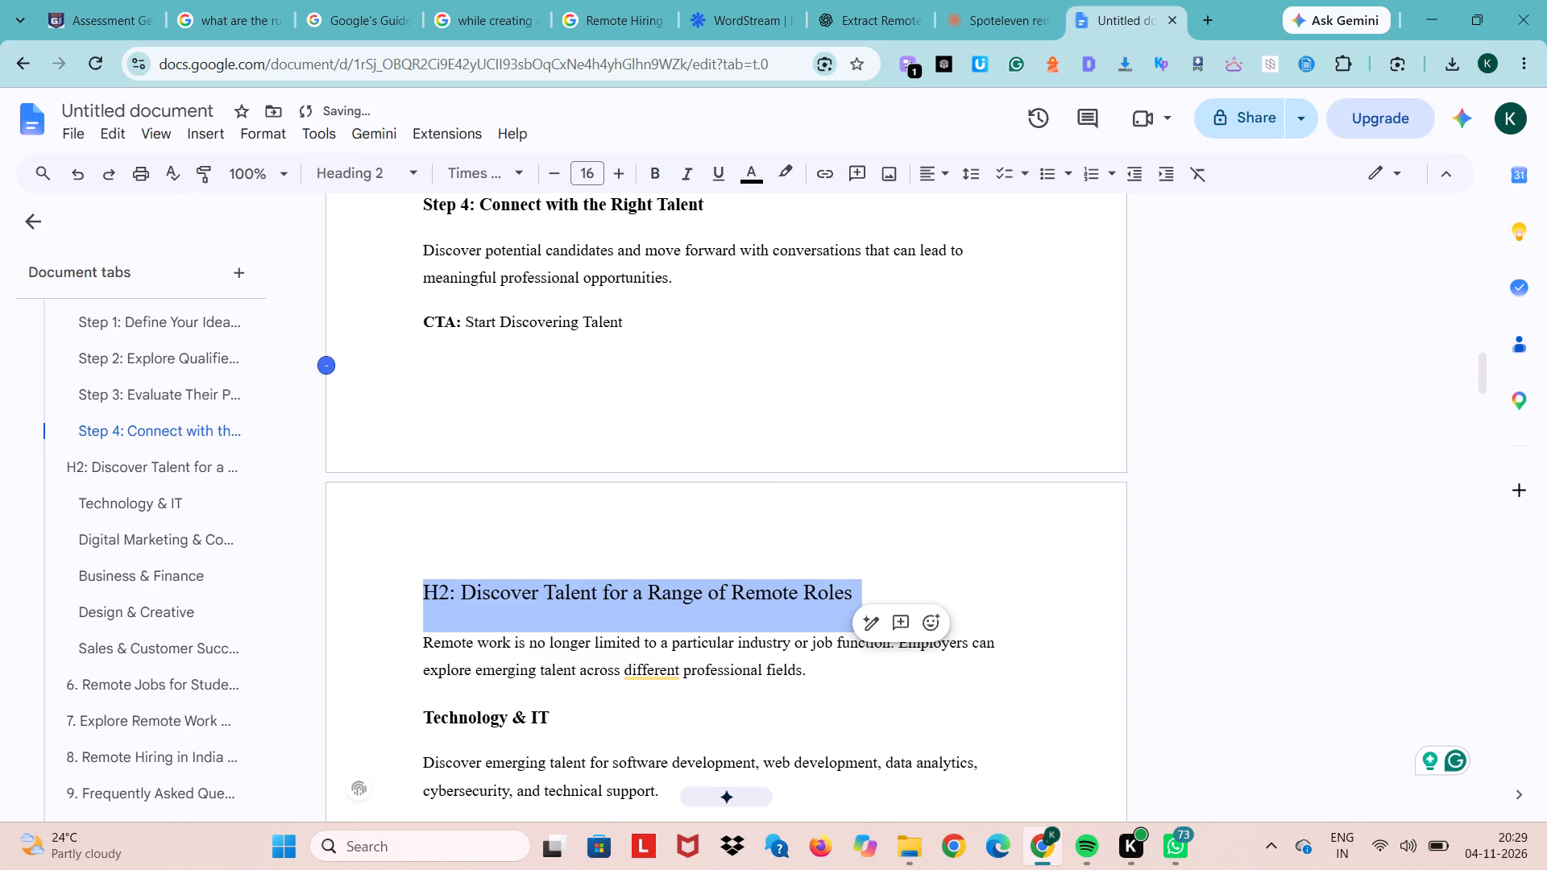
{"action": "left_click", "coordinate": [657, 175]}
{"action": "left_click", "coordinate": [571, 466]}
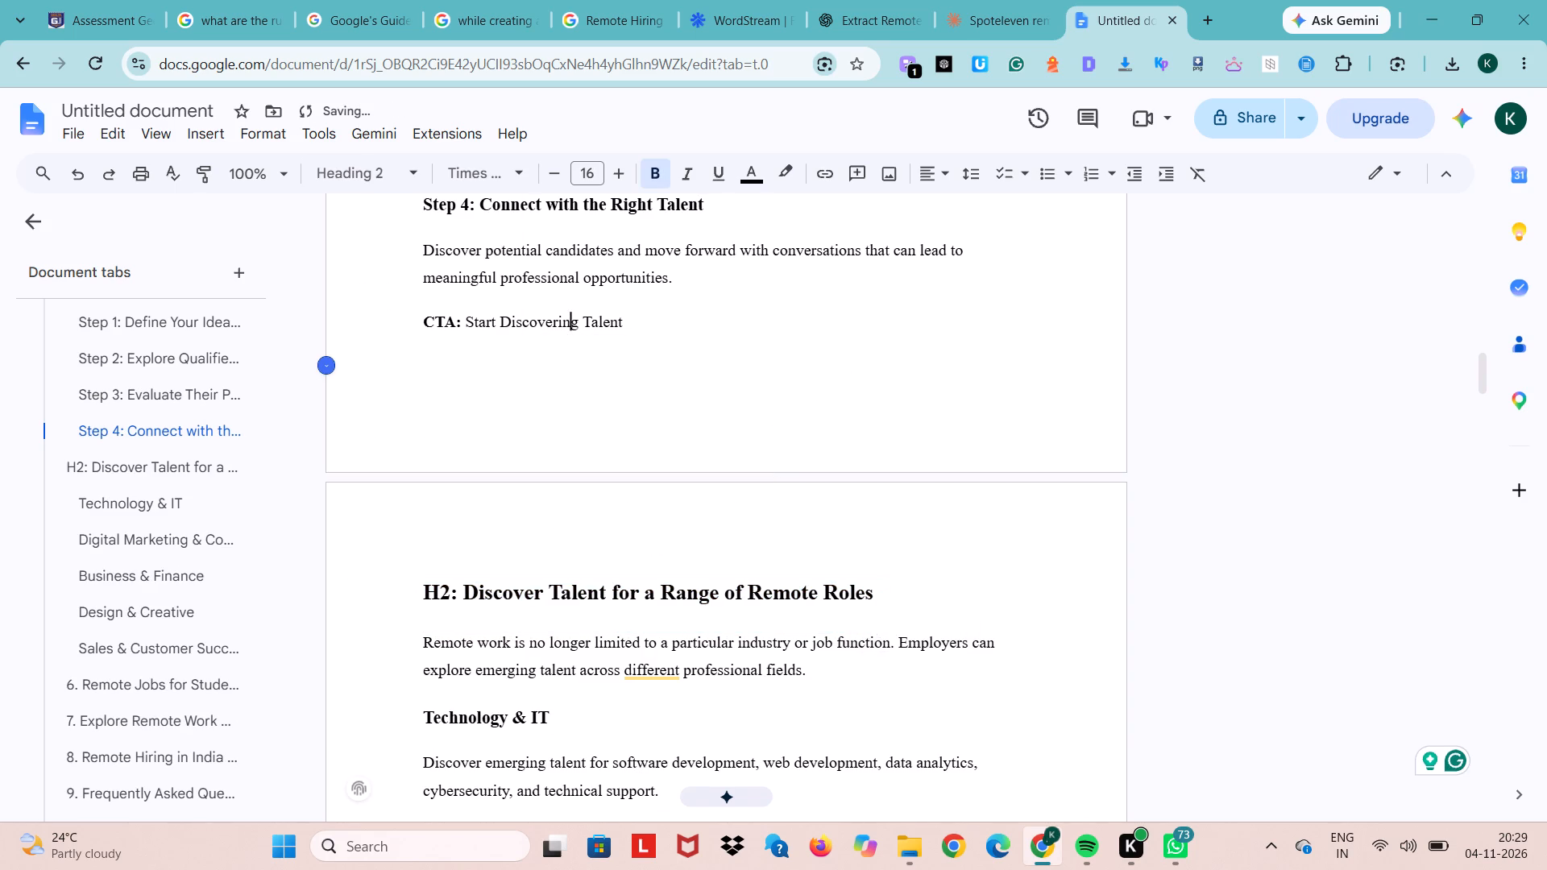
Delete the sentence "Employers can explore emerging talent across different professional fields." from the intro under "H2: Discover Talent for a Range of Remote Roles".
{"action": "scroll", "coordinate": [571, 466], "scroll_direction": "down", "scroll_amount": 2}
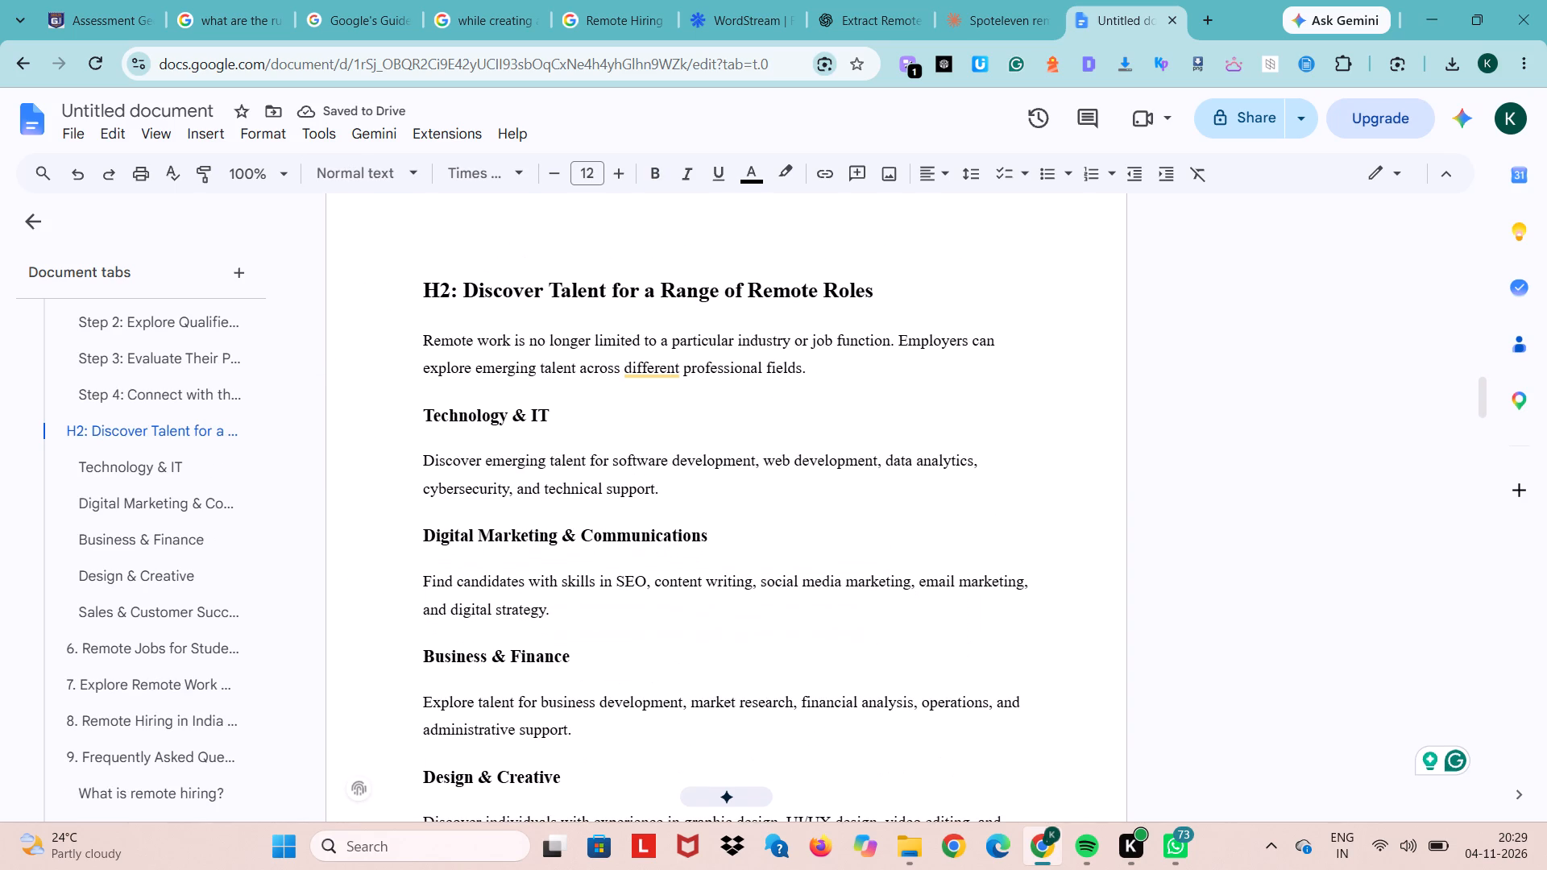
{"action": "triple_click", "coordinate": [592, 347]}
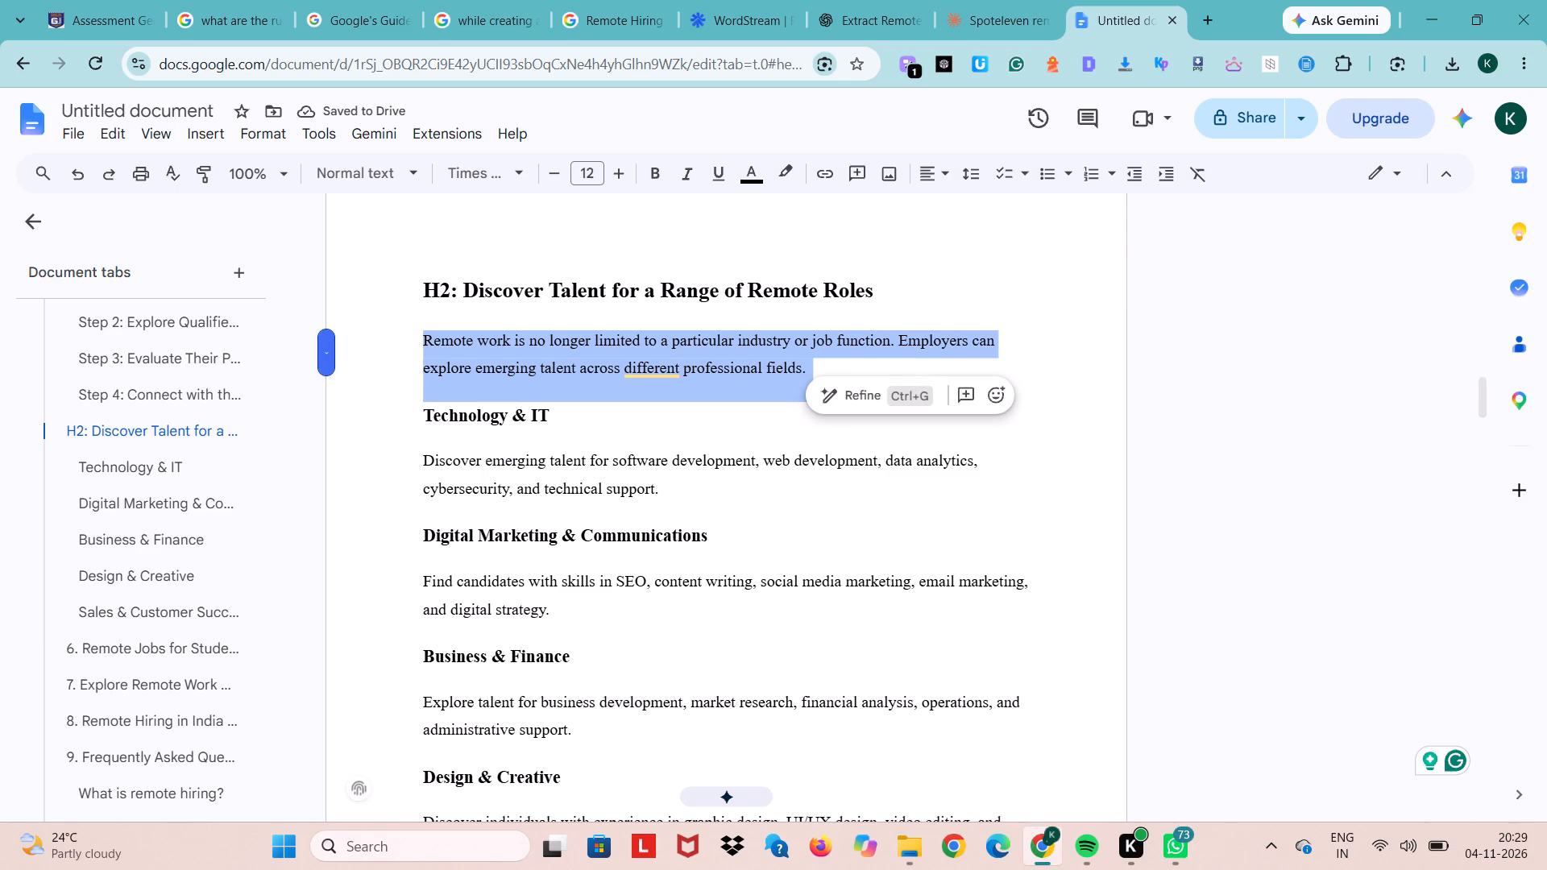
{"action": "left_click", "coordinate": [592, 347]}
{"action": "left_click_drag", "start_coordinate": [890, 375], "coordinate": [890, 368]}
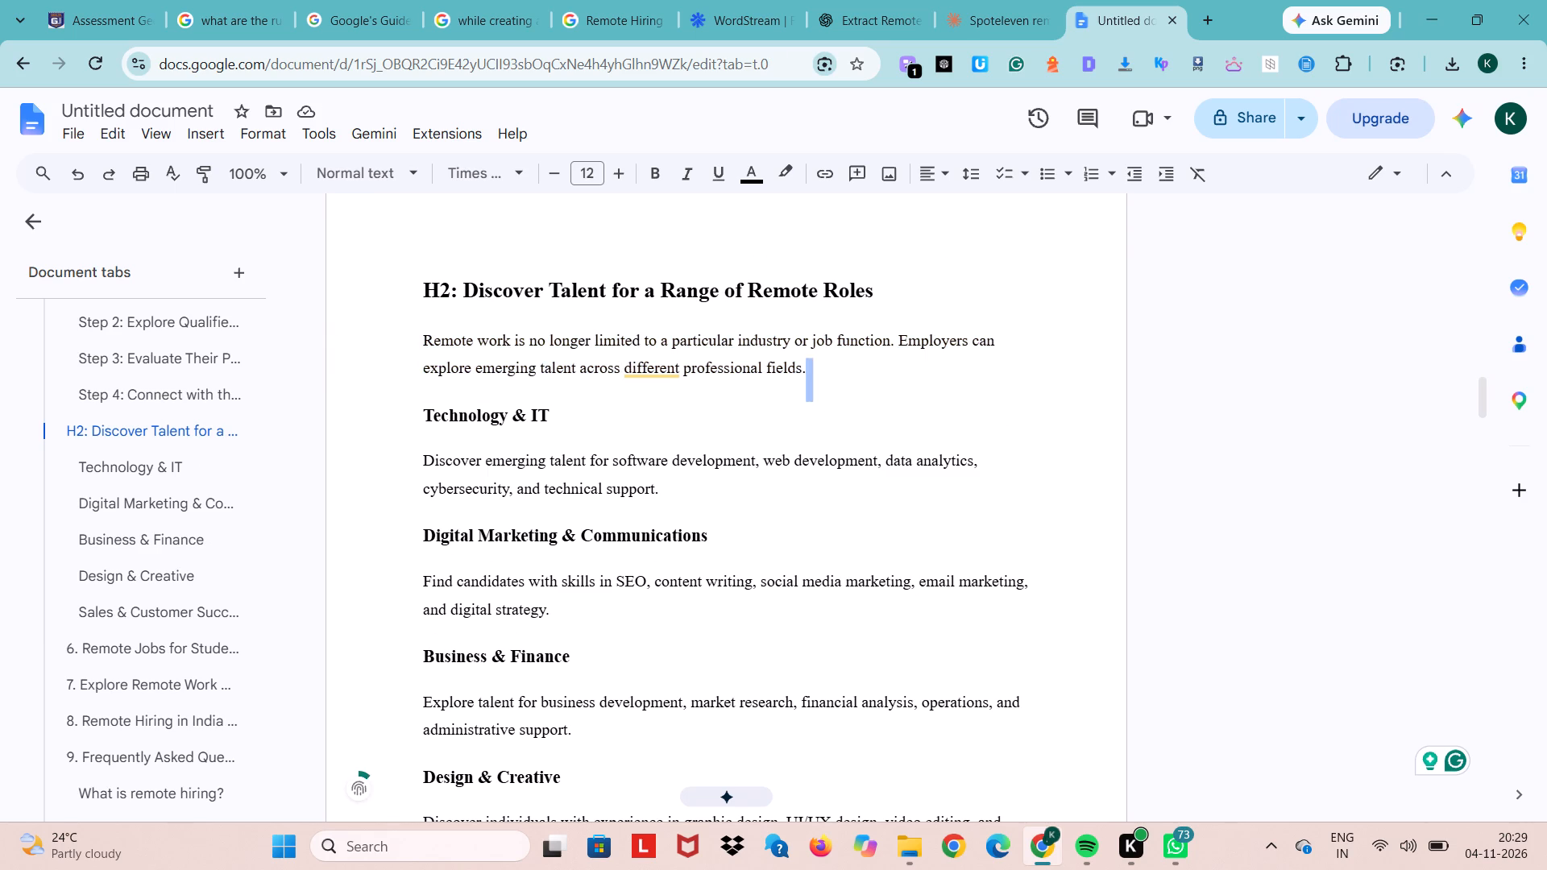
{"action": "left_click_drag", "start_coordinate": [890, 368], "coordinate": [899, 338]}
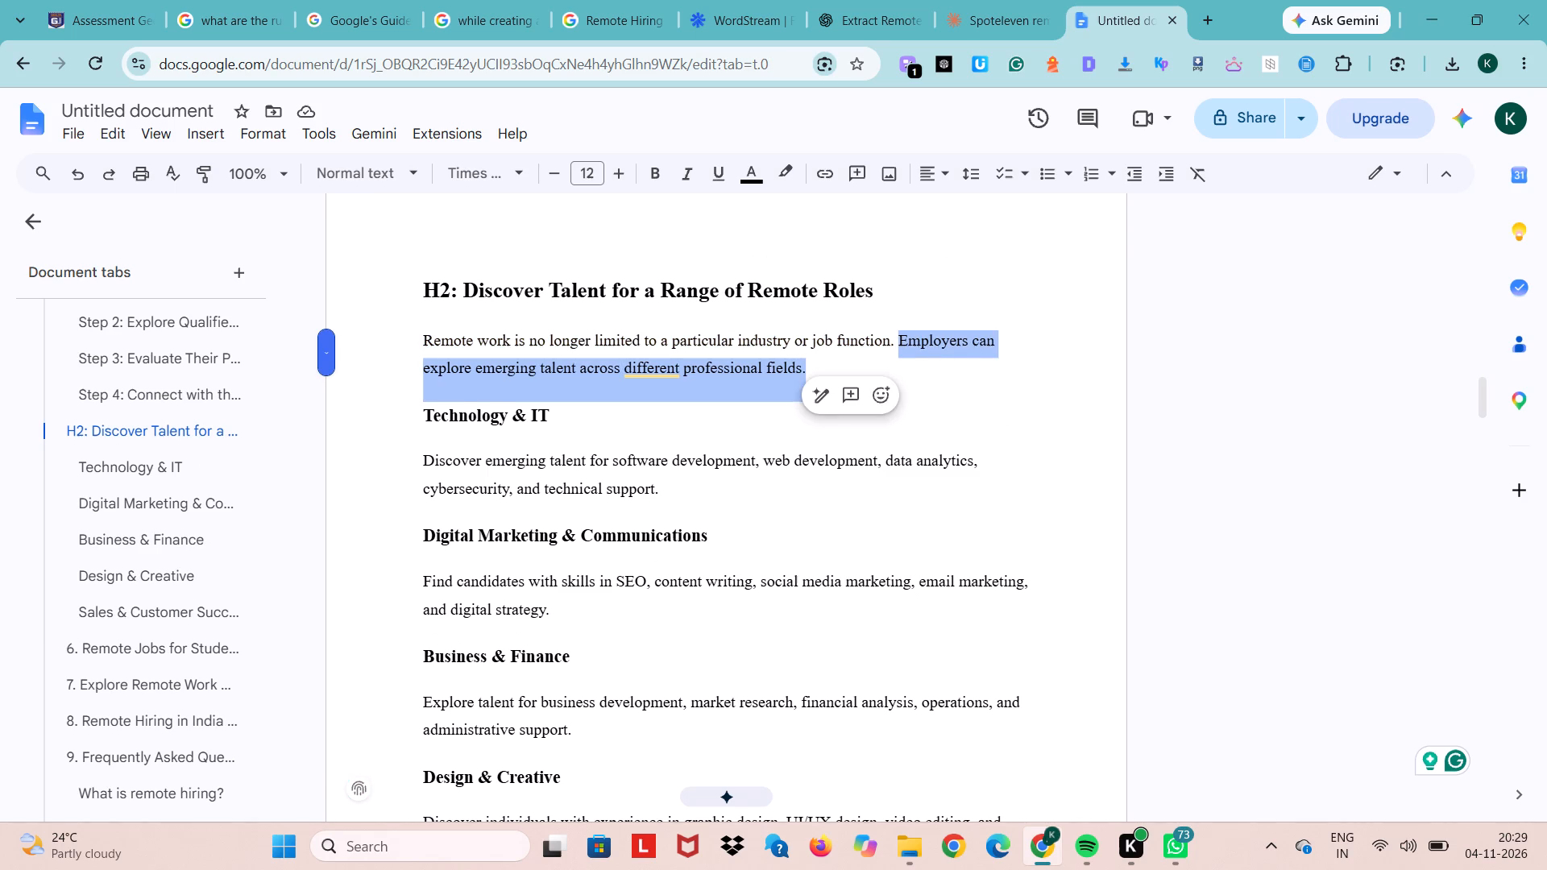
{"action": "key", "text": "BackSpace"}
Delete the divider below the "Sales & Customer Success" text and the heading "6. Remote Jobs for Students and Freshers".
{"action": "scroll", "coordinate": [899, 338], "scroll_direction": "down", "scroll_amount": 1}
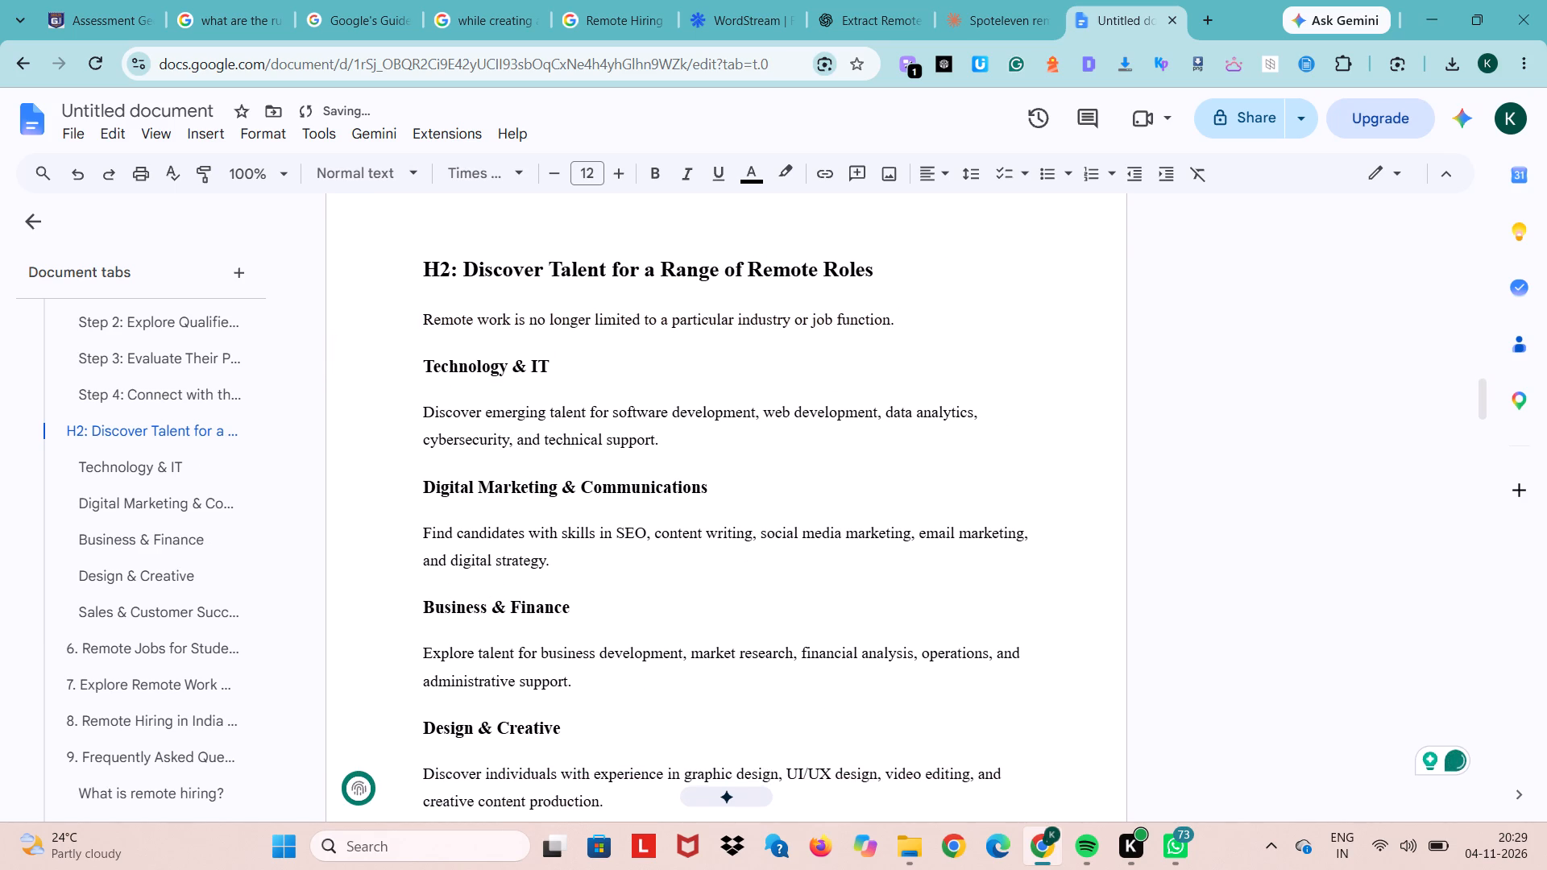
{"action": "scroll", "coordinate": [899, 338], "scroll_direction": "down", "scroll_amount": 2}
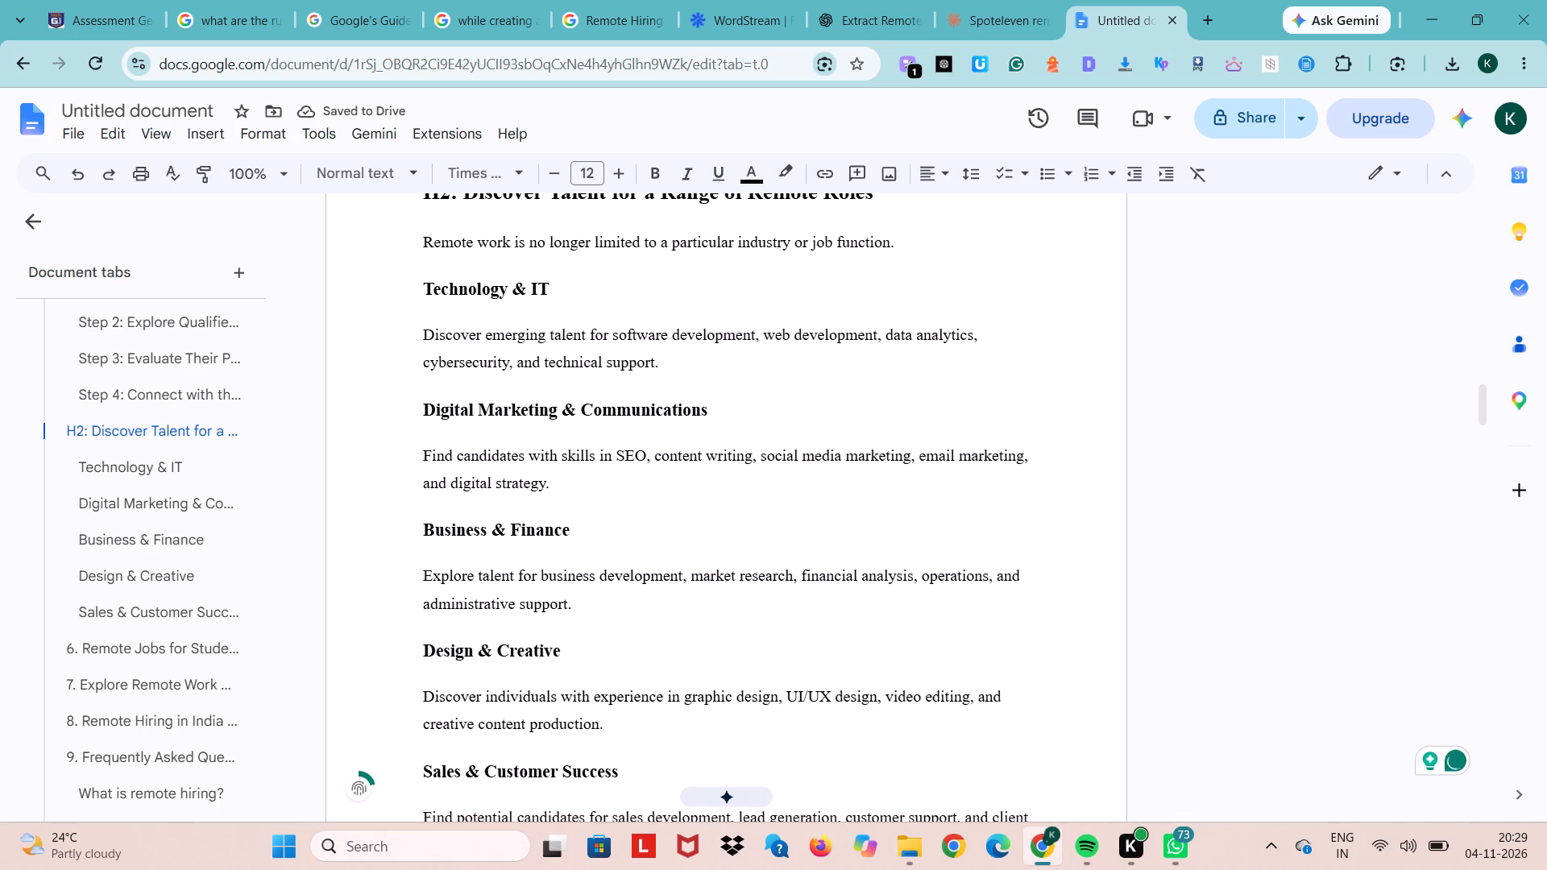
{"action": "scroll", "coordinate": [899, 338], "scroll_direction": "down", "scroll_amount": 2}
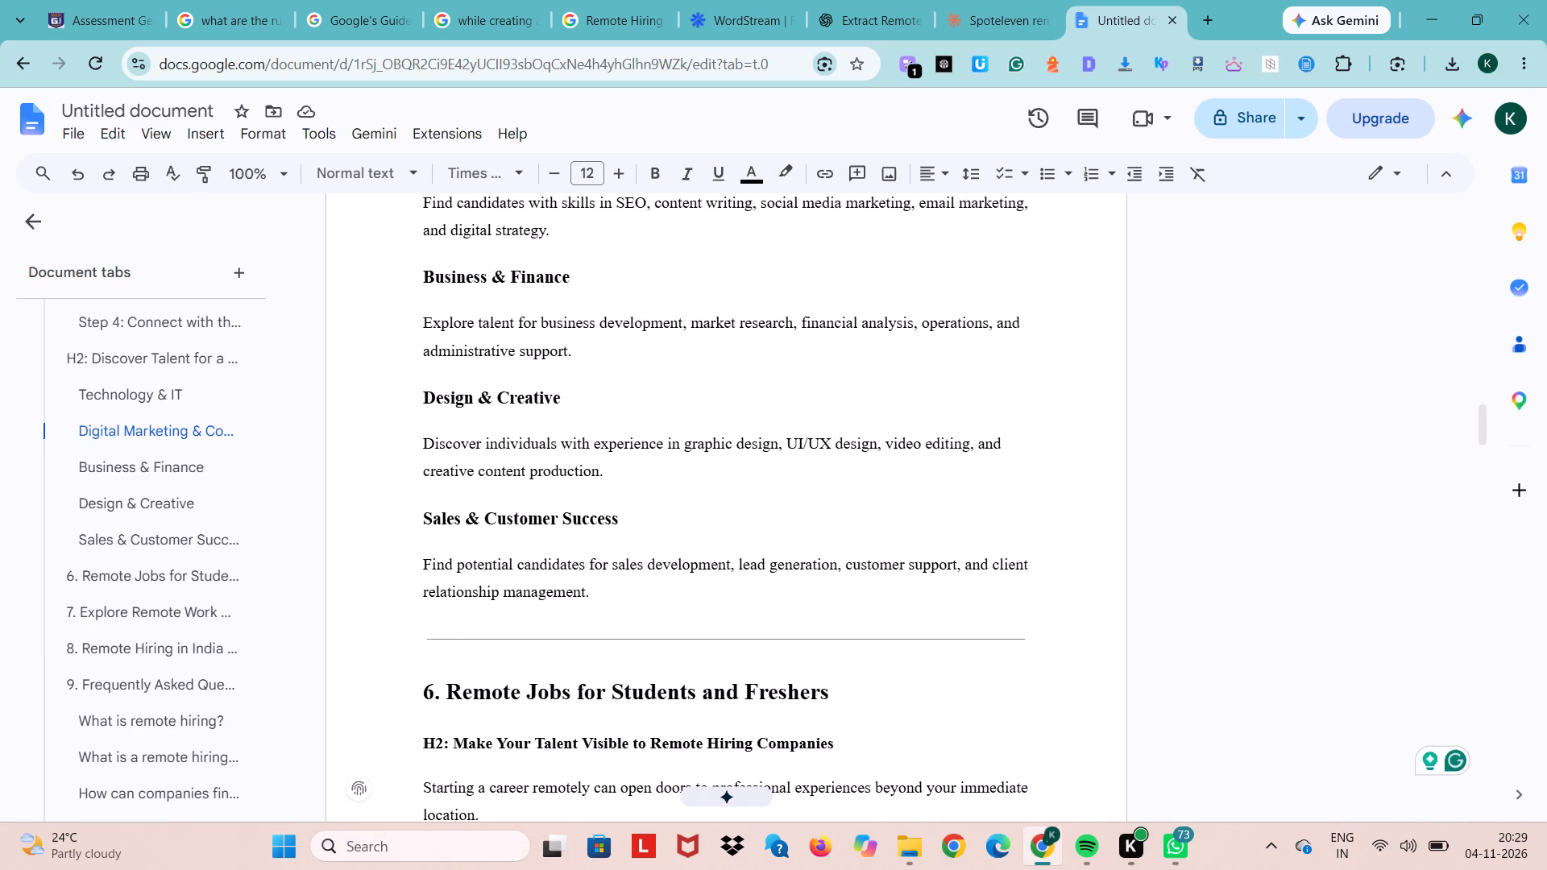
{"action": "triple_click", "coordinate": [662, 638]}
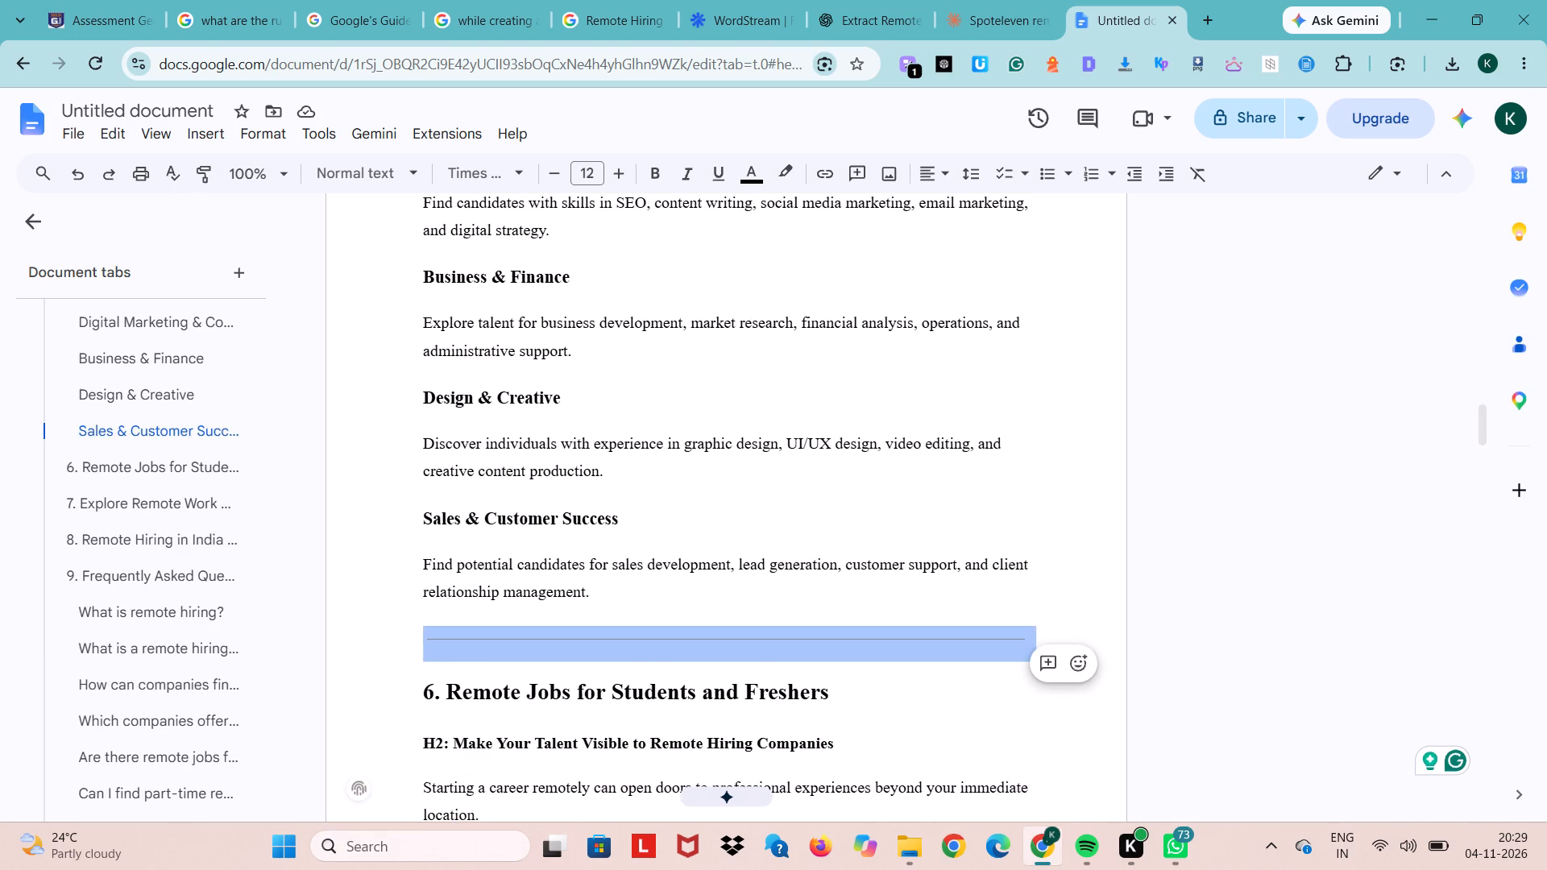
{"action": "key", "text": "BackSpace"}
{"action": "scroll", "coordinate": [662, 638], "scroll_direction": "down", "scroll_amount": 3}
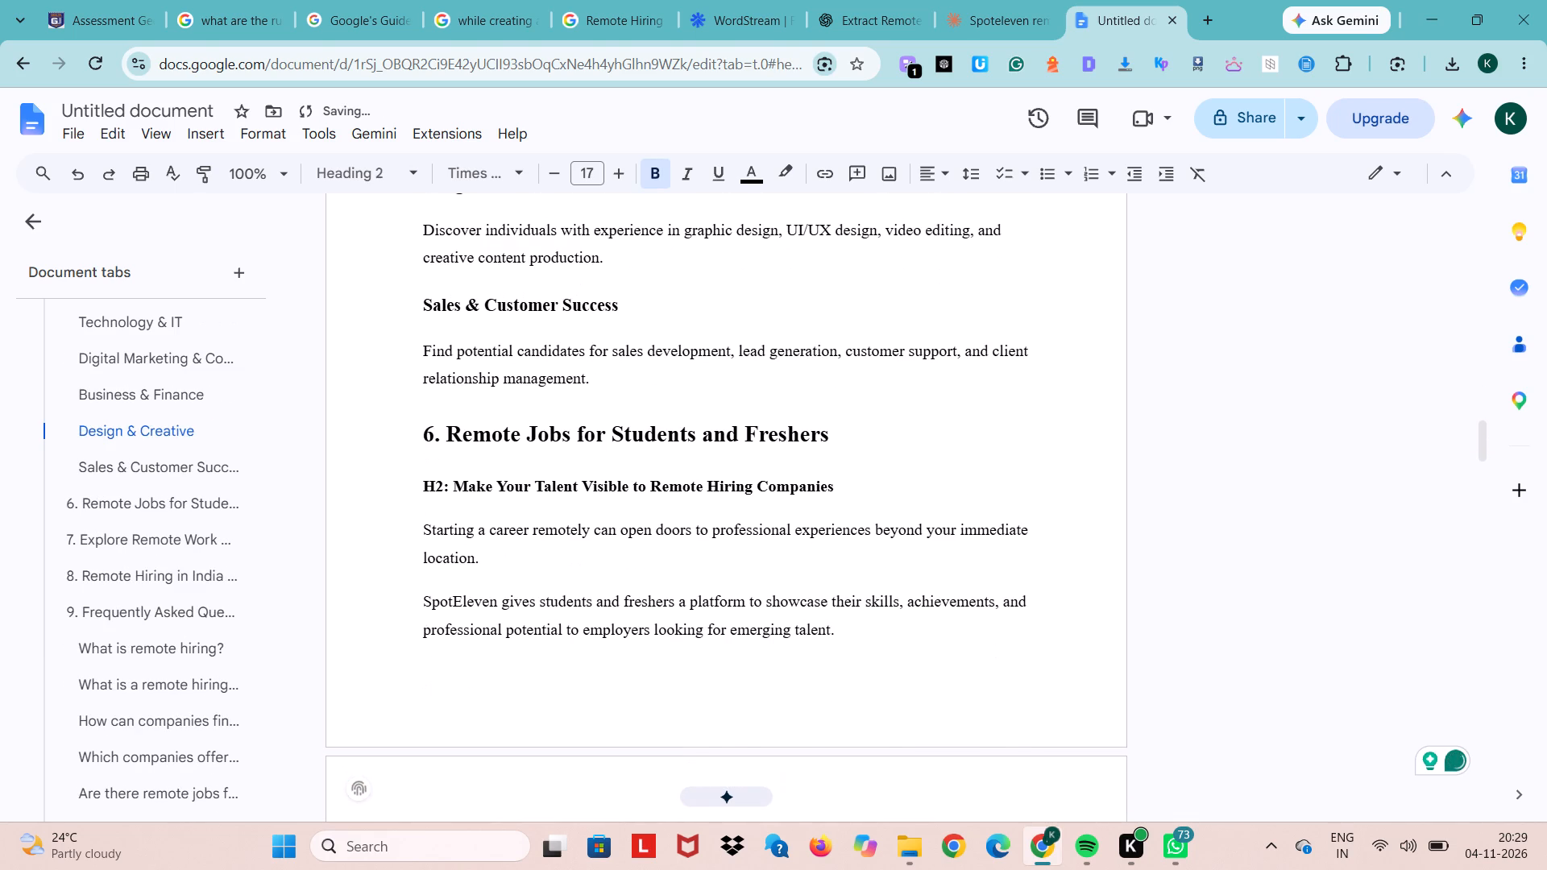
{"action": "triple_click", "coordinate": [711, 445]}
{"action": "key", "text": "BackSpace"}
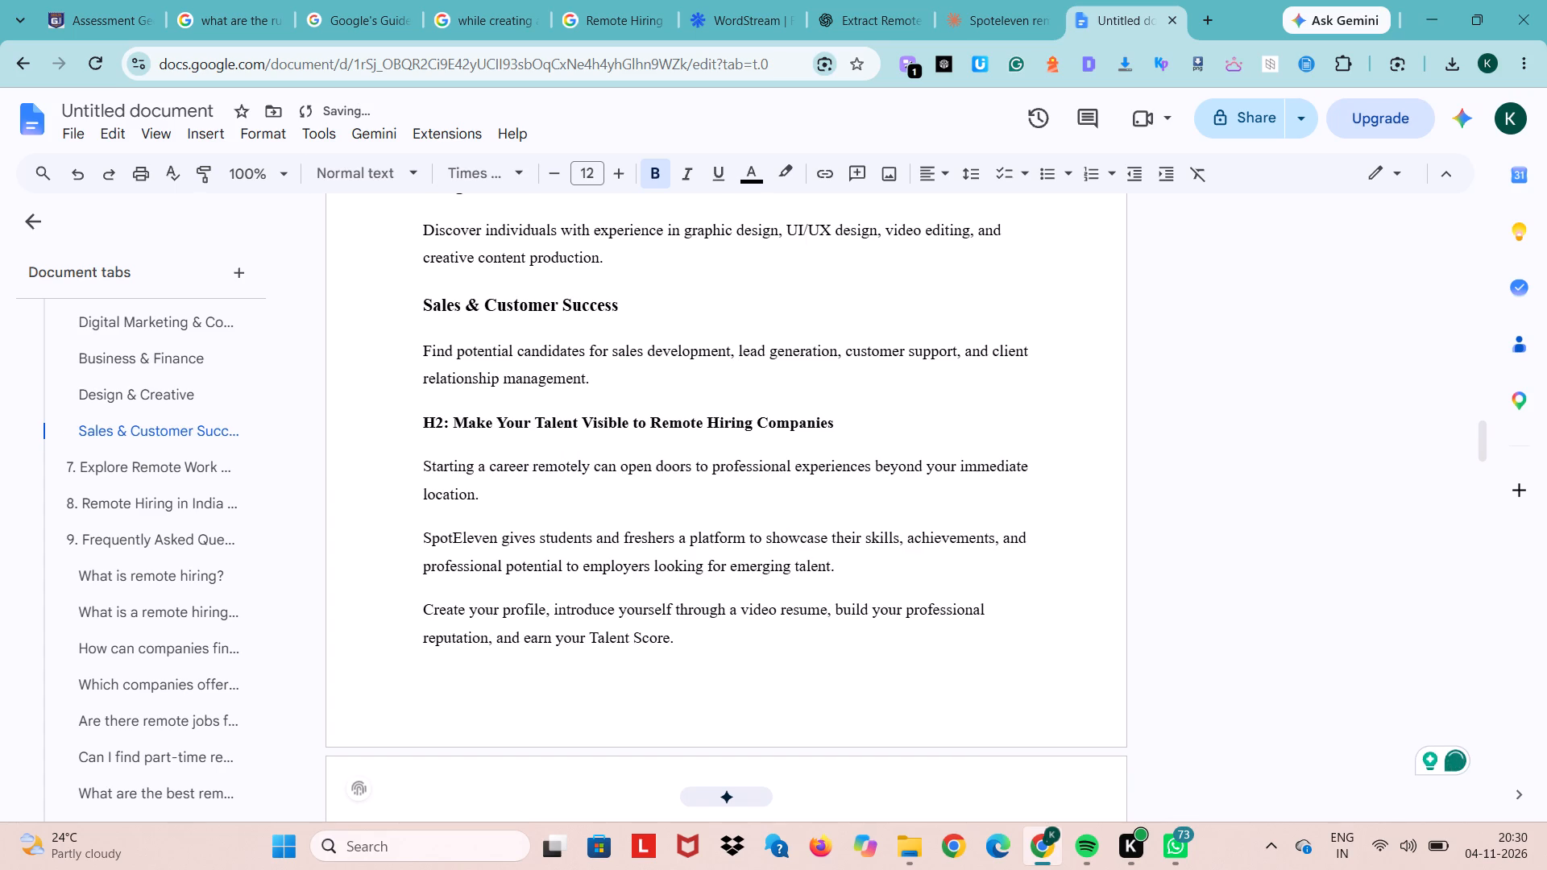
Format the line "H2: Make Your Talent Visible to Remote Hiring Companies" as Heading 2 in bold.
{"action": "triple_click", "coordinate": [527, 407]}
{"action": "triple_click", "coordinate": [541, 419]}
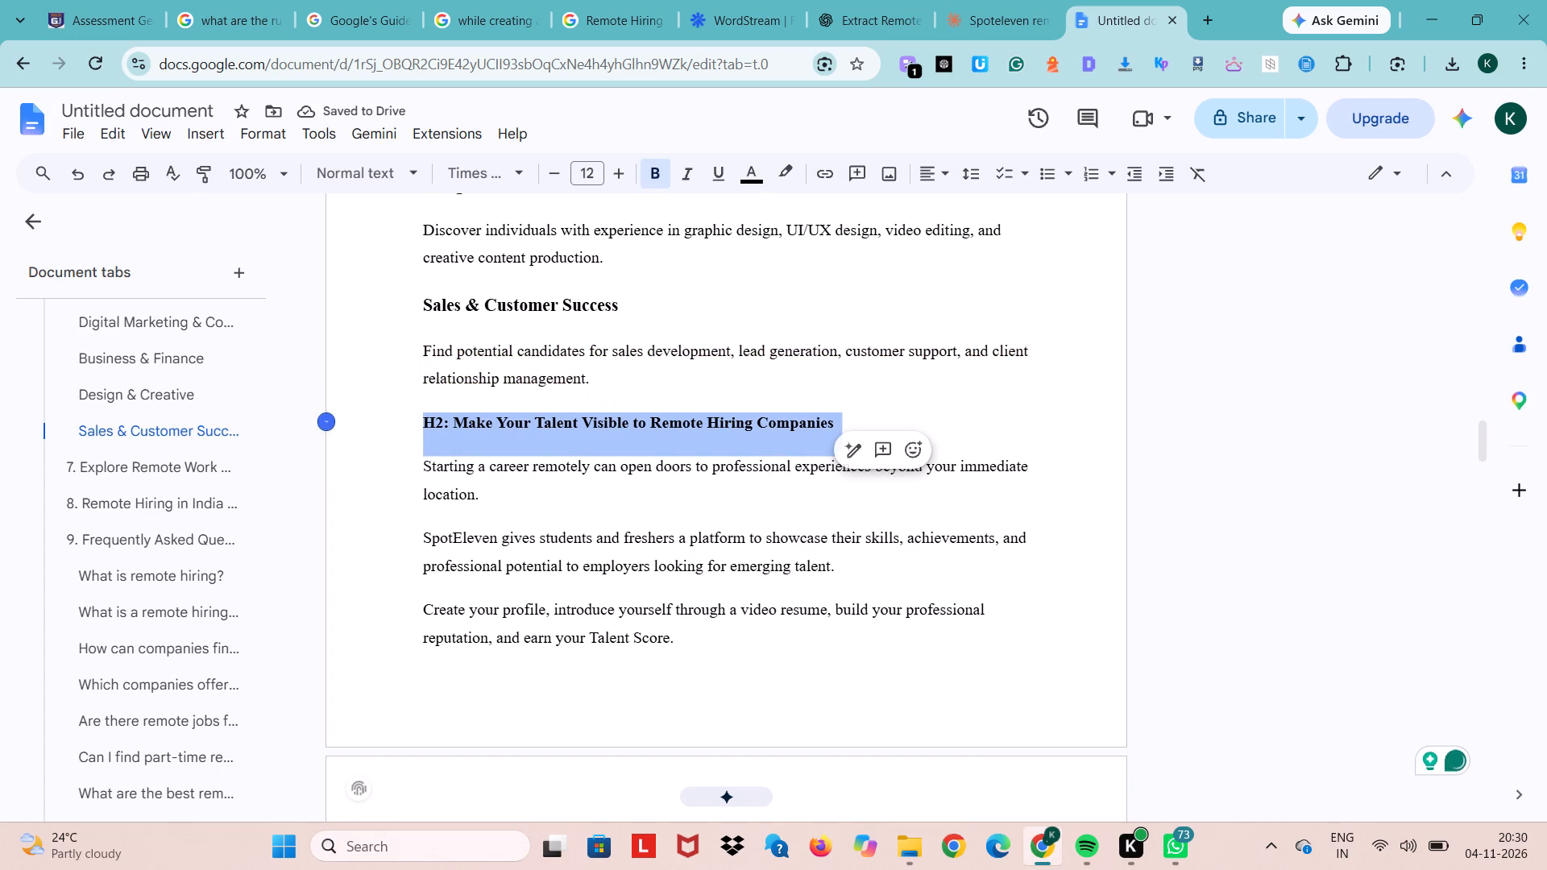
{"action": "left_click", "coordinate": [346, 166]}
{"action": "left_click", "coordinate": [350, 530]}
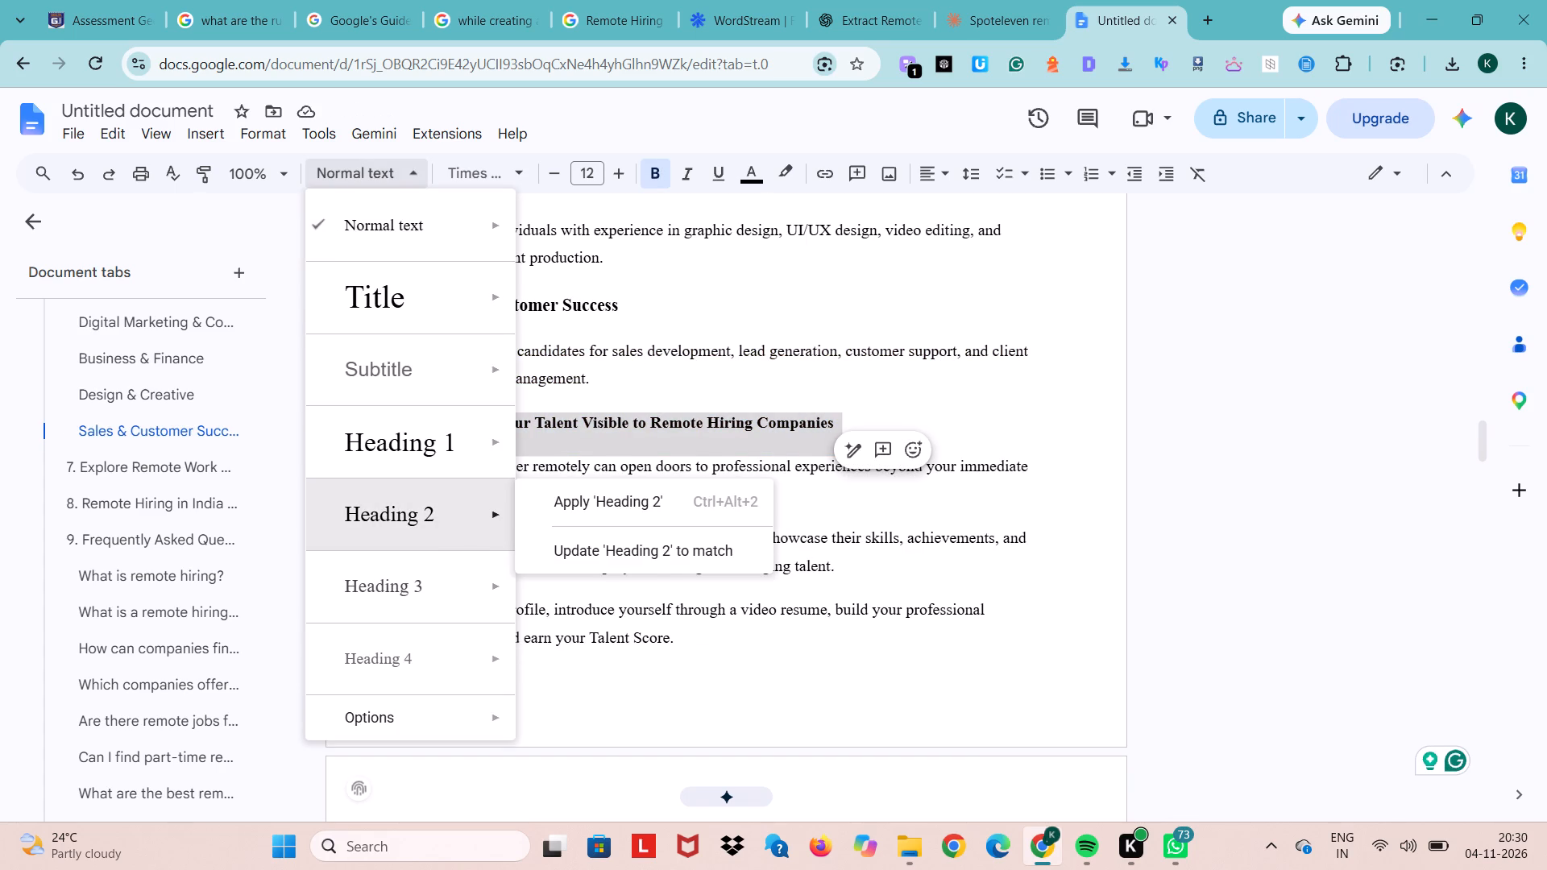
{"action": "left_click", "coordinate": [660, 174]}
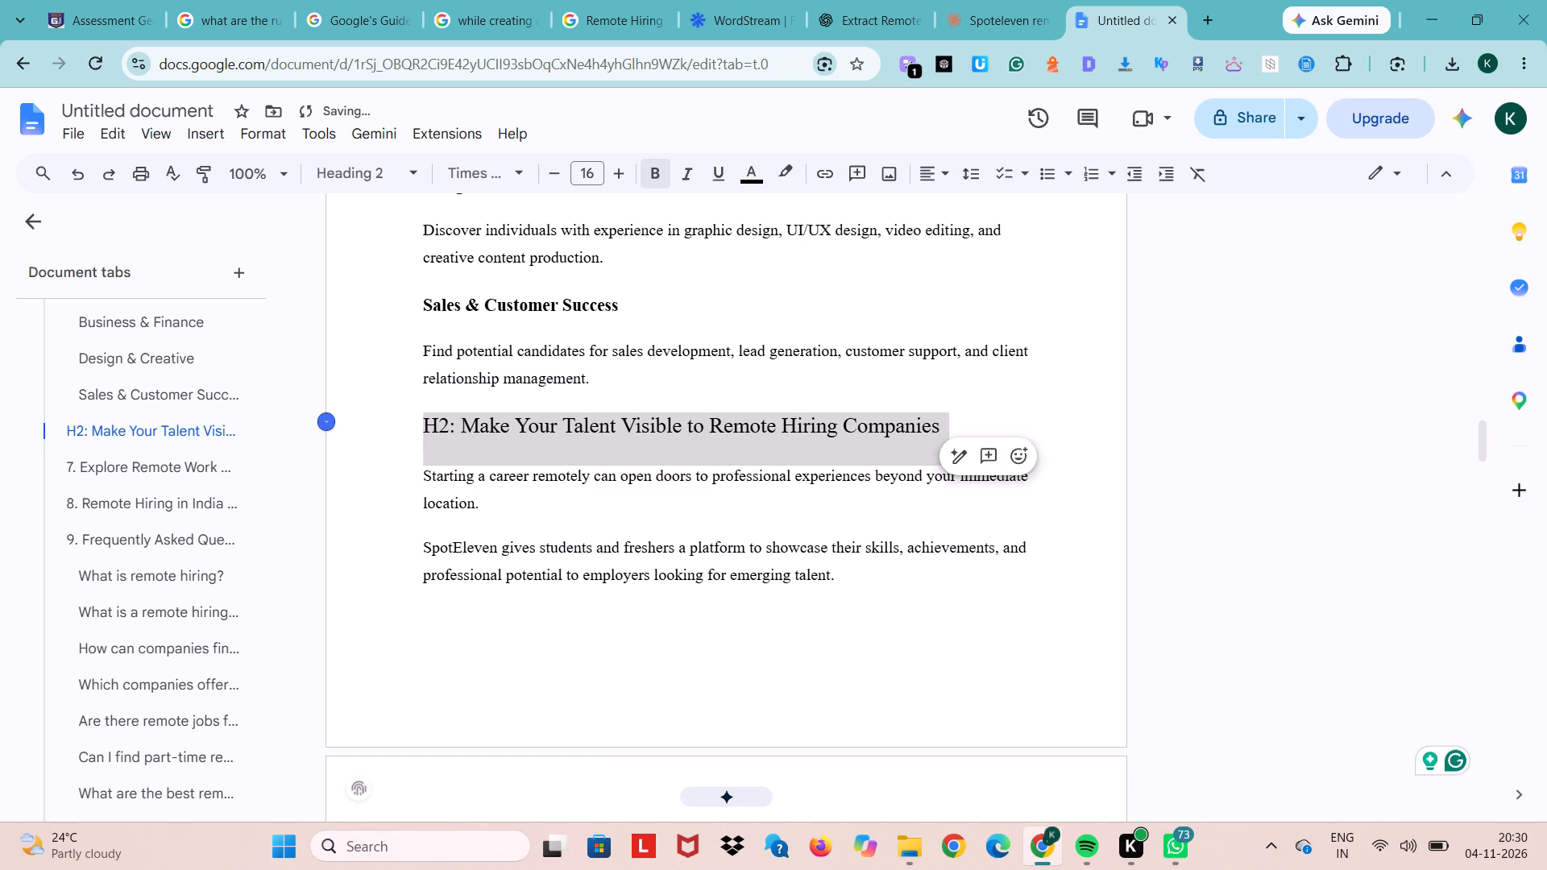
{"action": "left_click", "coordinate": [567, 528]}
Delete the divider between "CTA: Create Your Profile" and the heading "7. Explore Remote Work Opportunities".
{"action": "scroll", "coordinate": [567, 528], "scroll_direction": "down", "scroll_amount": 2}
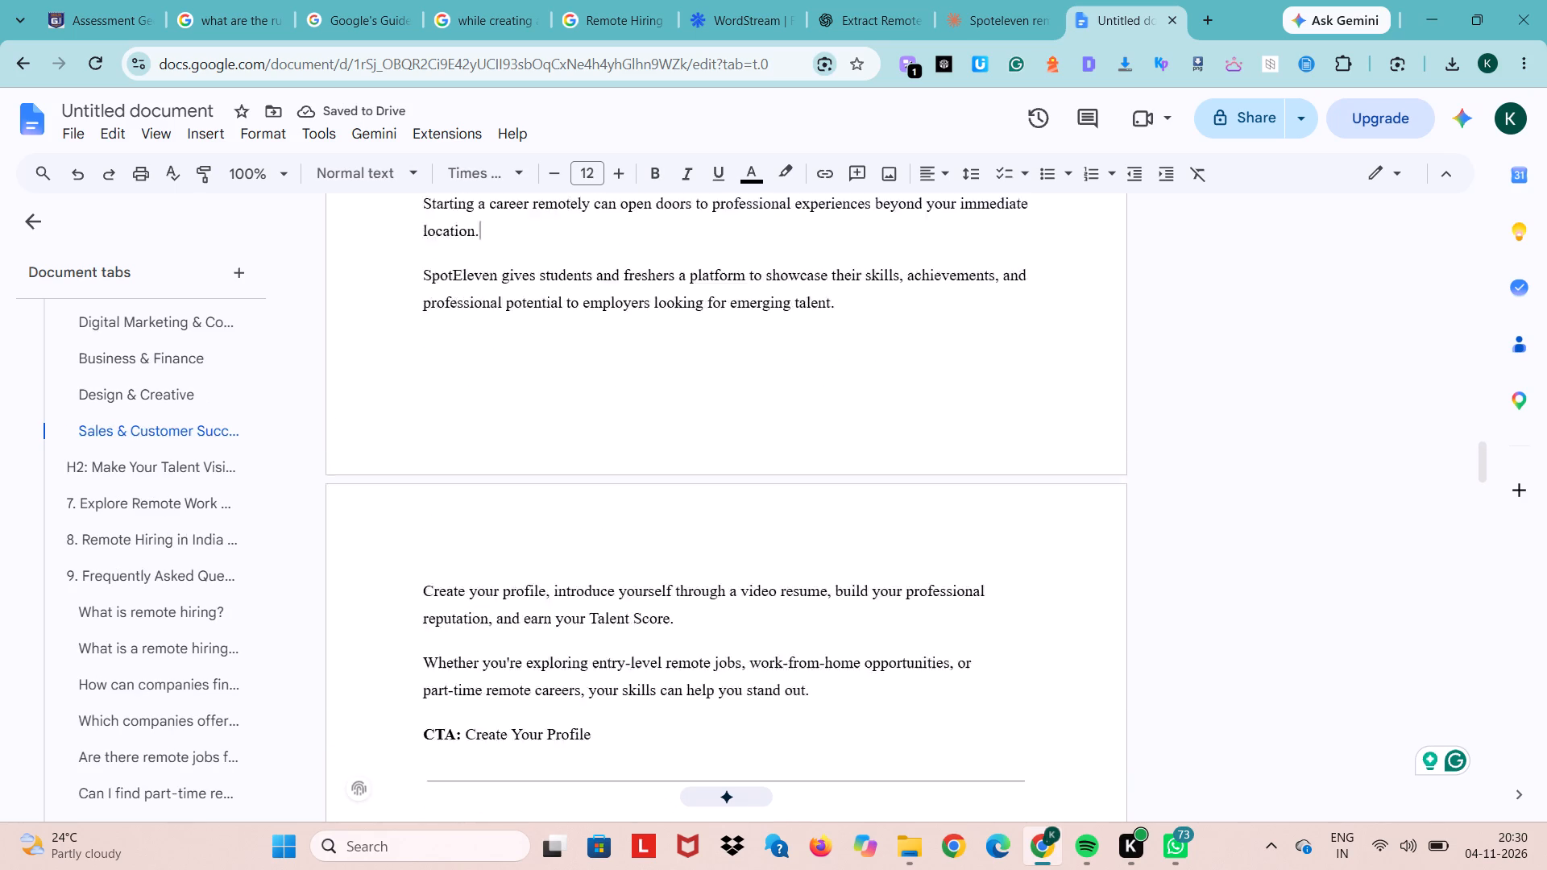
{"action": "scroll", "coordinate": [567, 528], "scroll_direction": "down", "scroll_amount": 3}
{"action": "triple_click", "coordinate": [579, 541]}
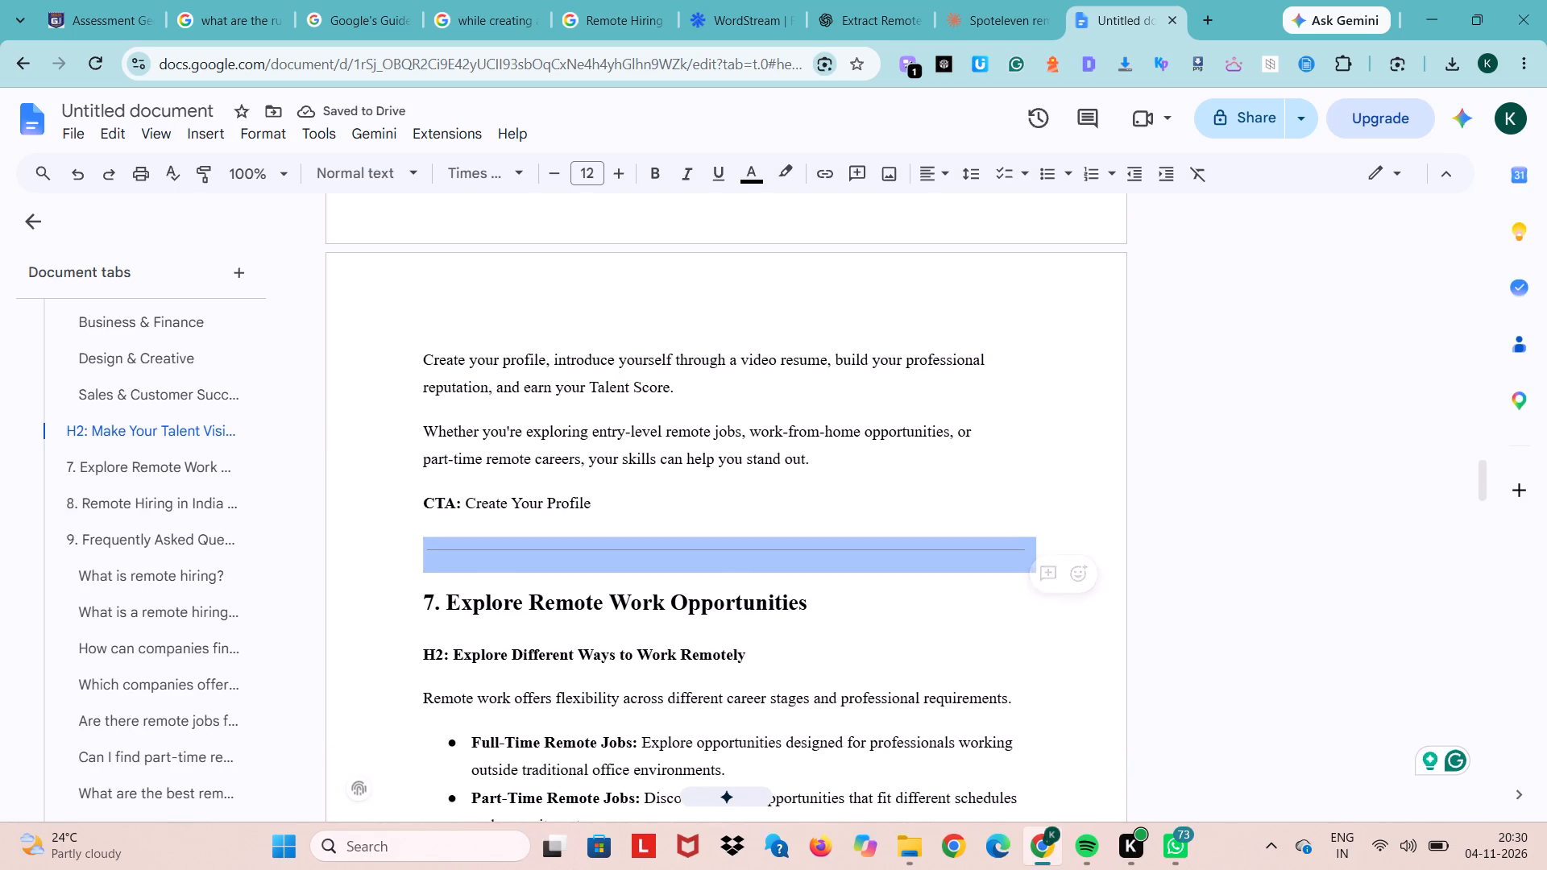
{"action": "key", "text": "BackSpace"}
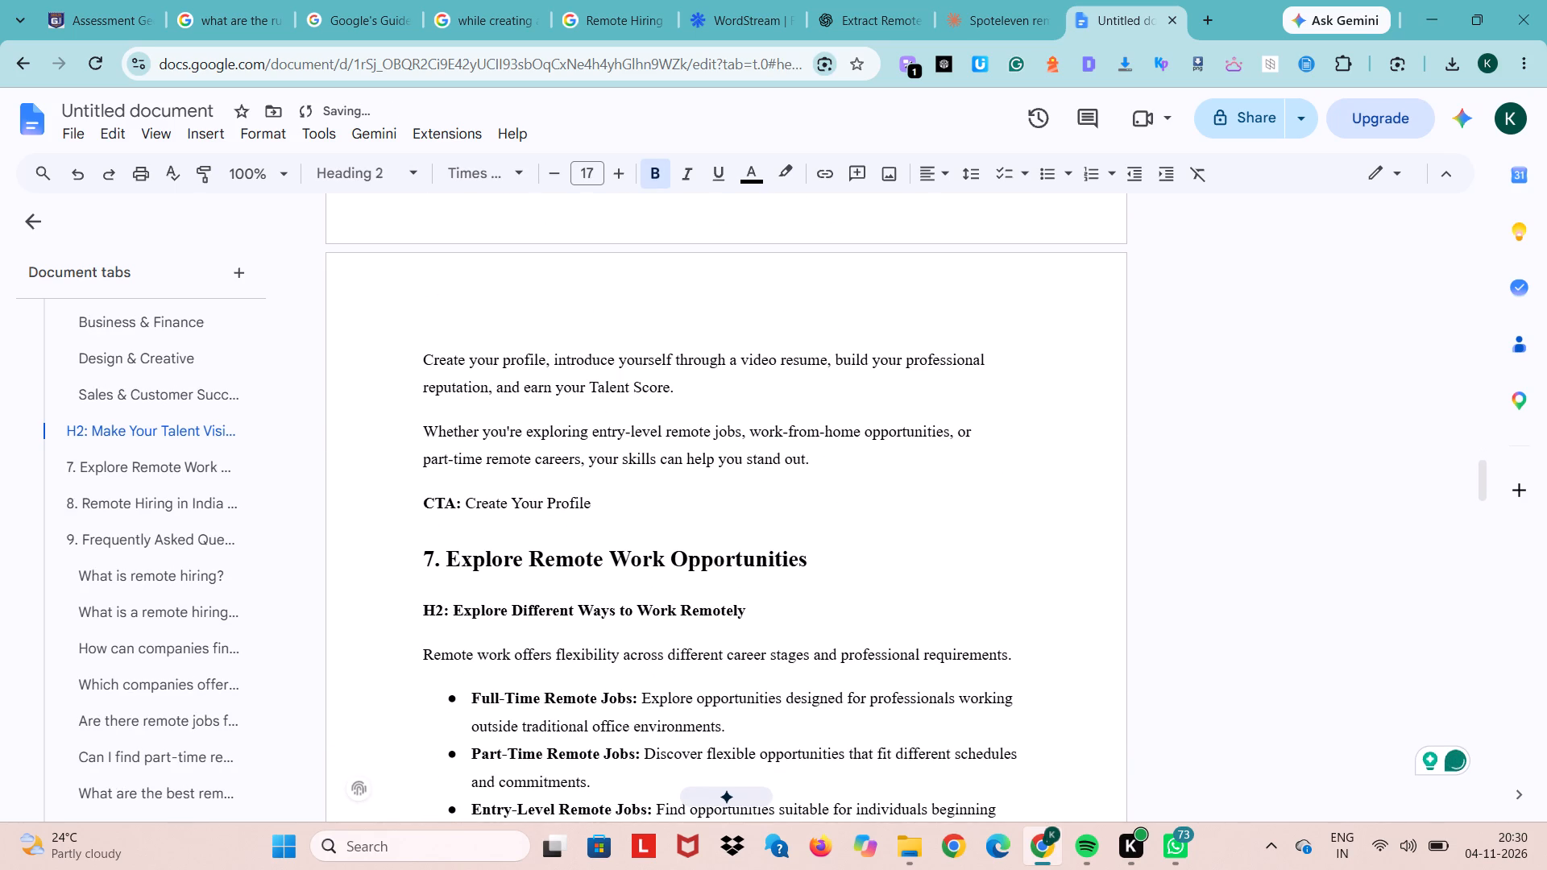
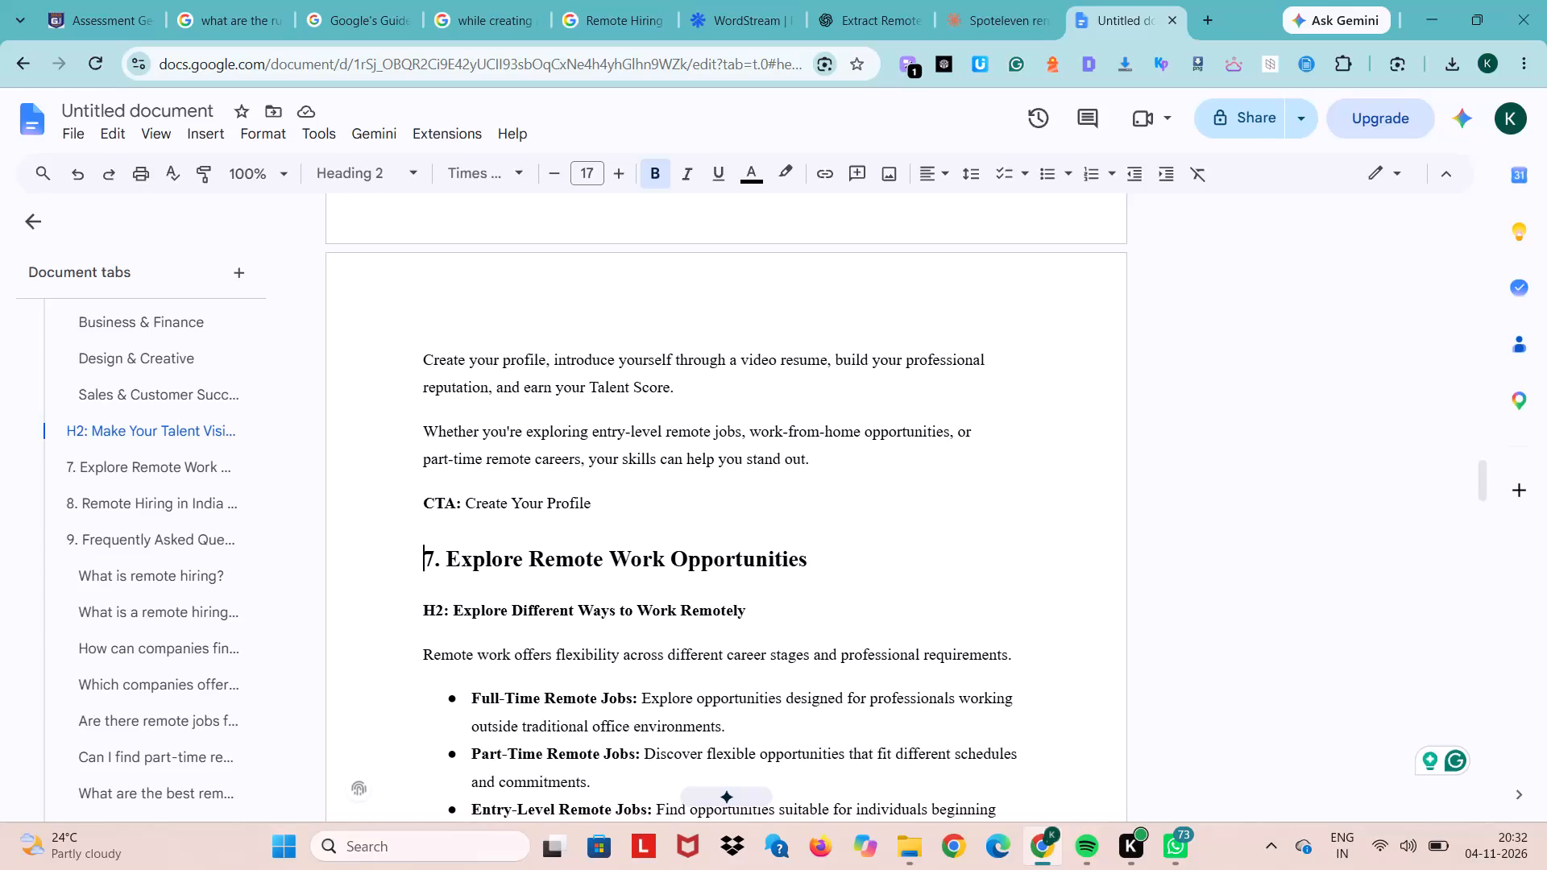
Delete the paragraph beginning "SpotEleven gives students and freshers a platform" from the section about making talent visible to remote hiring companies.
{"action": "scroll", "coordinate": [568, 496], "scroll_direction": "up", "scroll_amount": 6}
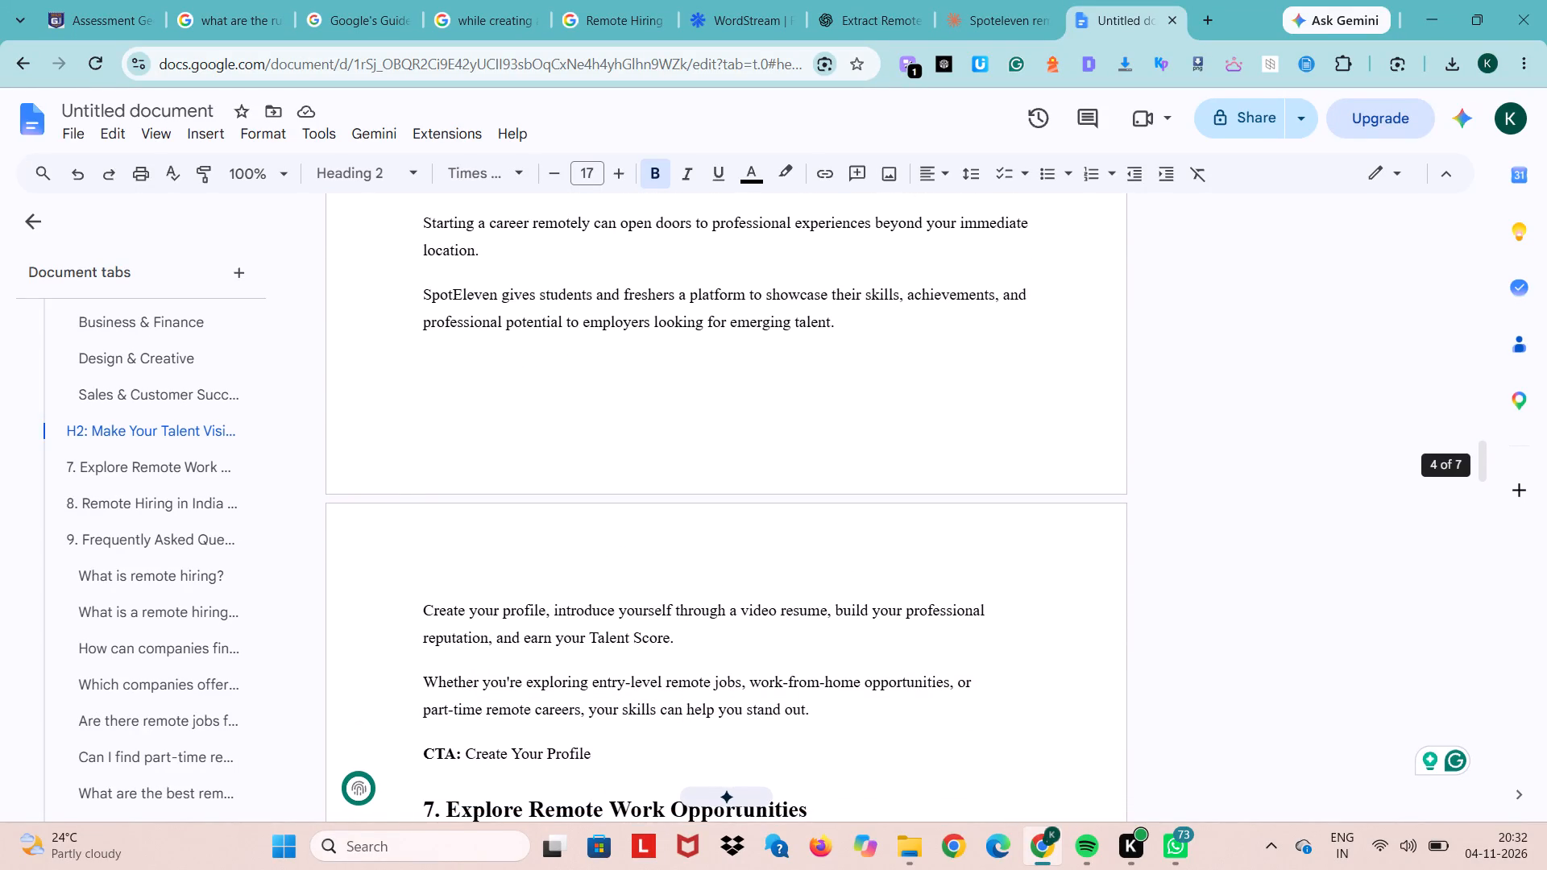
{"action": "triple_click", "coordinate": [579, 306]}
{"action": "key", "text": "BackSpace"}
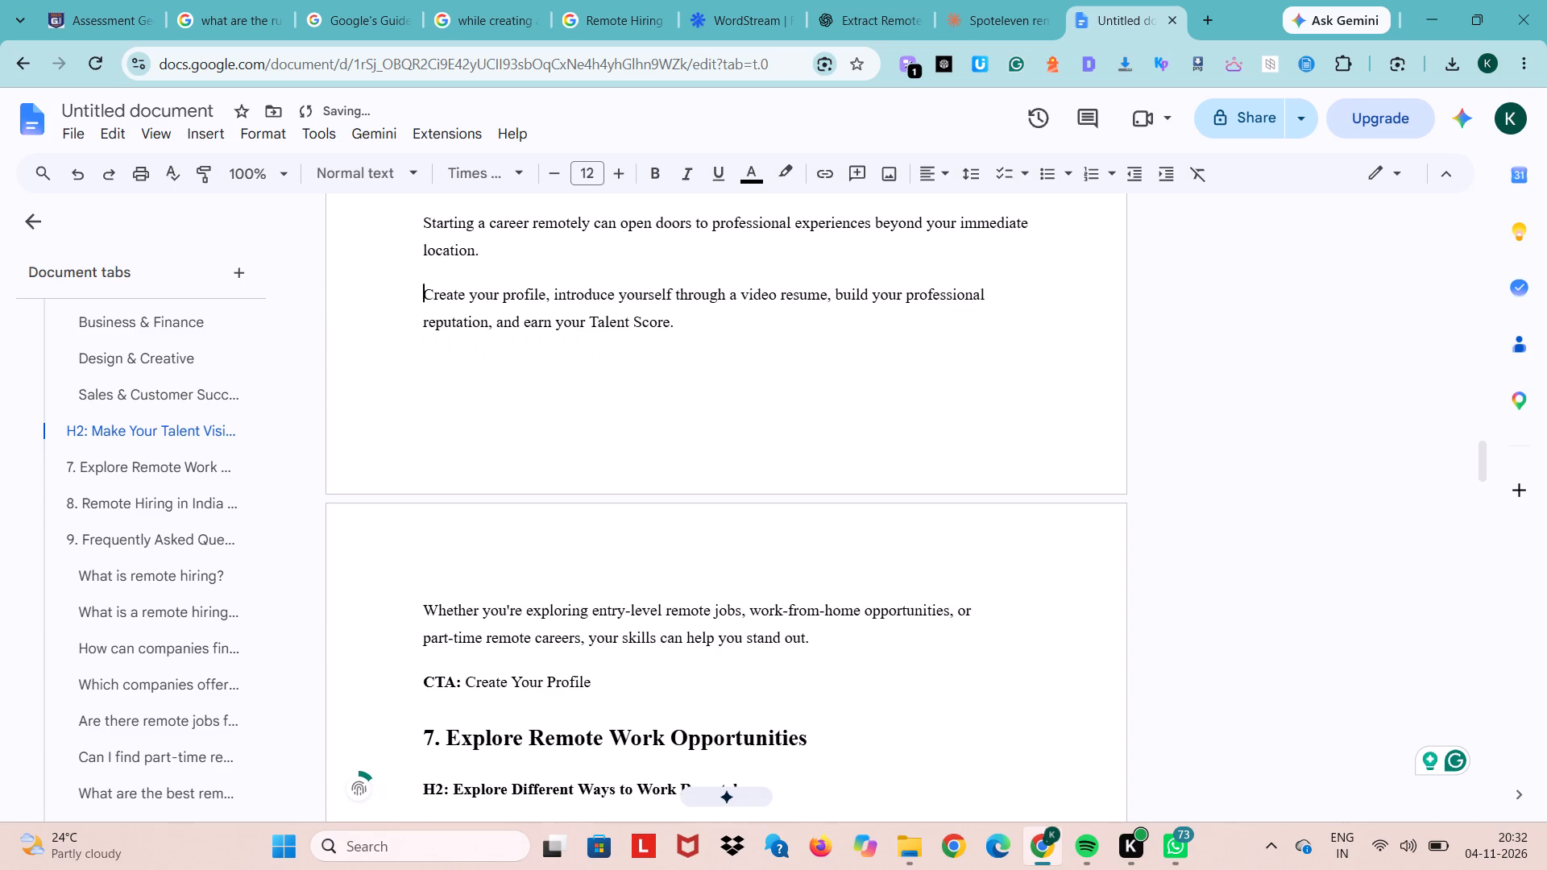
Insert "on SpotEleven" after "Create your profile" in the sentence about the video resume and Talent Score.
{"action": "left_click", "coordinate": [542, 301]}
{"action": "key", "text": "space"}
{"action": "key", "text": "BackSpace"}
{"action": "key", "text": "Right"}
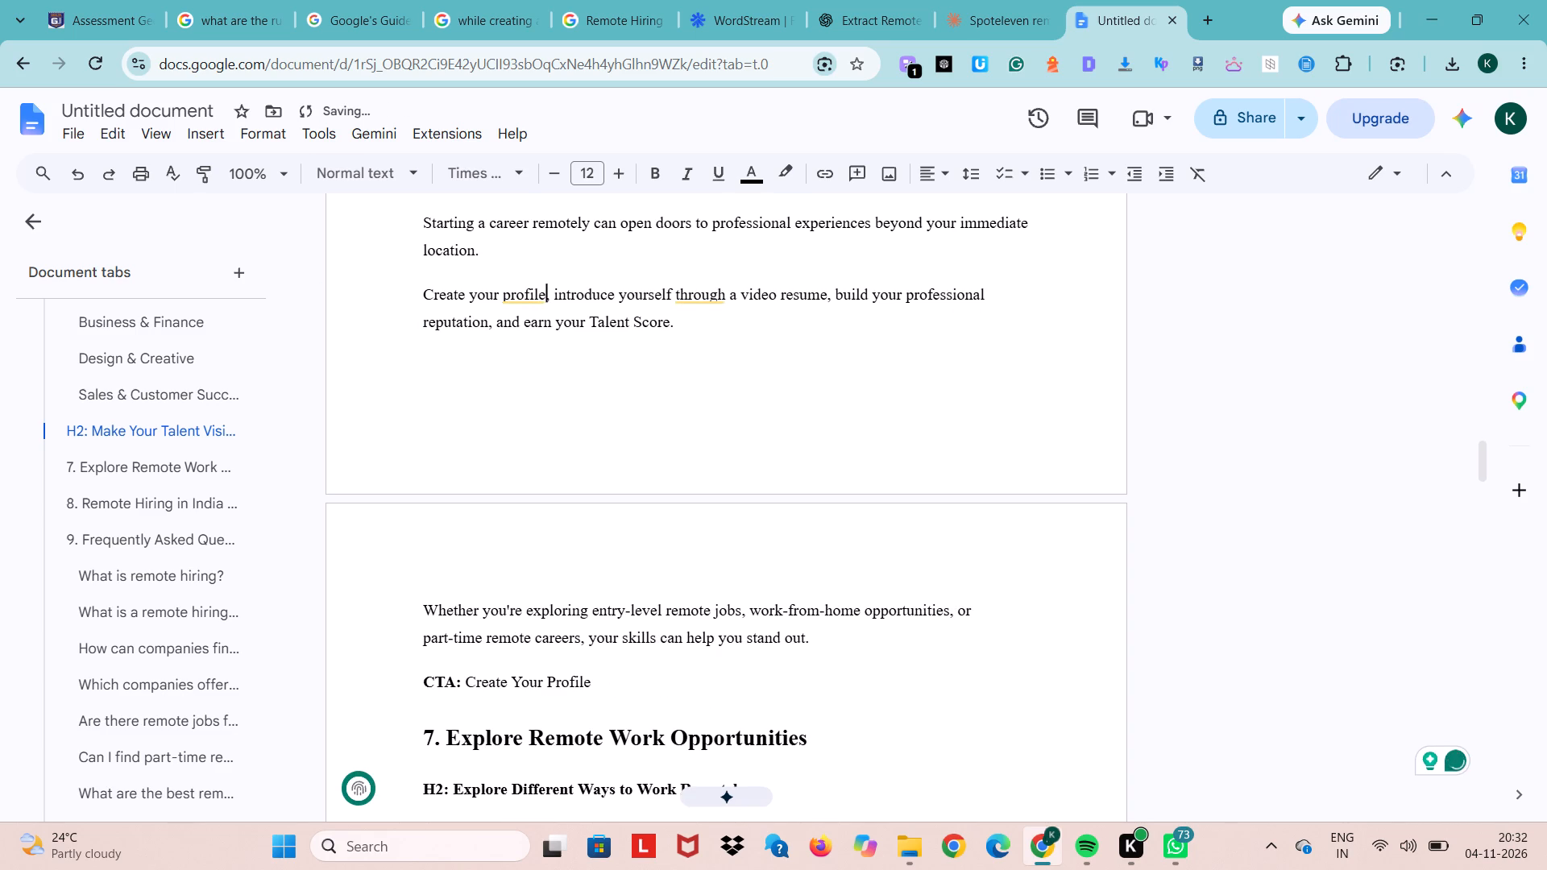
{"action": "key", "text": "s"}
{"action": "type", "text": "potele"}
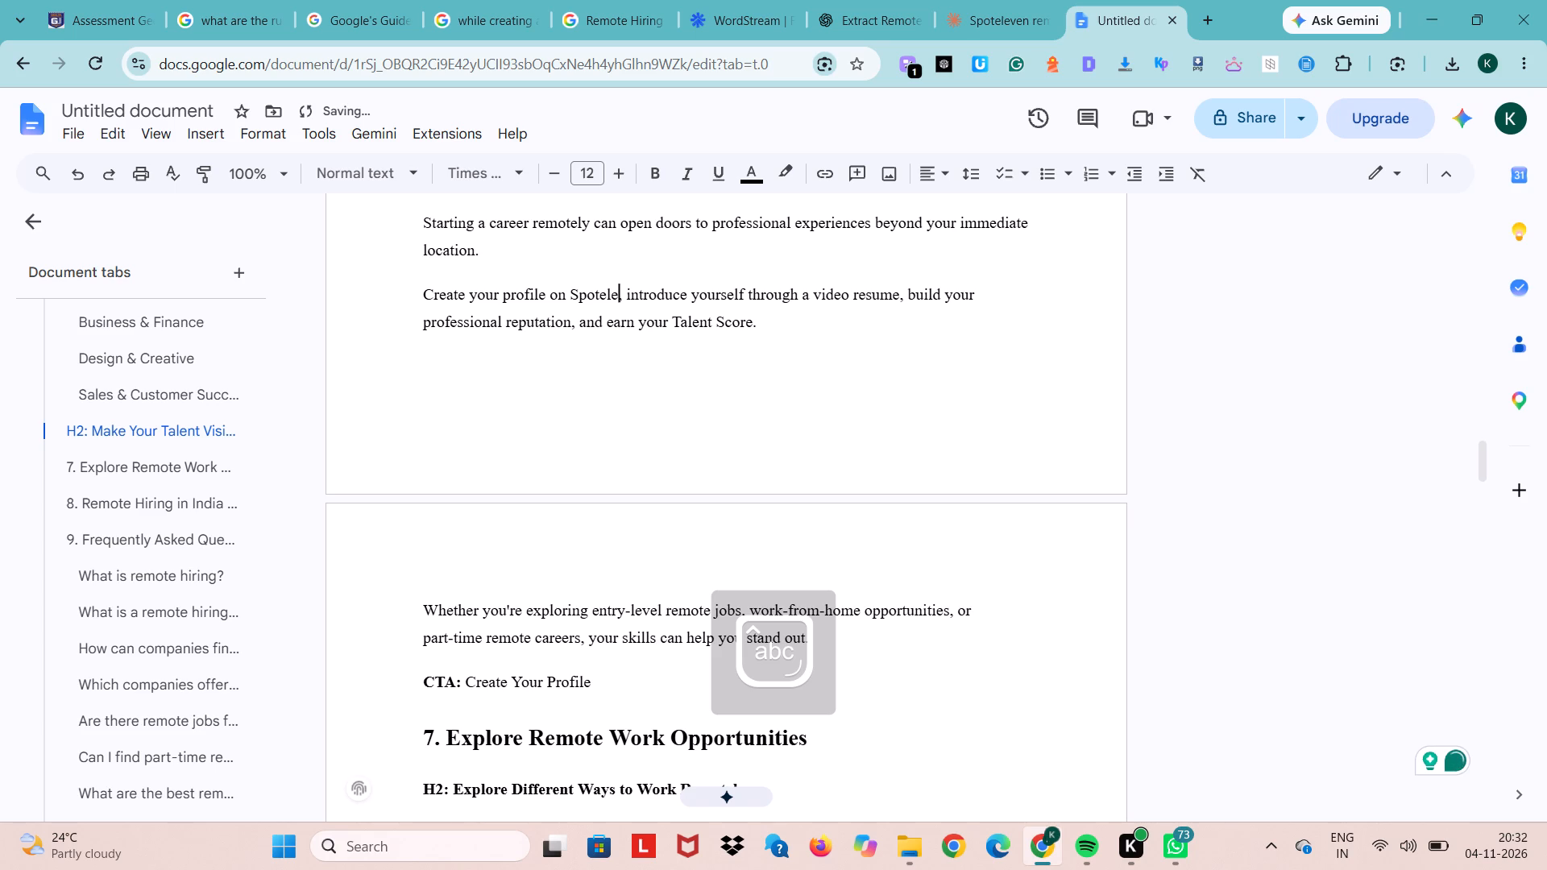
{"action": "type", "text": "ven"}
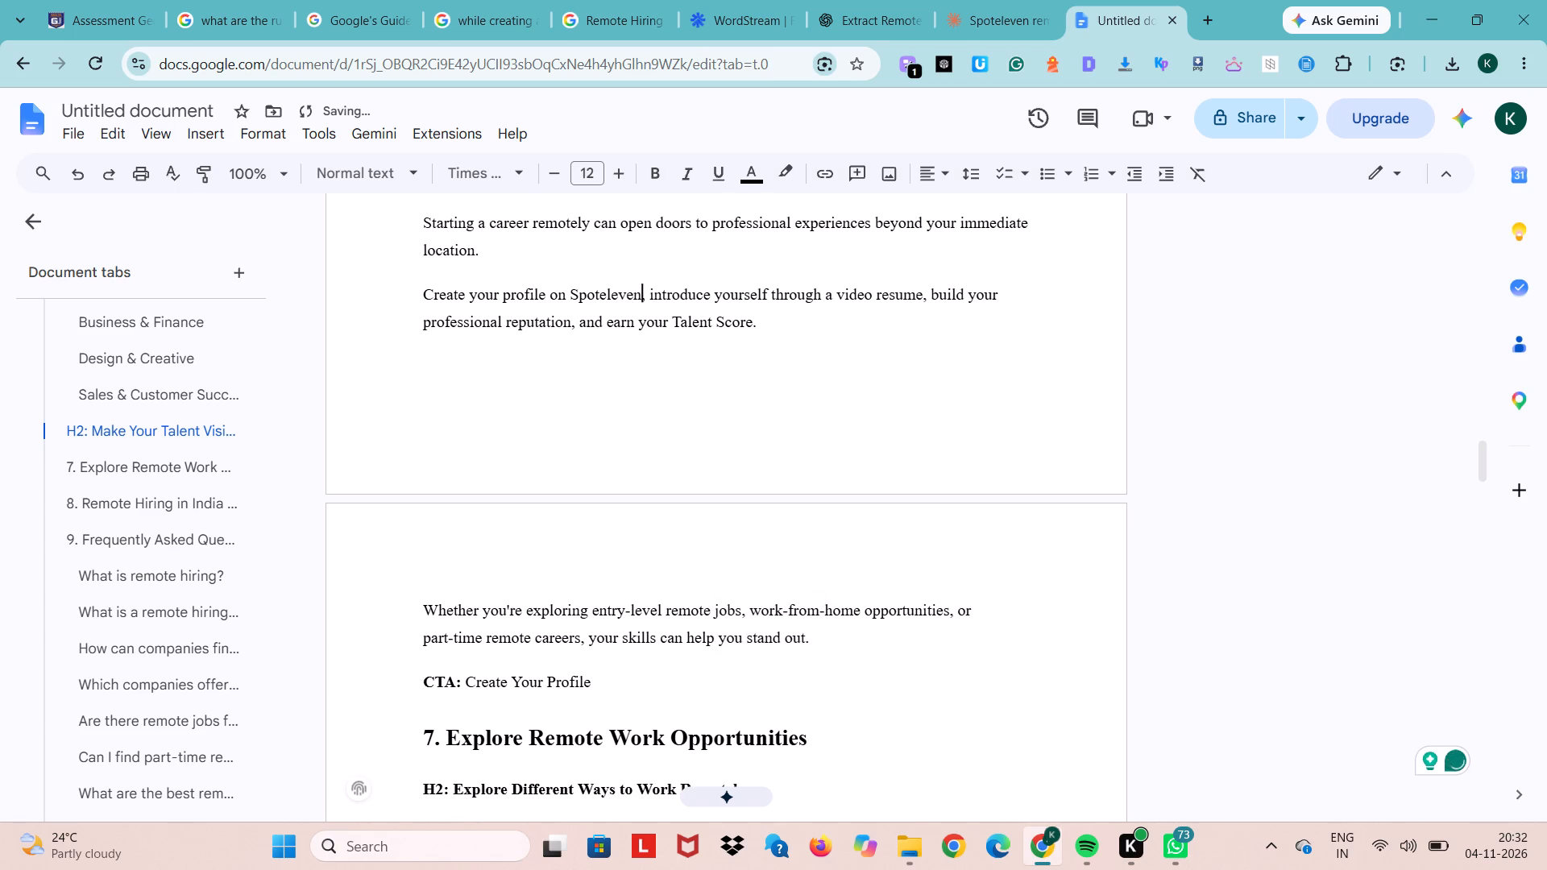
{"action": "left_click", "coordinate": [607, 294]}
{"action": "key", "text": "e"}
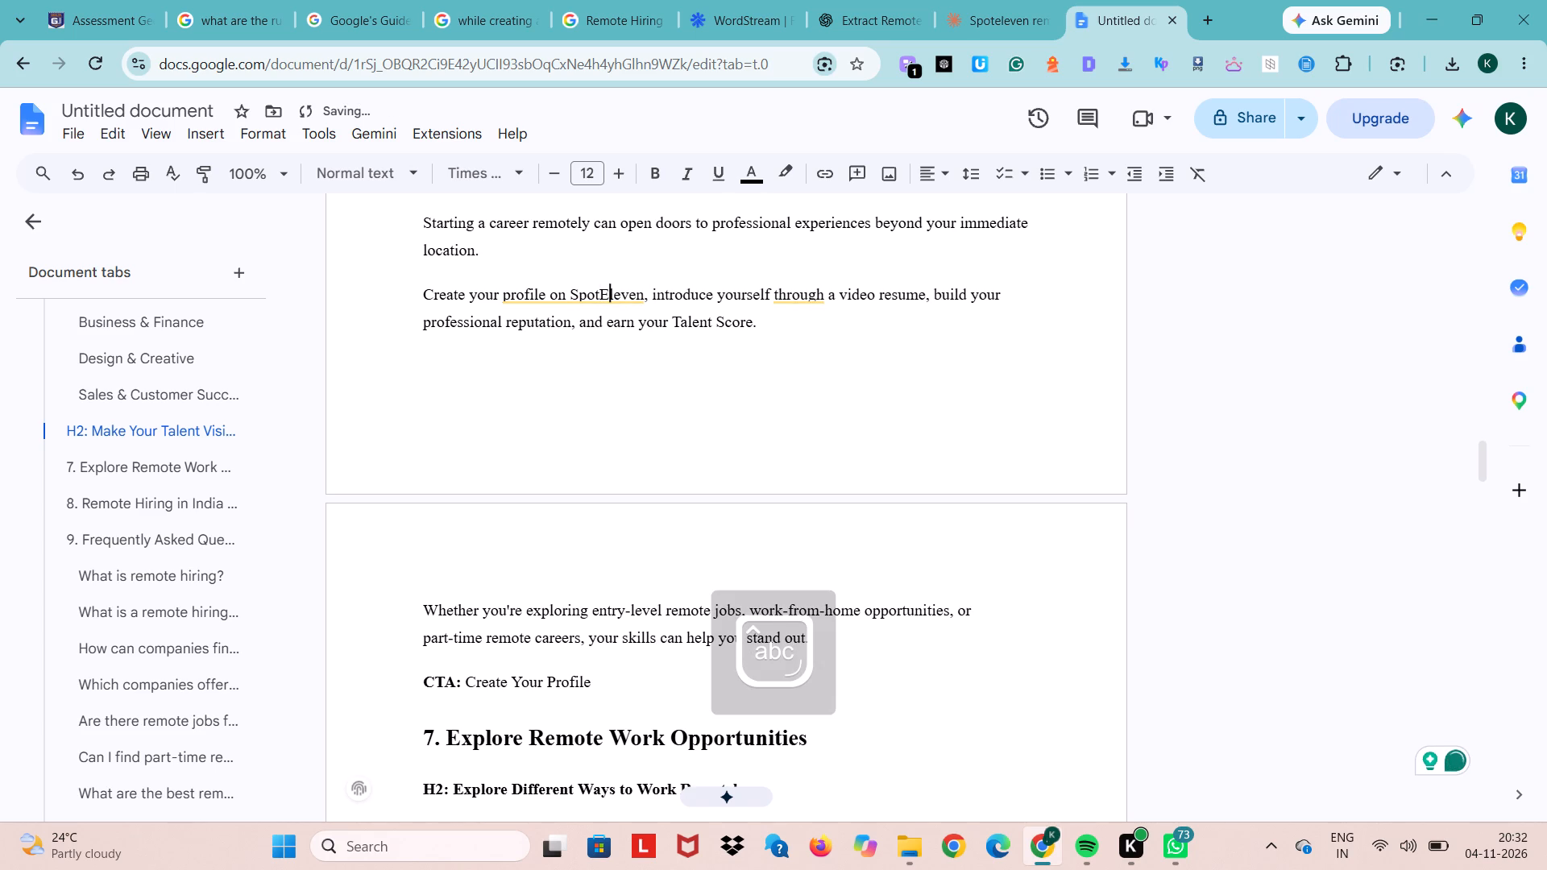
Delete the divider above the heading "8. Remote Hiring in India and Beyond".
{"action": "scroll", "coordinate": [666, 503], "scroll_direction": "down", "scroll_amount": 4}
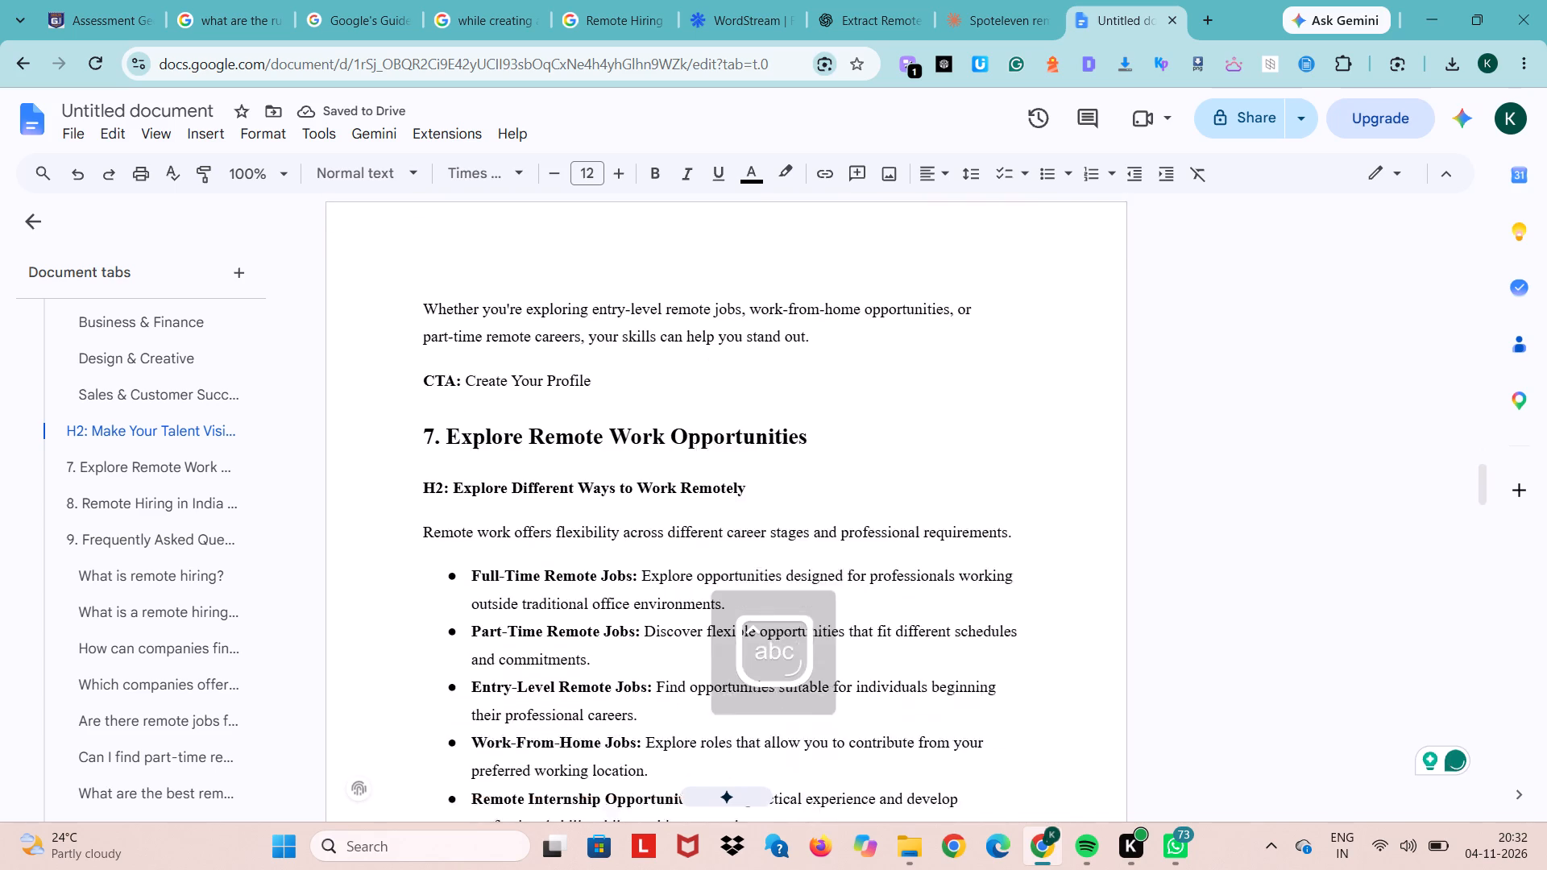
{"action": "scroll", "coordinate": [666, 503], "scroll_direction": "down", "scroll_amount": 2}
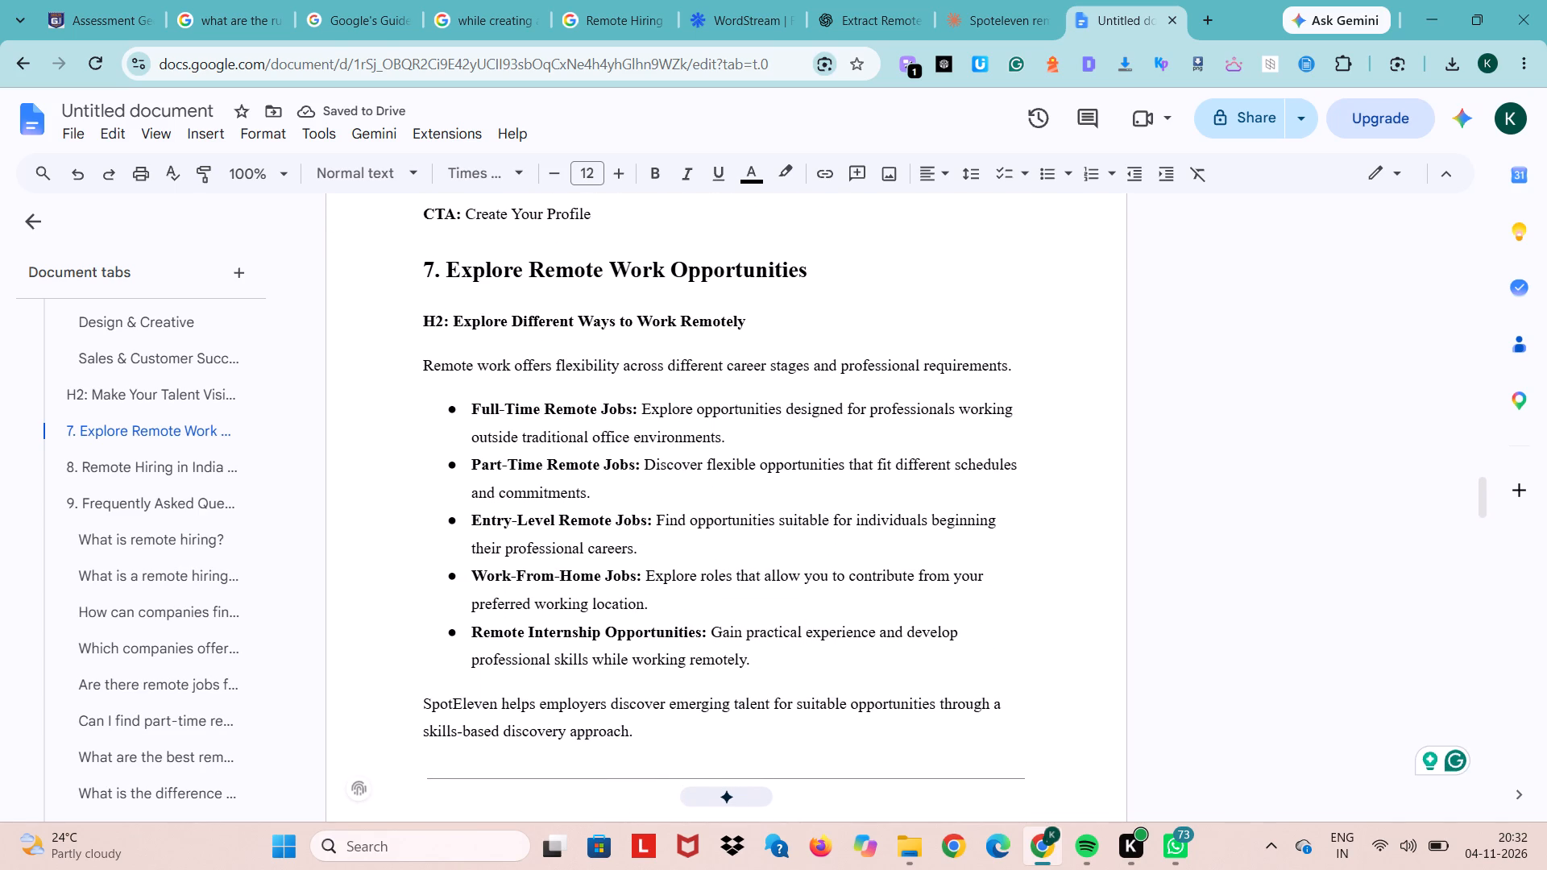
{"action": "triple_click", "coordinate": [585, 778]}
{"action": "key", "text": "BackSpace"}
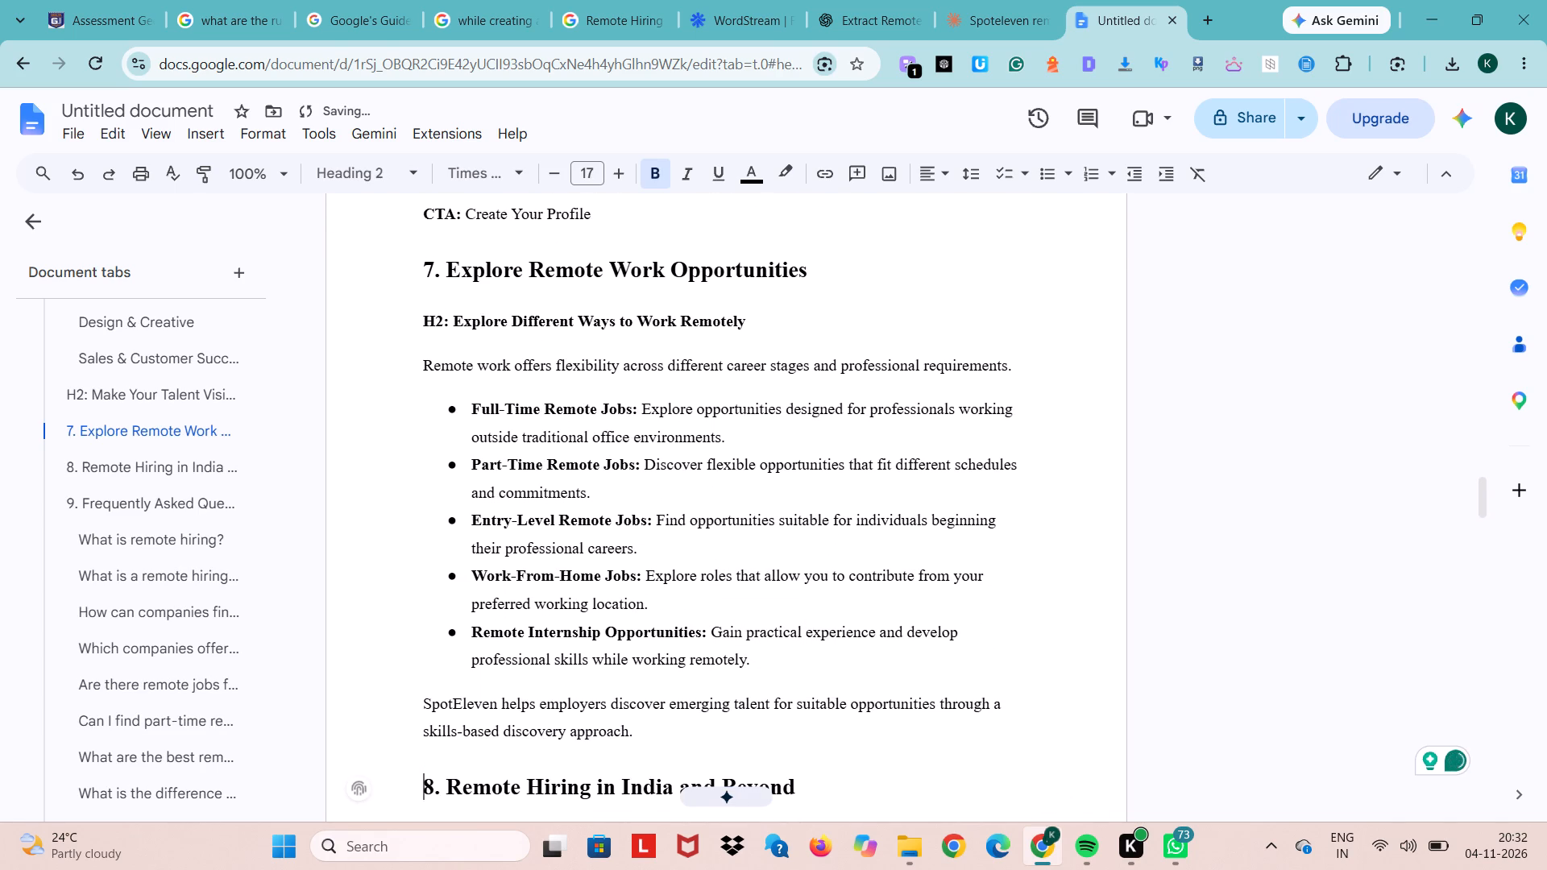
Delete the heading "7. Explore Remote Work Opportunities" together with its empty line.
{"action": "left_click_drag", "start_coordinate": [823, 284], "coordinate": [421, 282]}
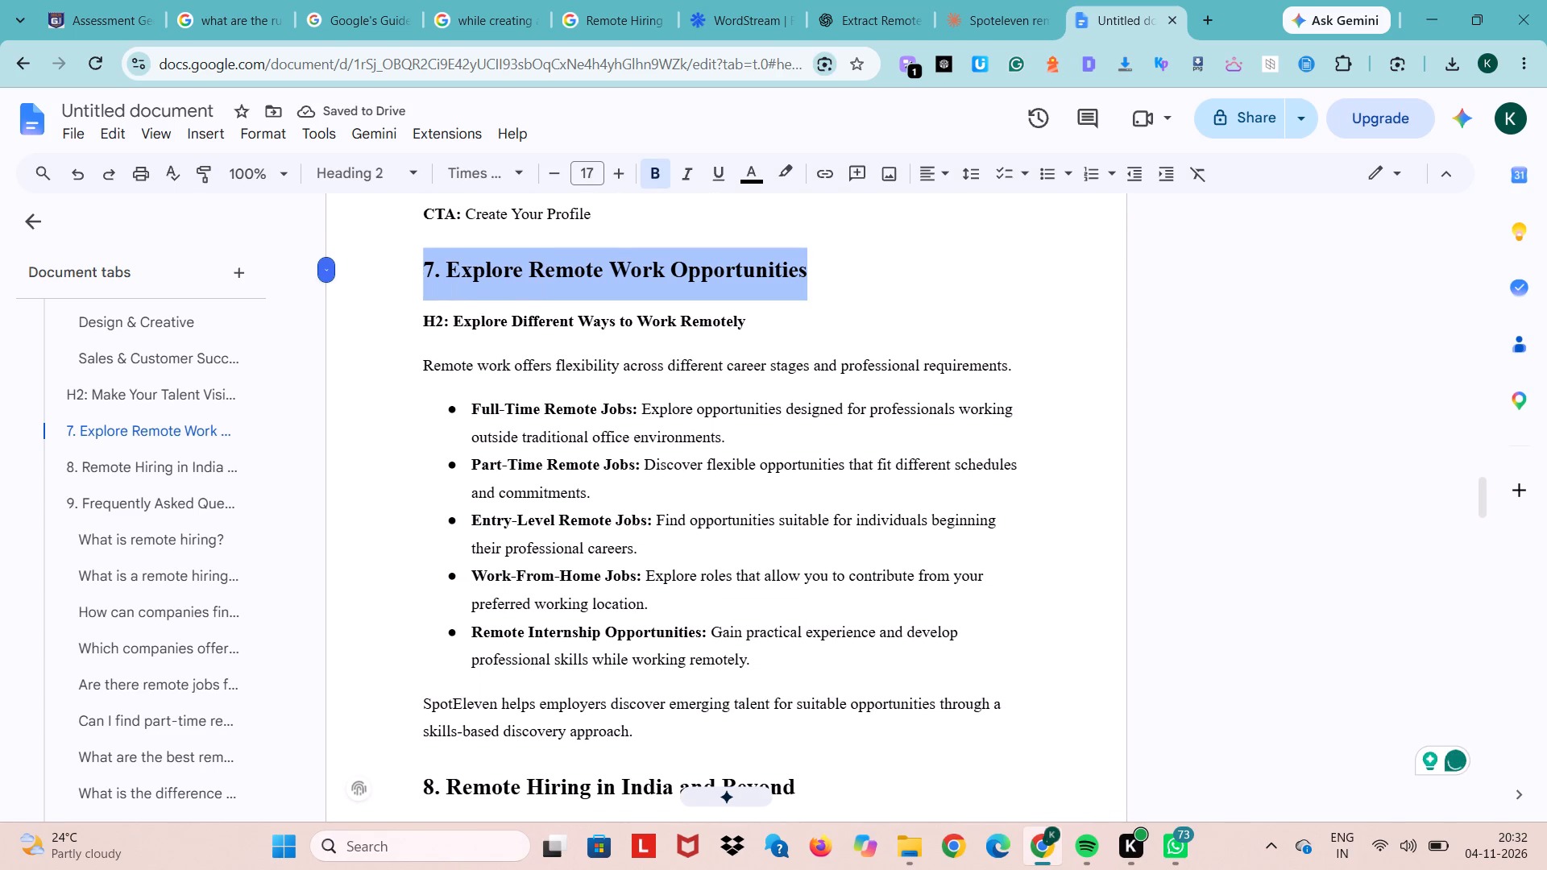
{"action": "left_click_drag", "start_coordinate": [421, 282], "coordinate": [406, 281]}
{"action": "key", "text": "BackSpace"}
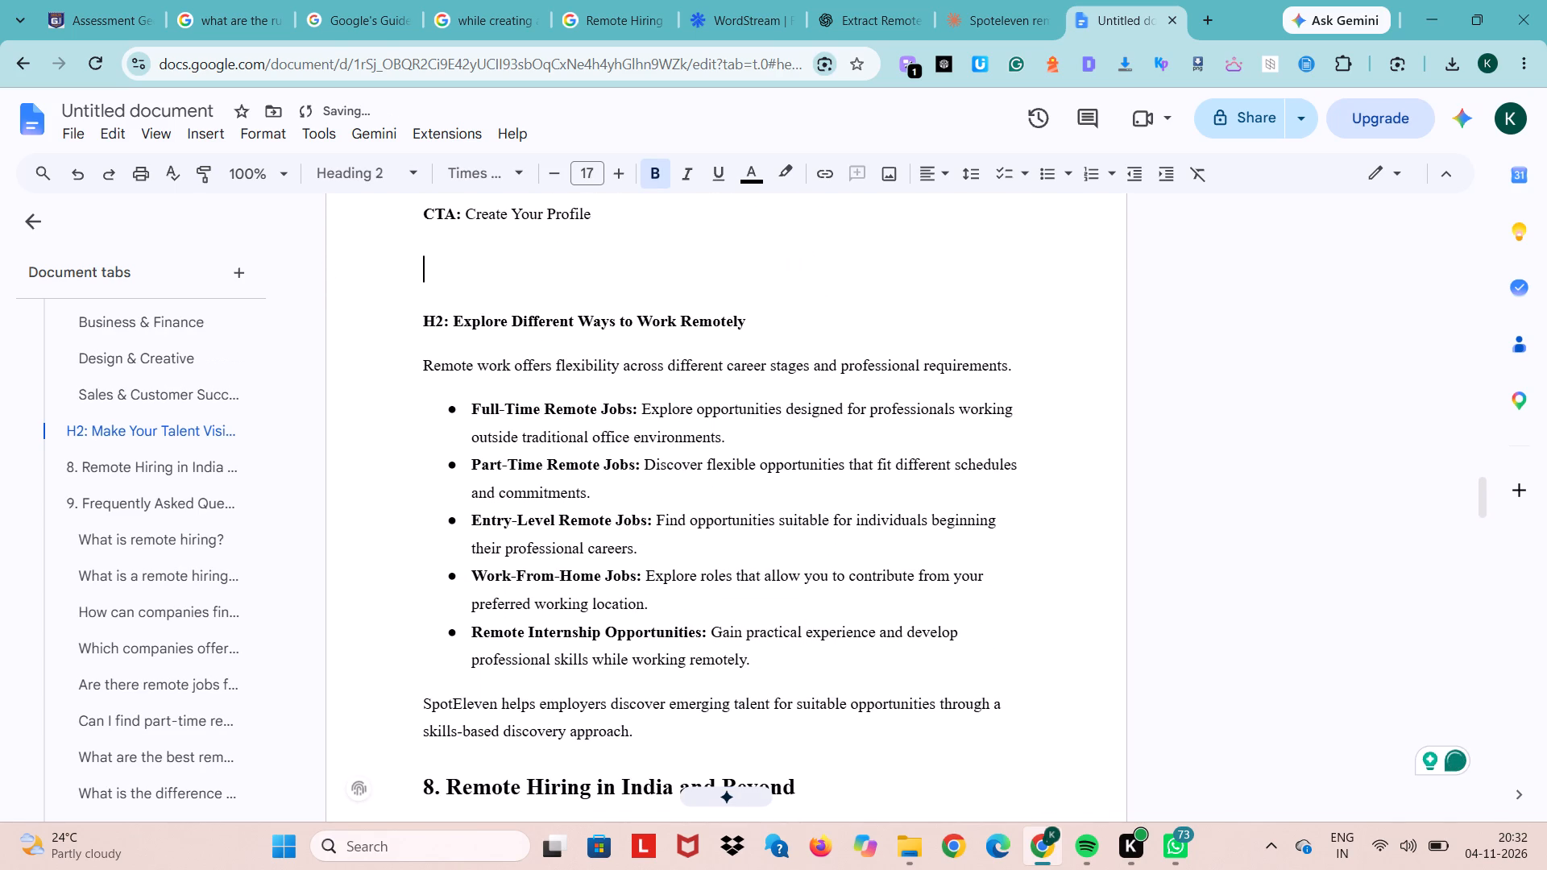
{"action": "key", "text": "BackSpace"}
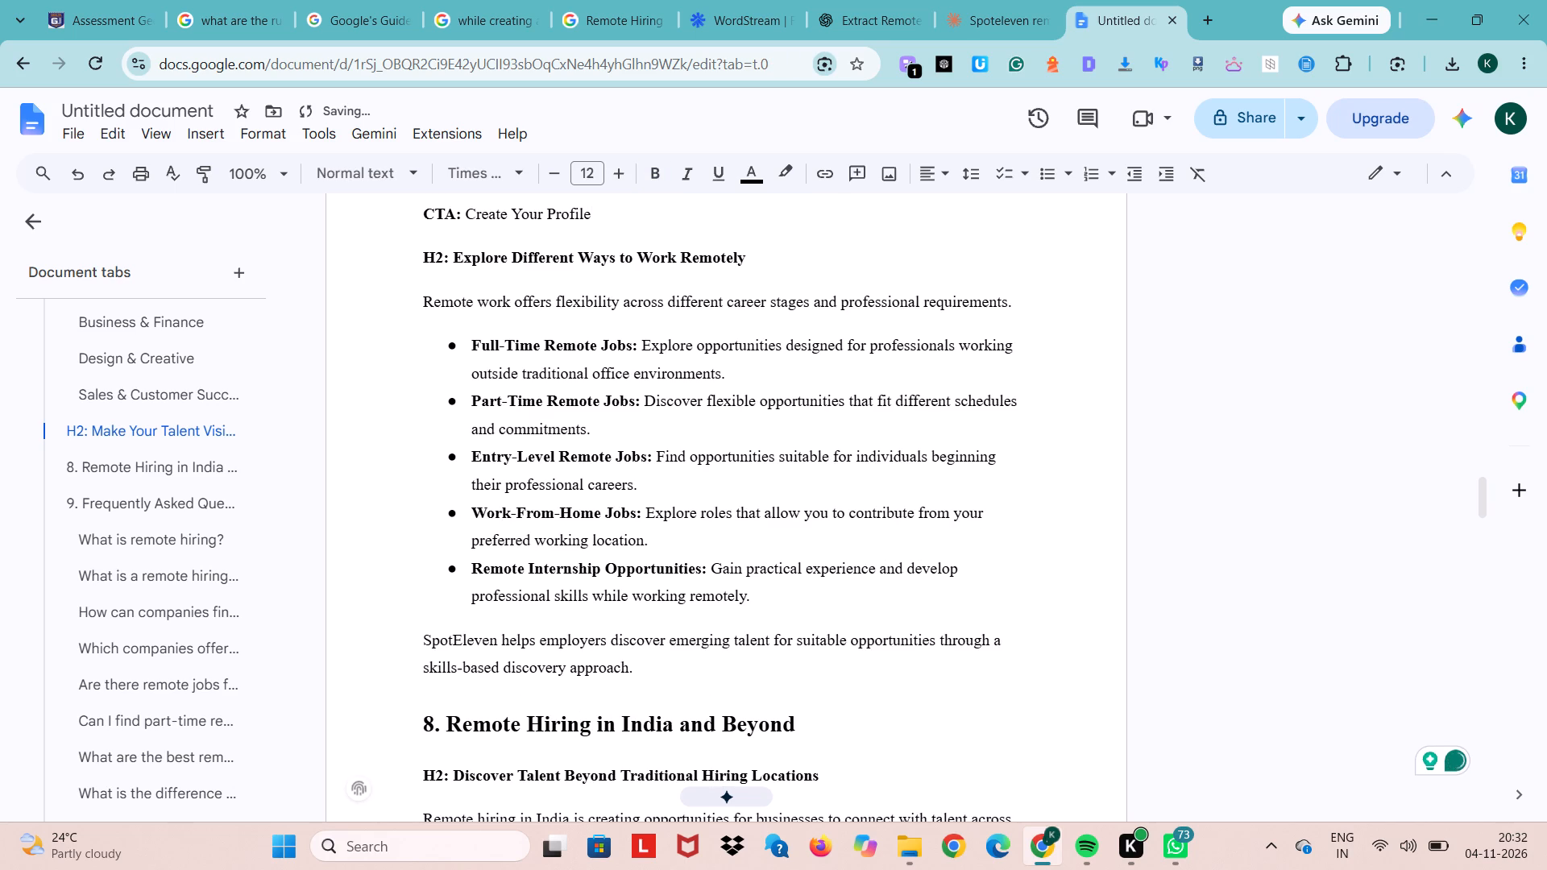
Format the line "H2: Explore Different Ways to Work Remotely" as Heading 2 in bold.
{"action": "triple_click", "coordinate": [533, 257]}
{"action": "left_click", "coordinate": [371, 172]}
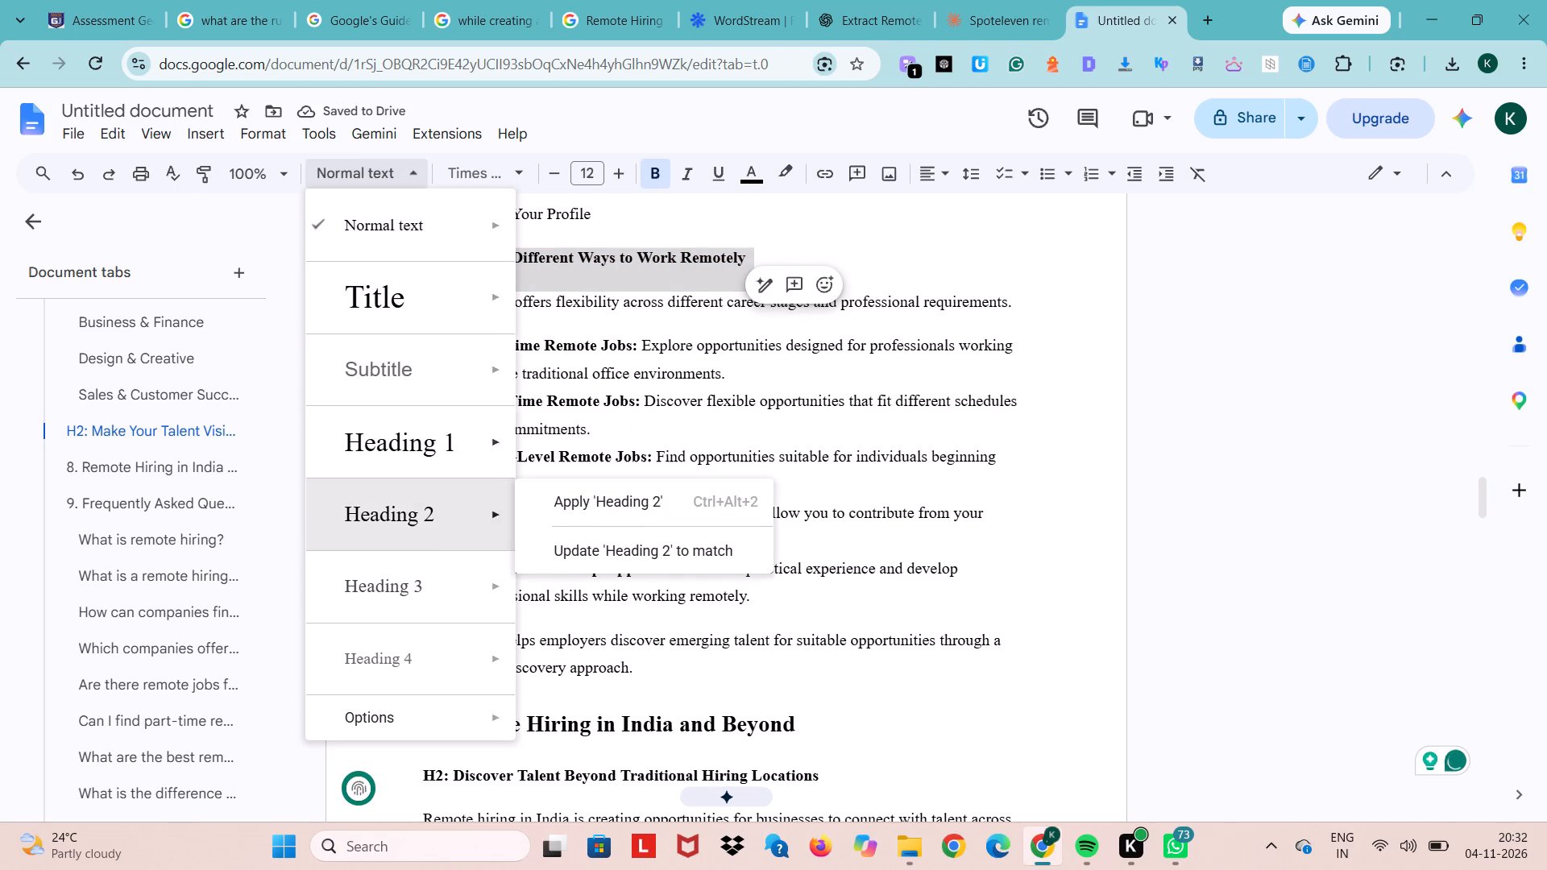
{"action": "left_click", "coordinate": [436, 499]}
{"action": "left_click", "coordinate": [666, 180]}
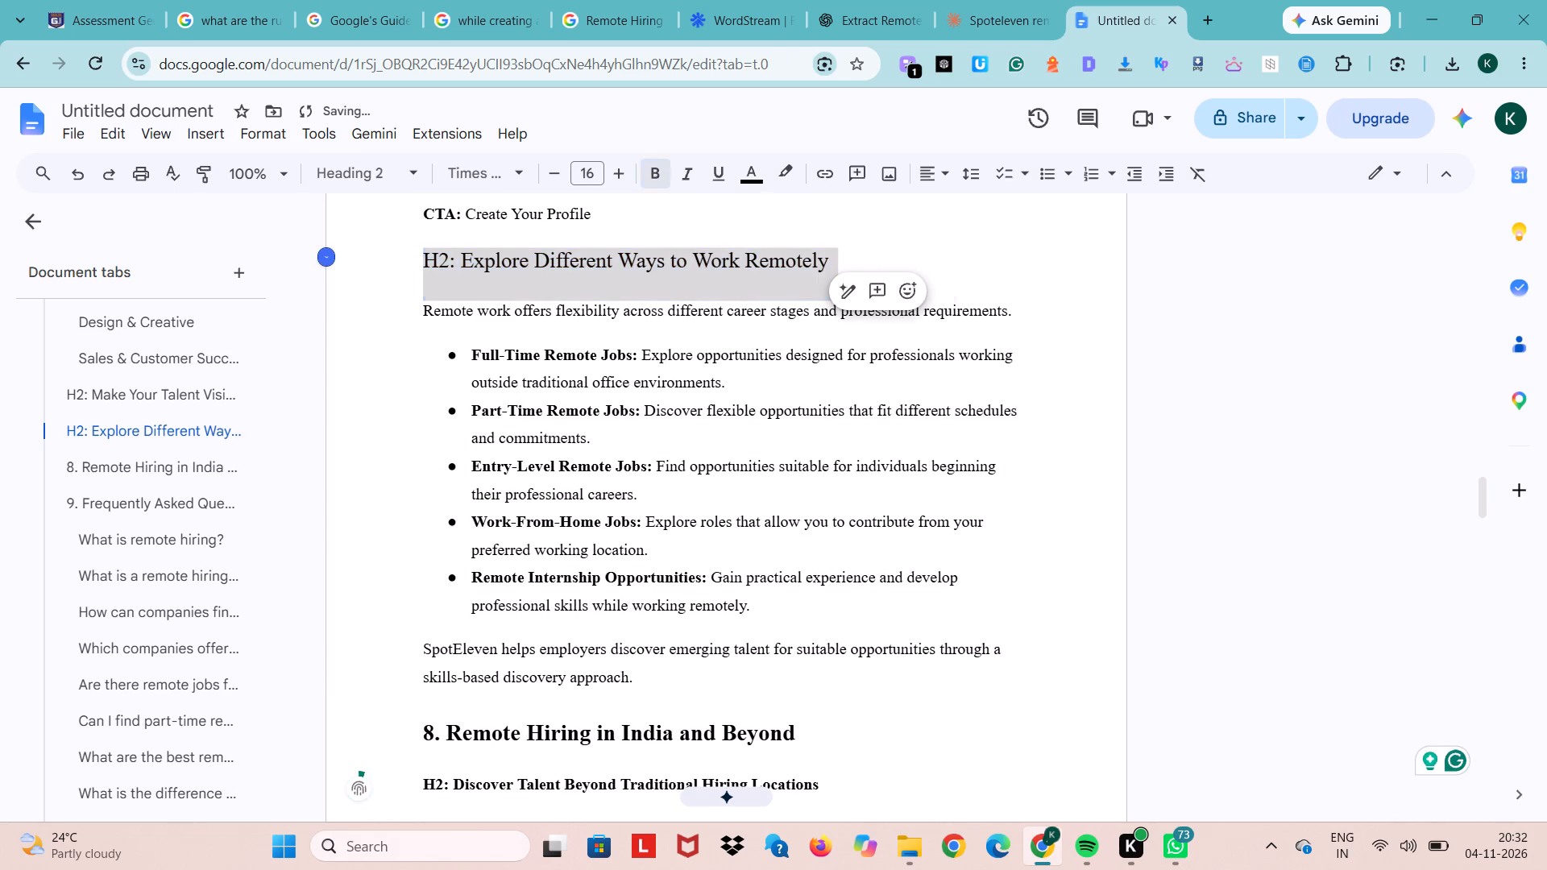
Delete the divider above the heading "9. Frequently Asked Questions".
{"action": "scroll", "coordinate": [577, 602], "scroll_direction": "down", "scroll_amount": 6}
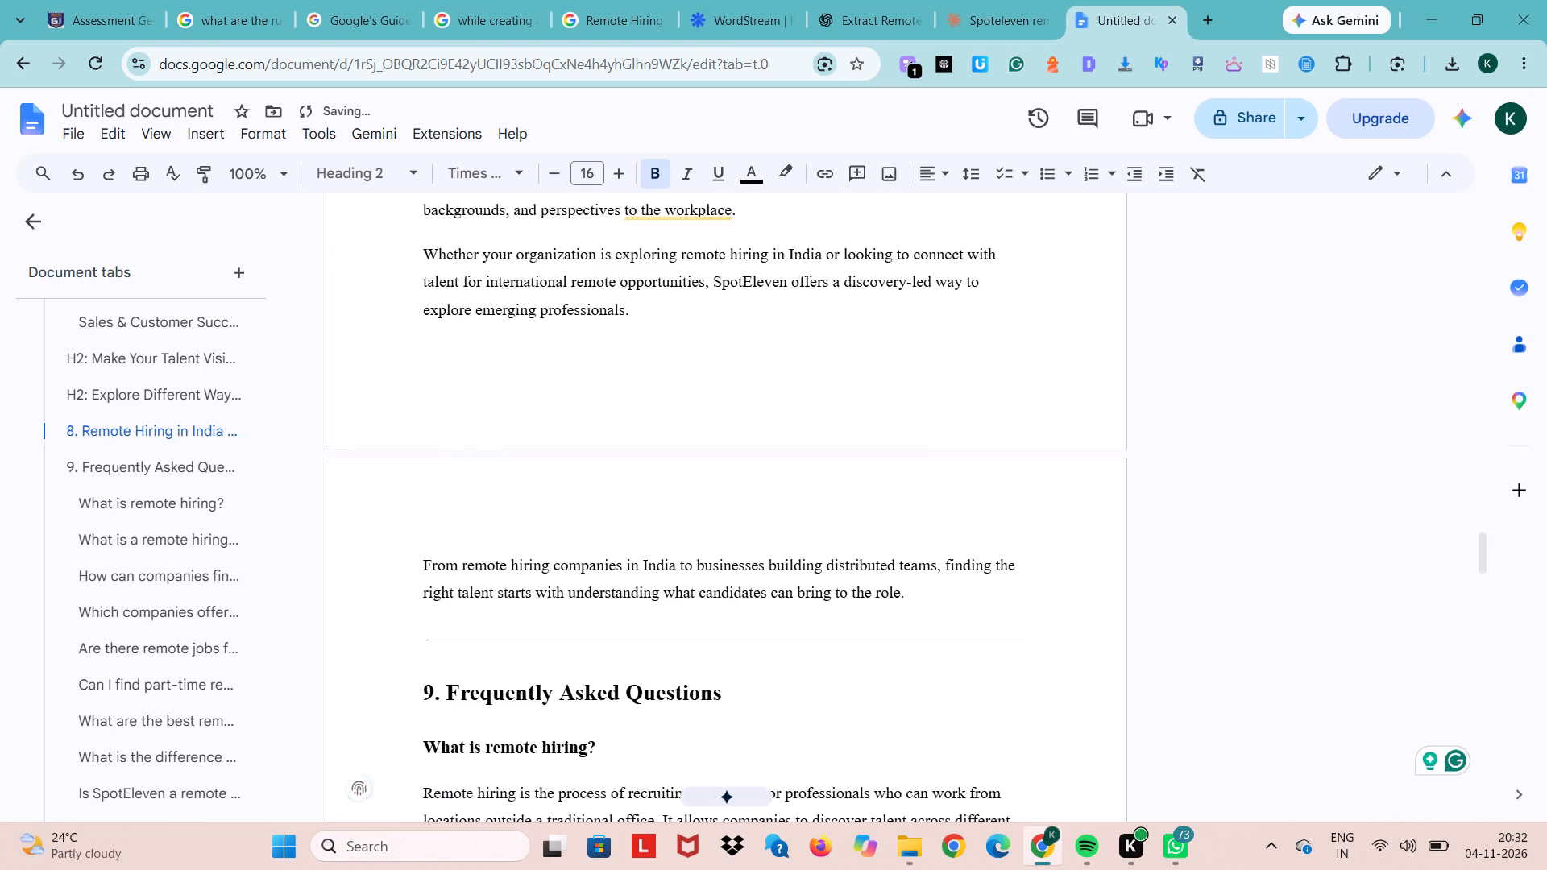
{"action": "scroll", "coordinate": [577, 602], "scroll_direction": "down", "scroll_amount": 2}
{"action": "triple_click", "coordinate": [564, 516]}
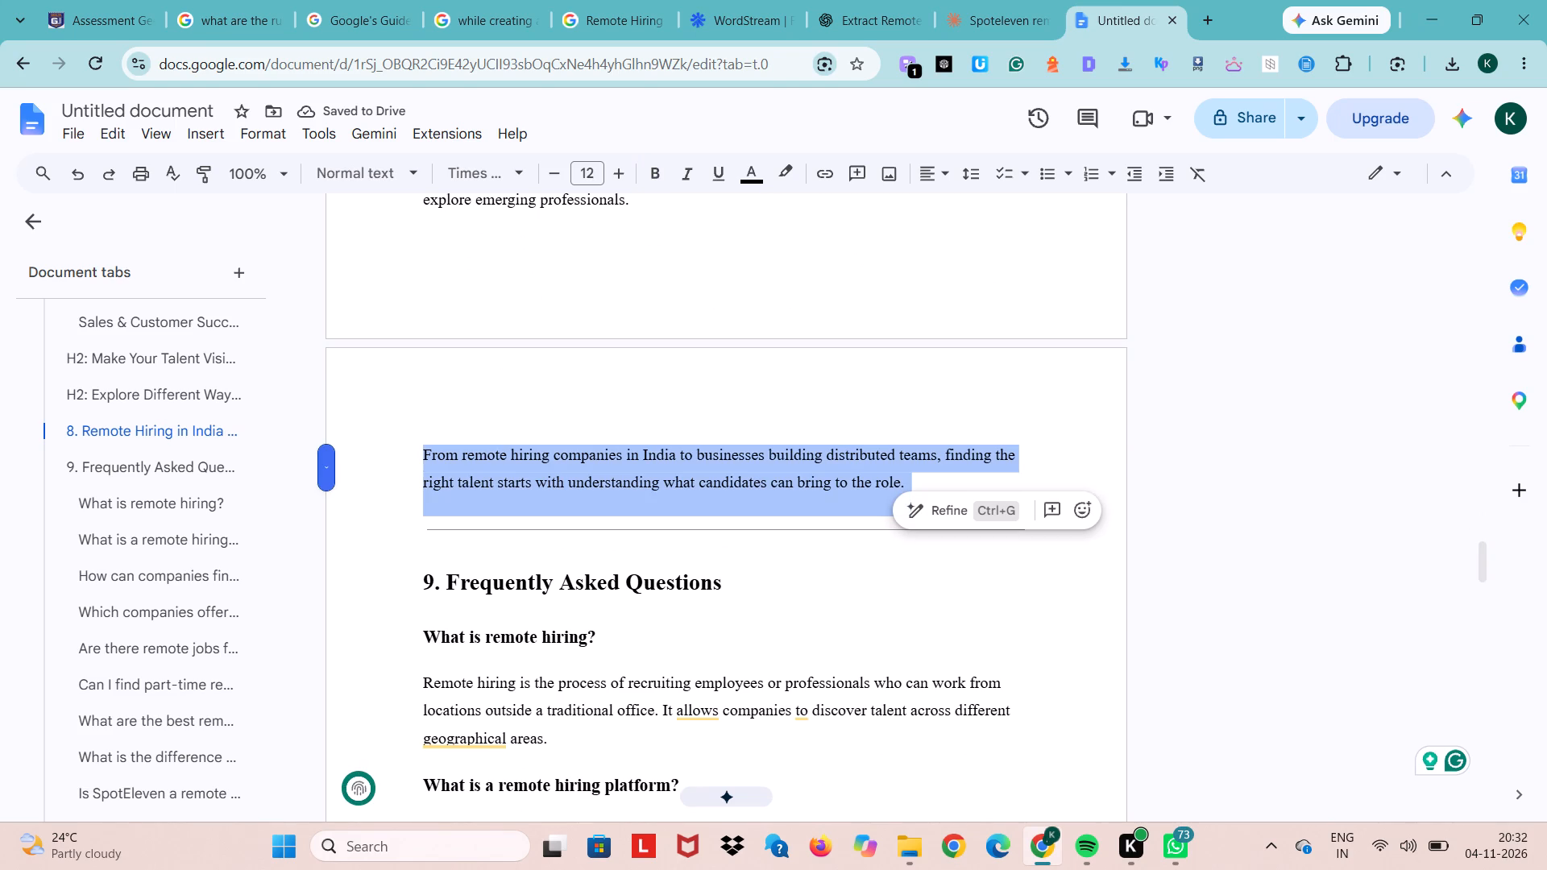
{"action": "triple_click", "coordinate": [588, 531]}
{"action": "key", "text": "BackSpace"}
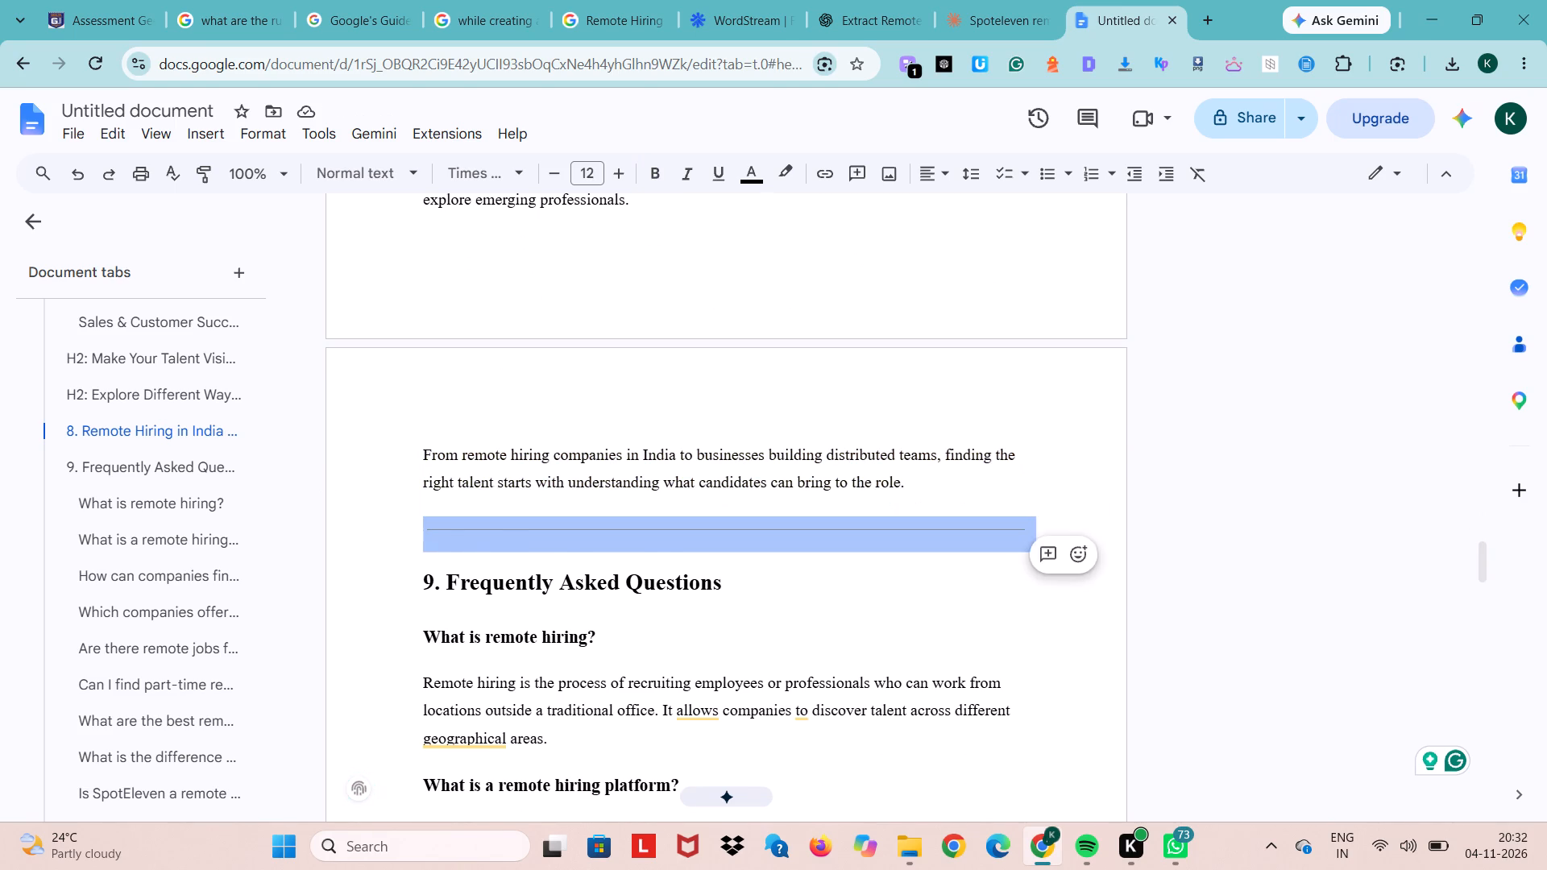
Delete the FAQ entries "What is remote hiring?" and "What is a remote hiring platform?" along with their answers.
{"action": "scroll", "coordinate": [588, 531], "scroll_direction": "down", "scroll_amount": 3}
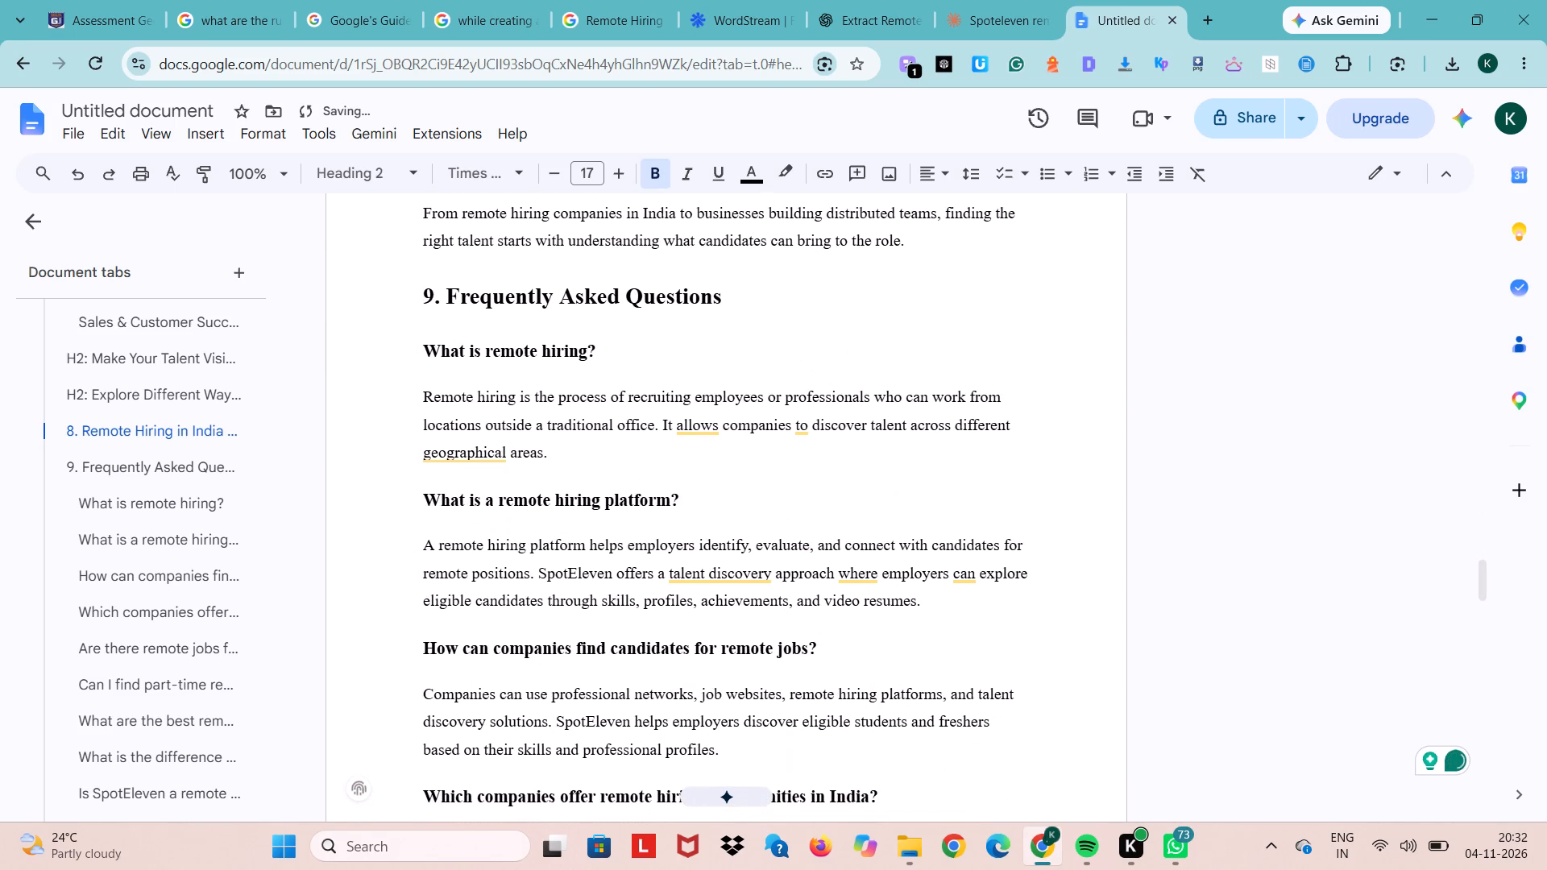
{"action": "left_click_drag", "start_coordinate": [942, 604], "coordinate": [413, 366]}
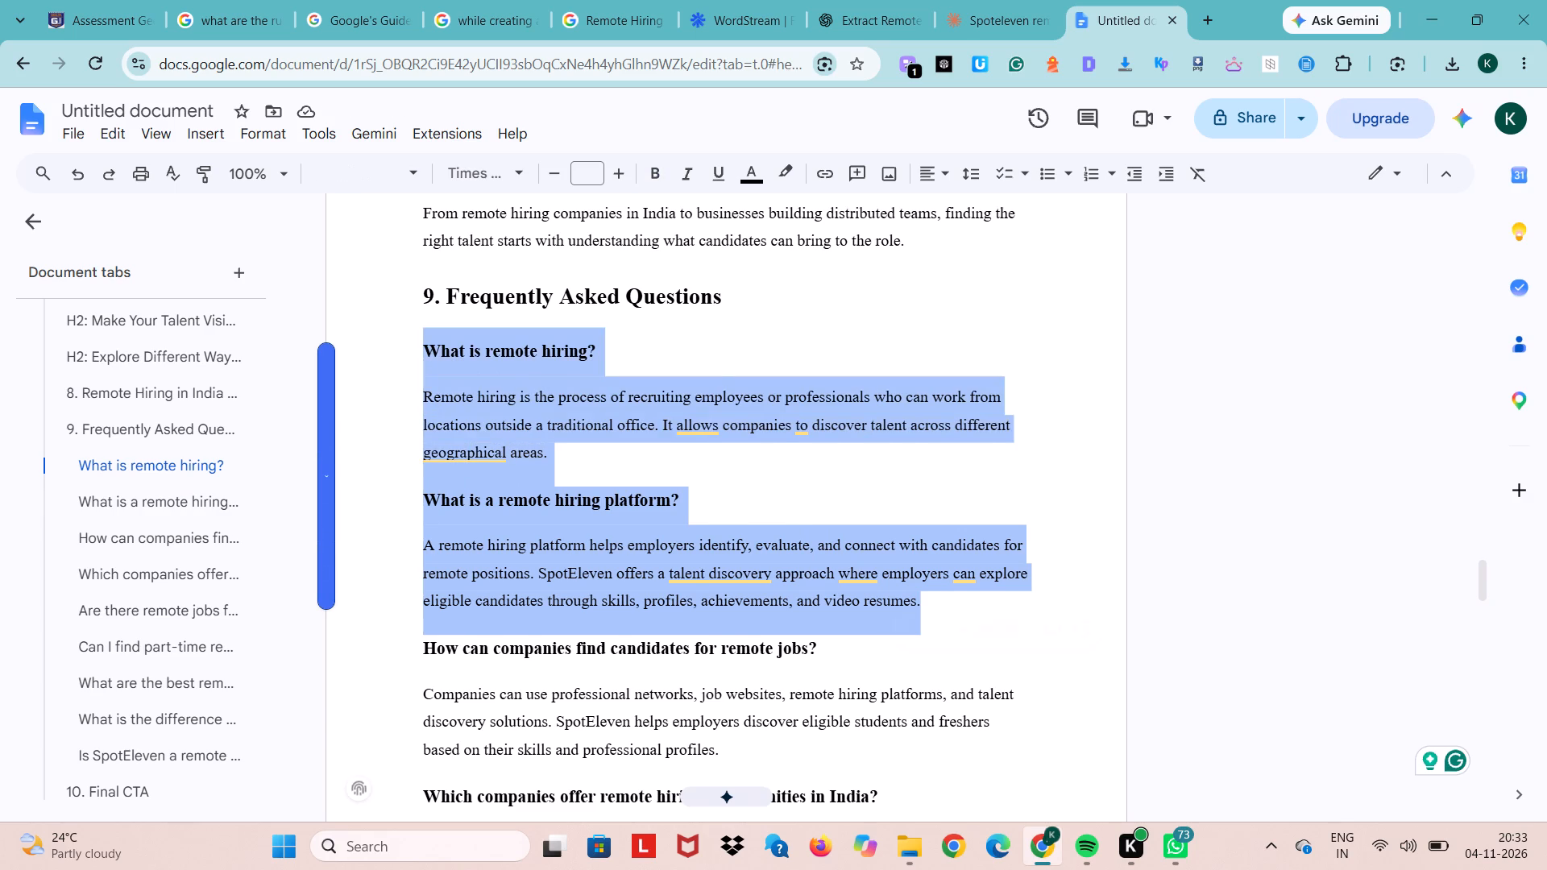
{"action": "key", "text": "BackSpace"}
{"action": "left_click", "coordinate": [563, 597]}
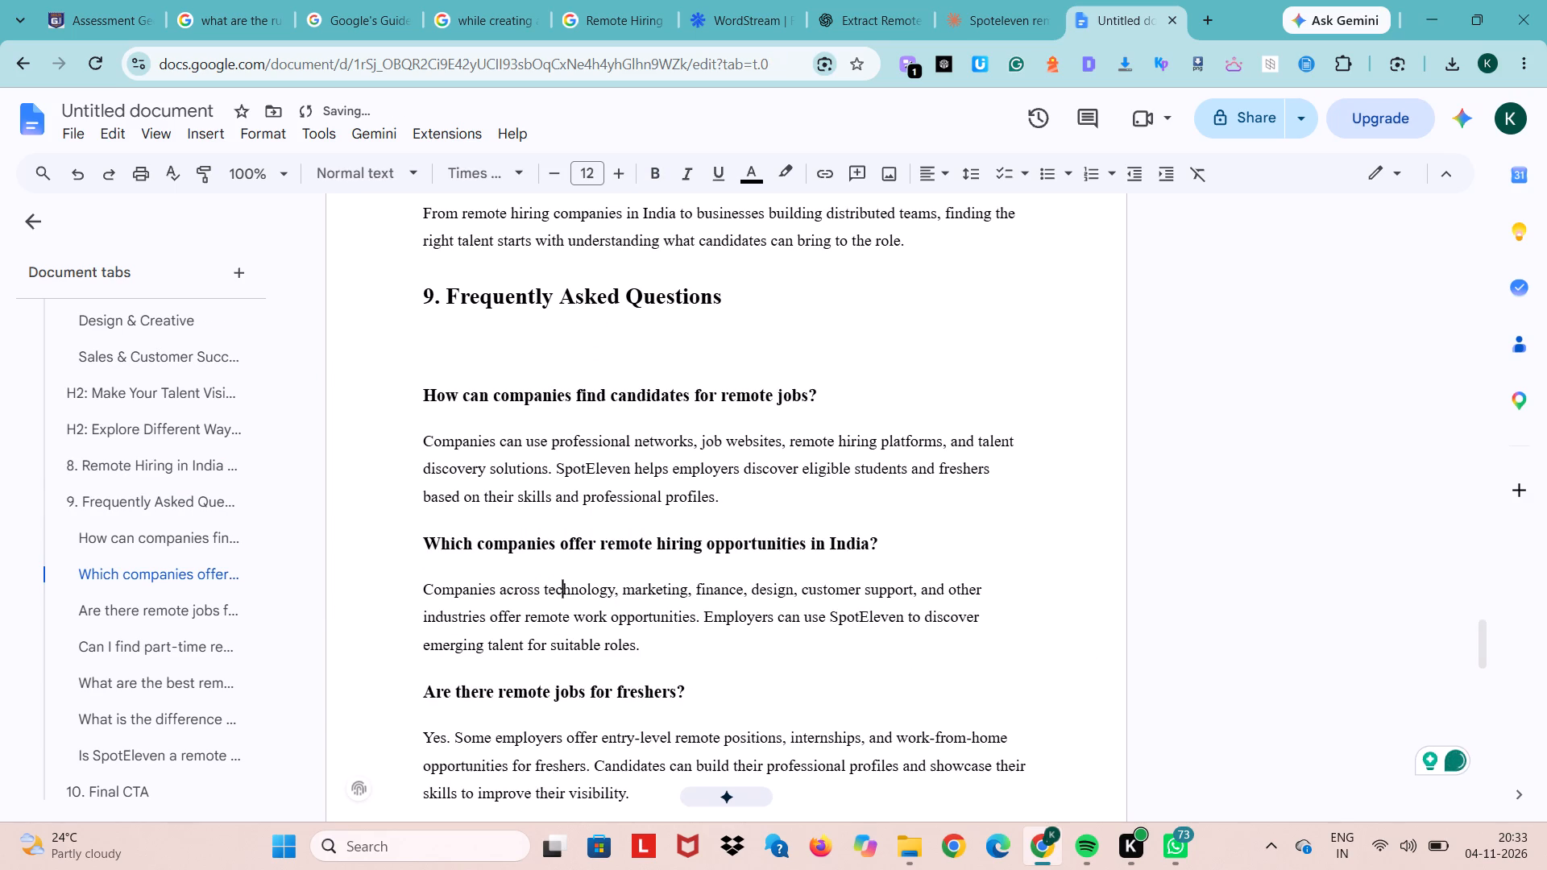
Delete the divider above the heading "10. Final CTA".
{"action": "scroll", "coordinate": [563, 597], "scroll_direction": "down", "scroll_amount": 4}
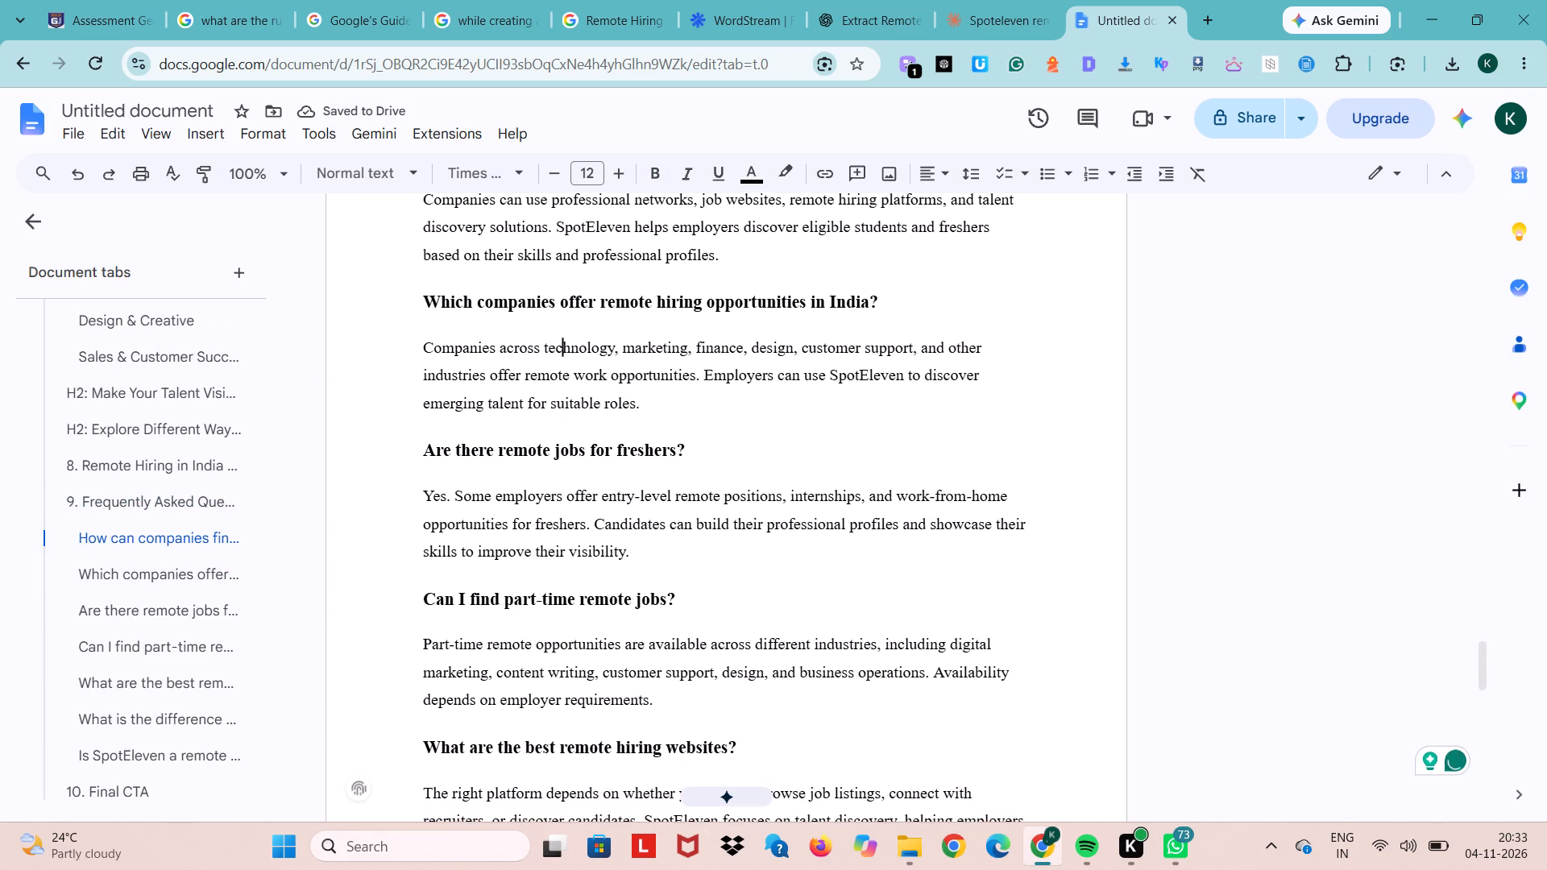
{"action": "scroll", "coordinate": [599, 669], "scroll_direction": "down", "scroll_amount": 6}
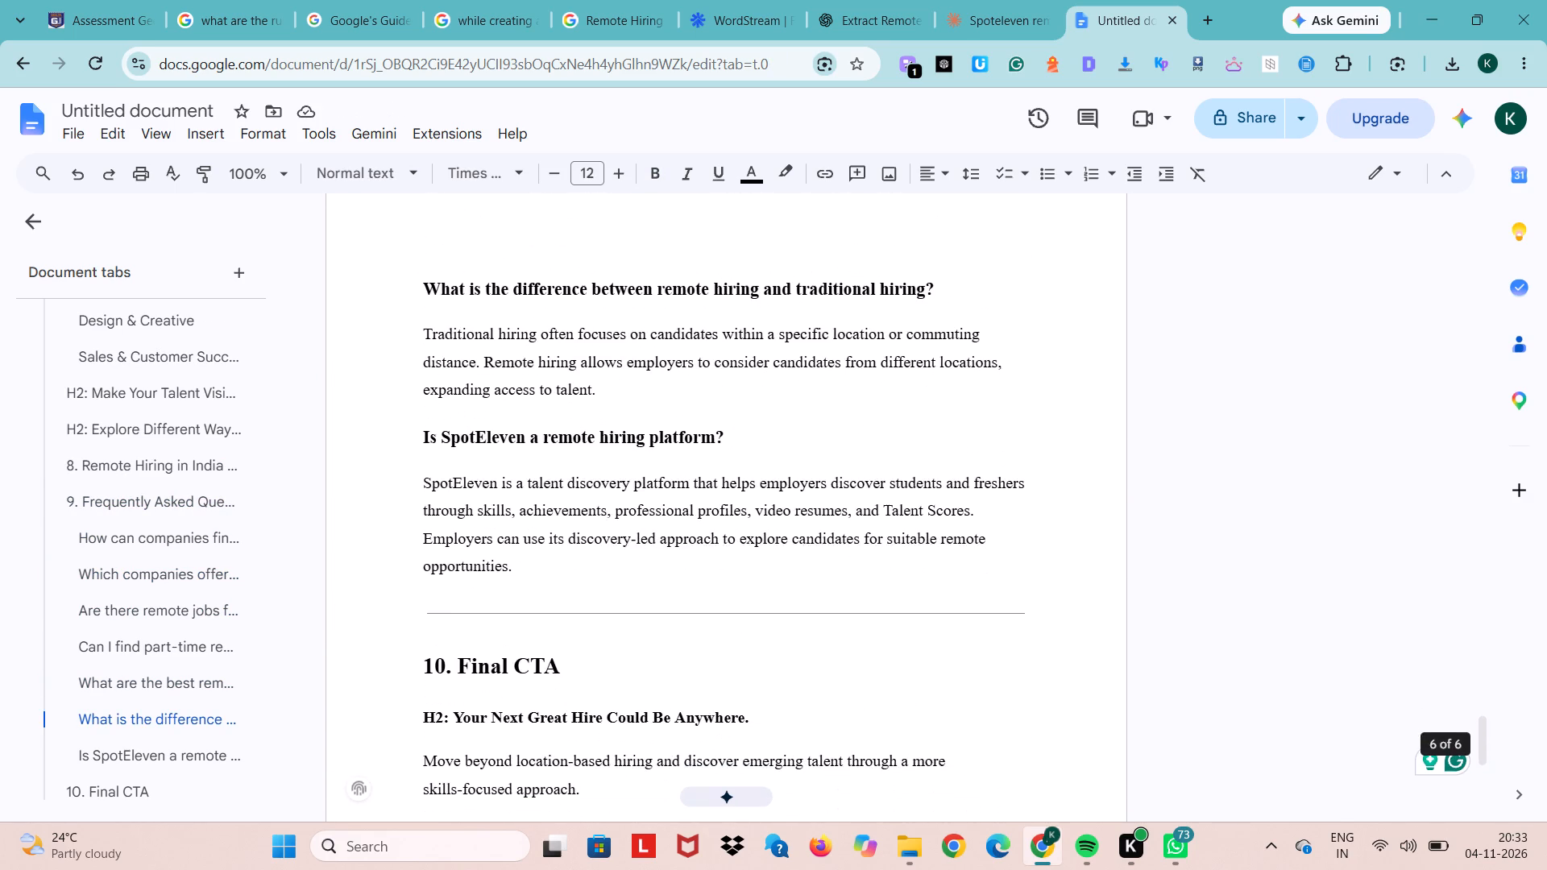
{"action": "scroll", "coordinate": [599, 669], "scroll_direction": "down", "scroll_amount": 1}
{"action": "triple_click", "coordinate": [636, 478]}
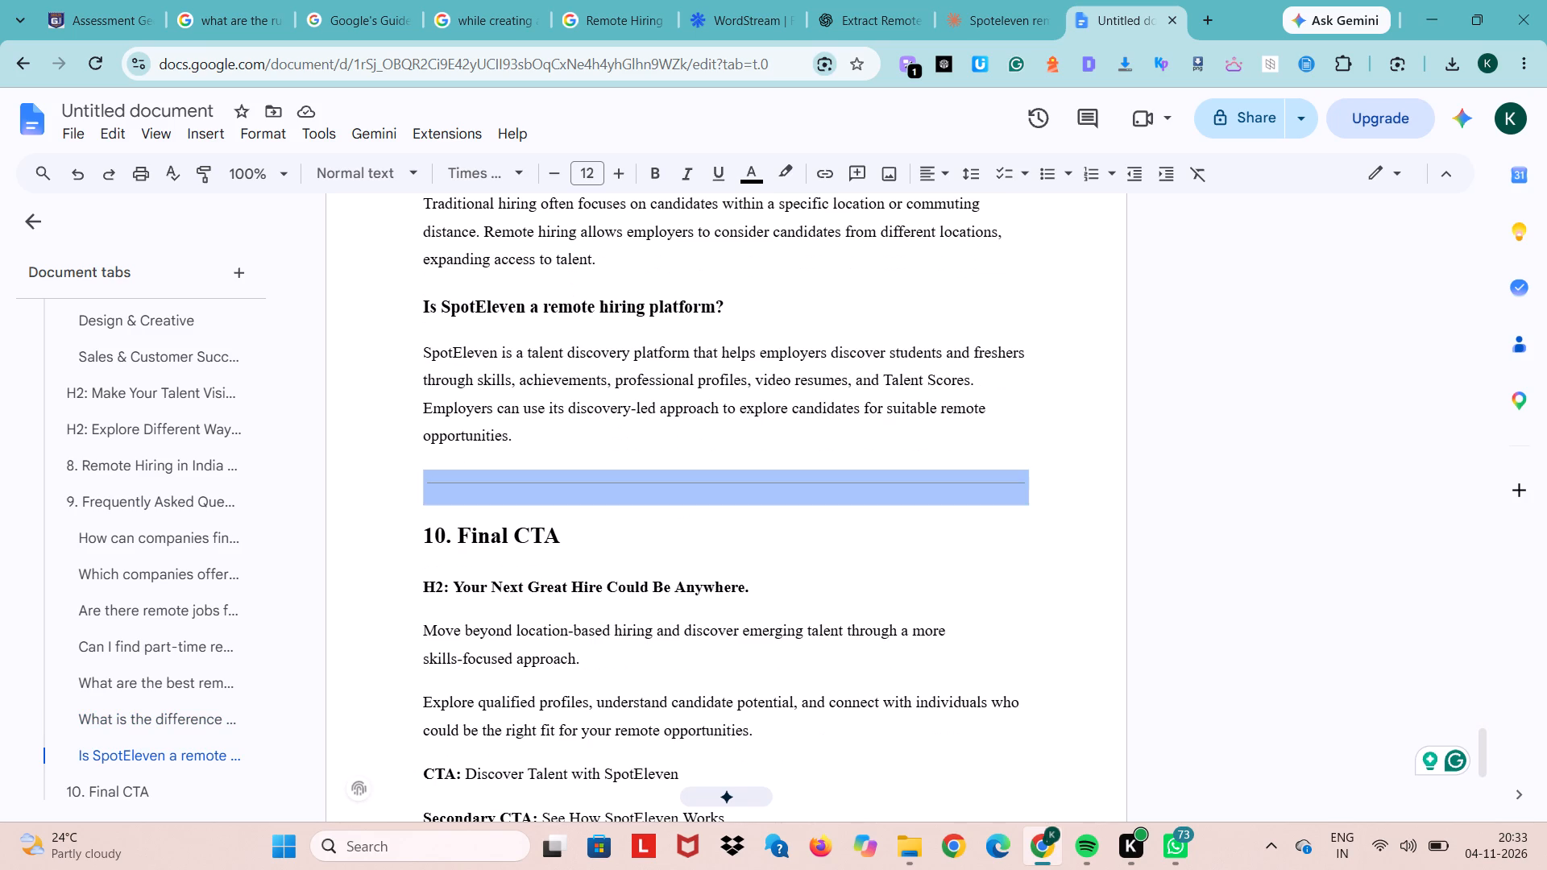
{"action": "key", "text": "BackSpace"}
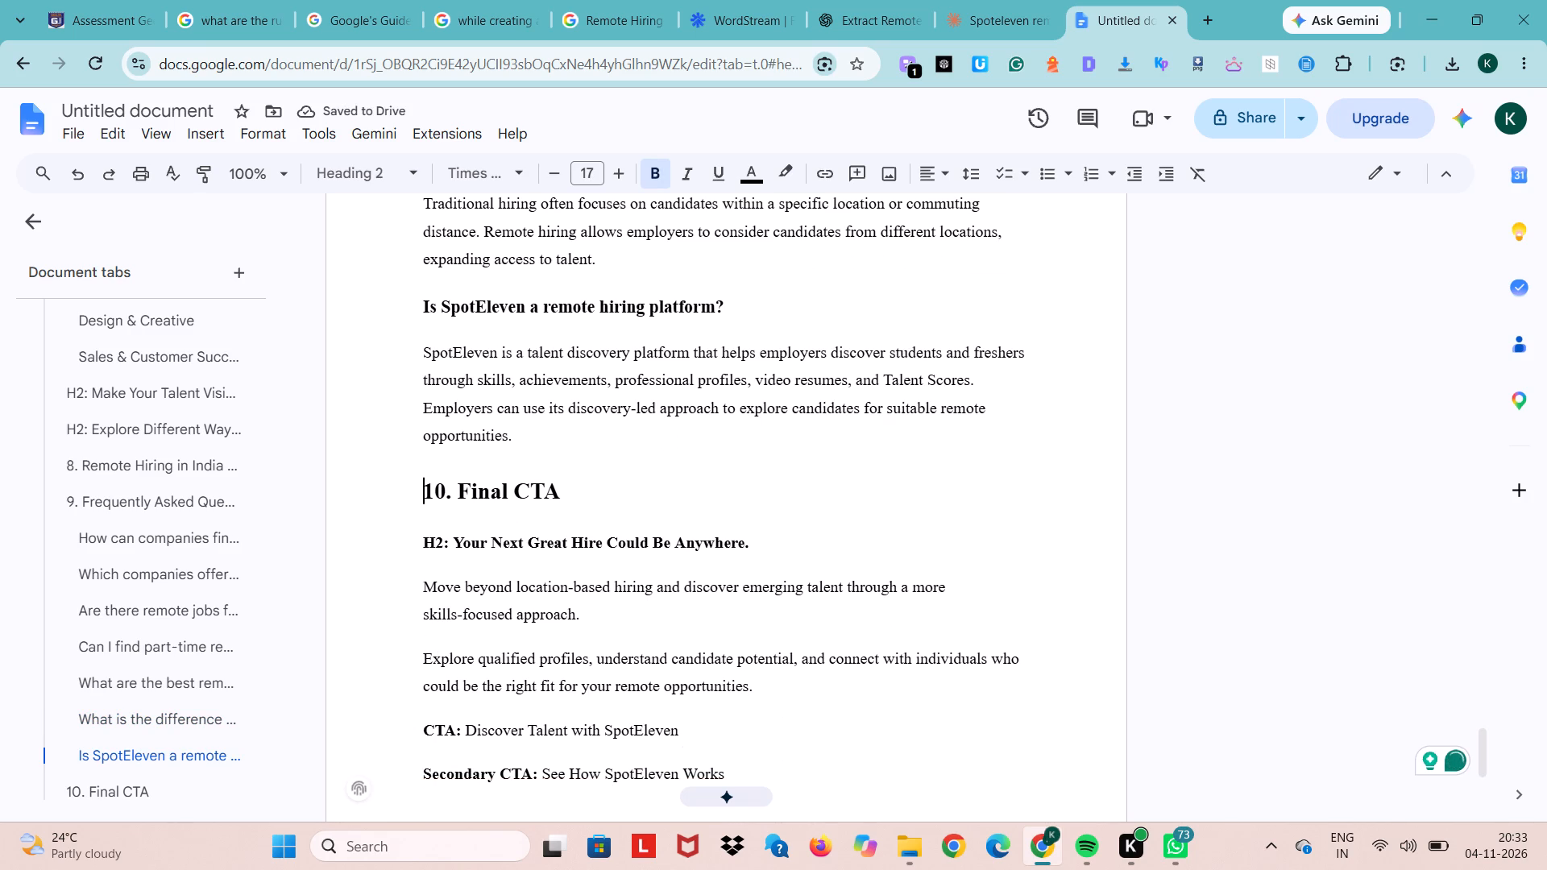
Delete the FAQ entry "What is the difference between remote hiring and traditional hiring?" along with its answer.
{"action": "scroll", "coordinate": [636, 478], "scroll_direction": "up", "scroll_amount": 4}
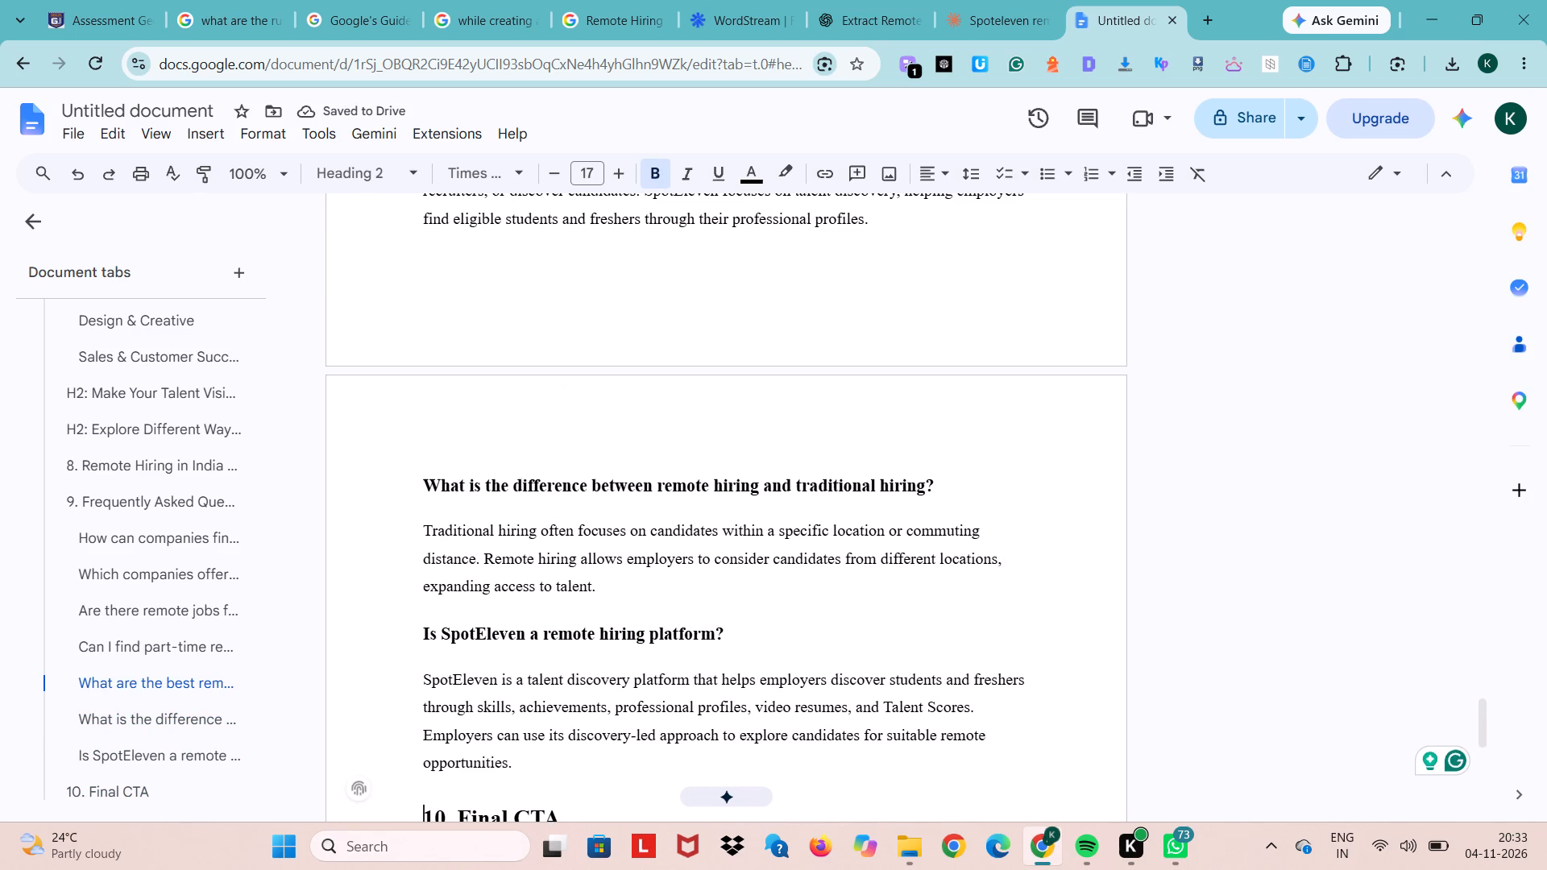
{"action": "left_click_drag", "start_coordinate": [757, 586], "coordinate": [408, 462]}
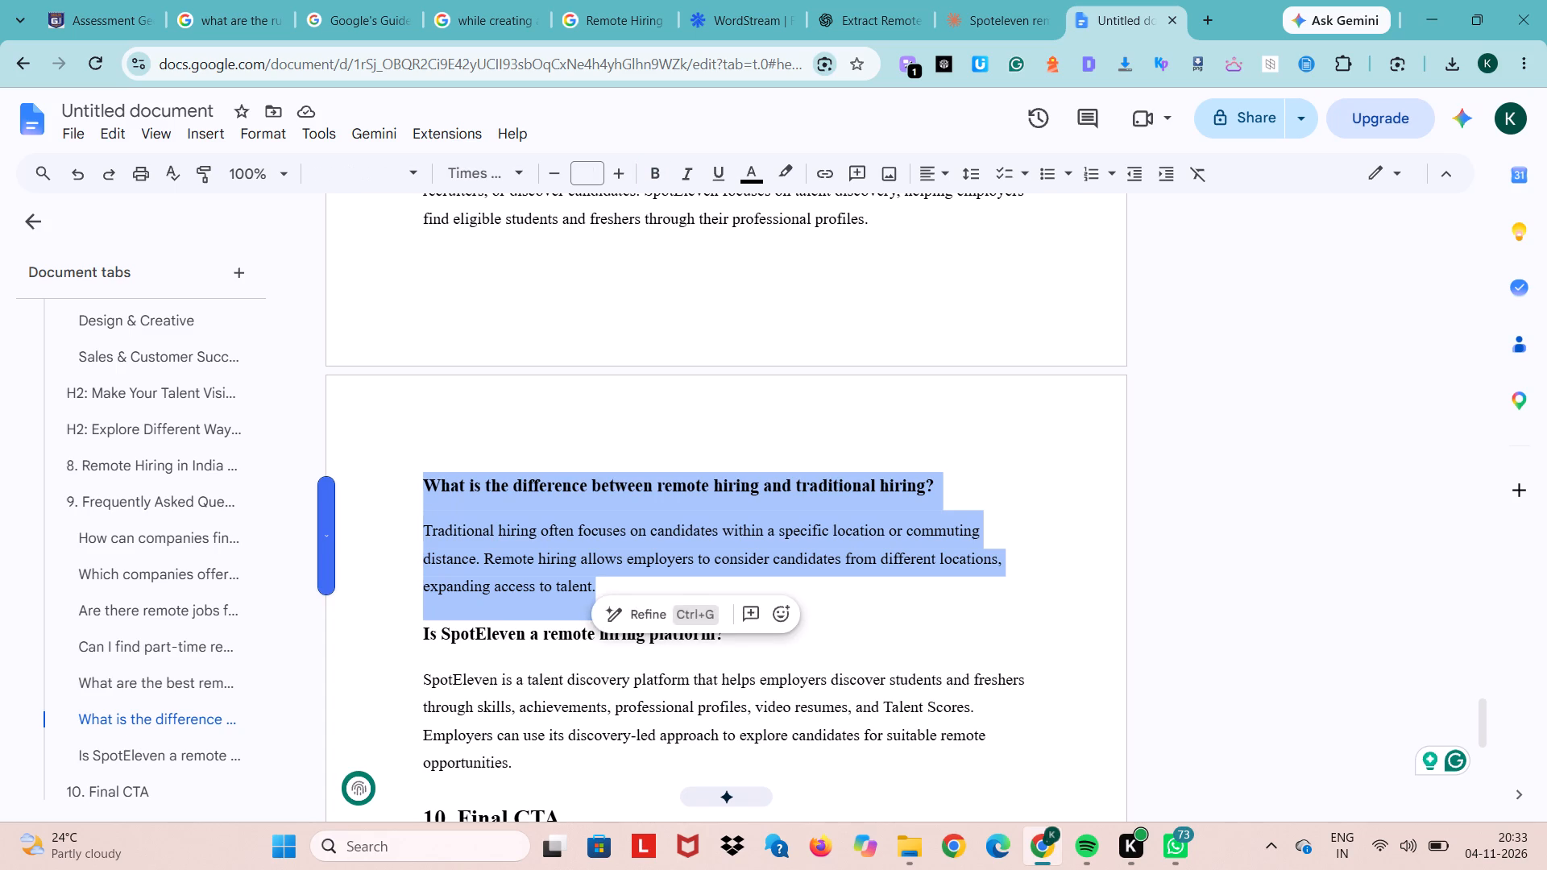
{"action": "key", "text": "BackSpace"}
Delete the FAQ entry "Can I find part-time remote jobs?" along with its answer.
{"action": "scroll", "coordinate": [408, 462], "scroll_direction": "up", "scroll_amount": 1}
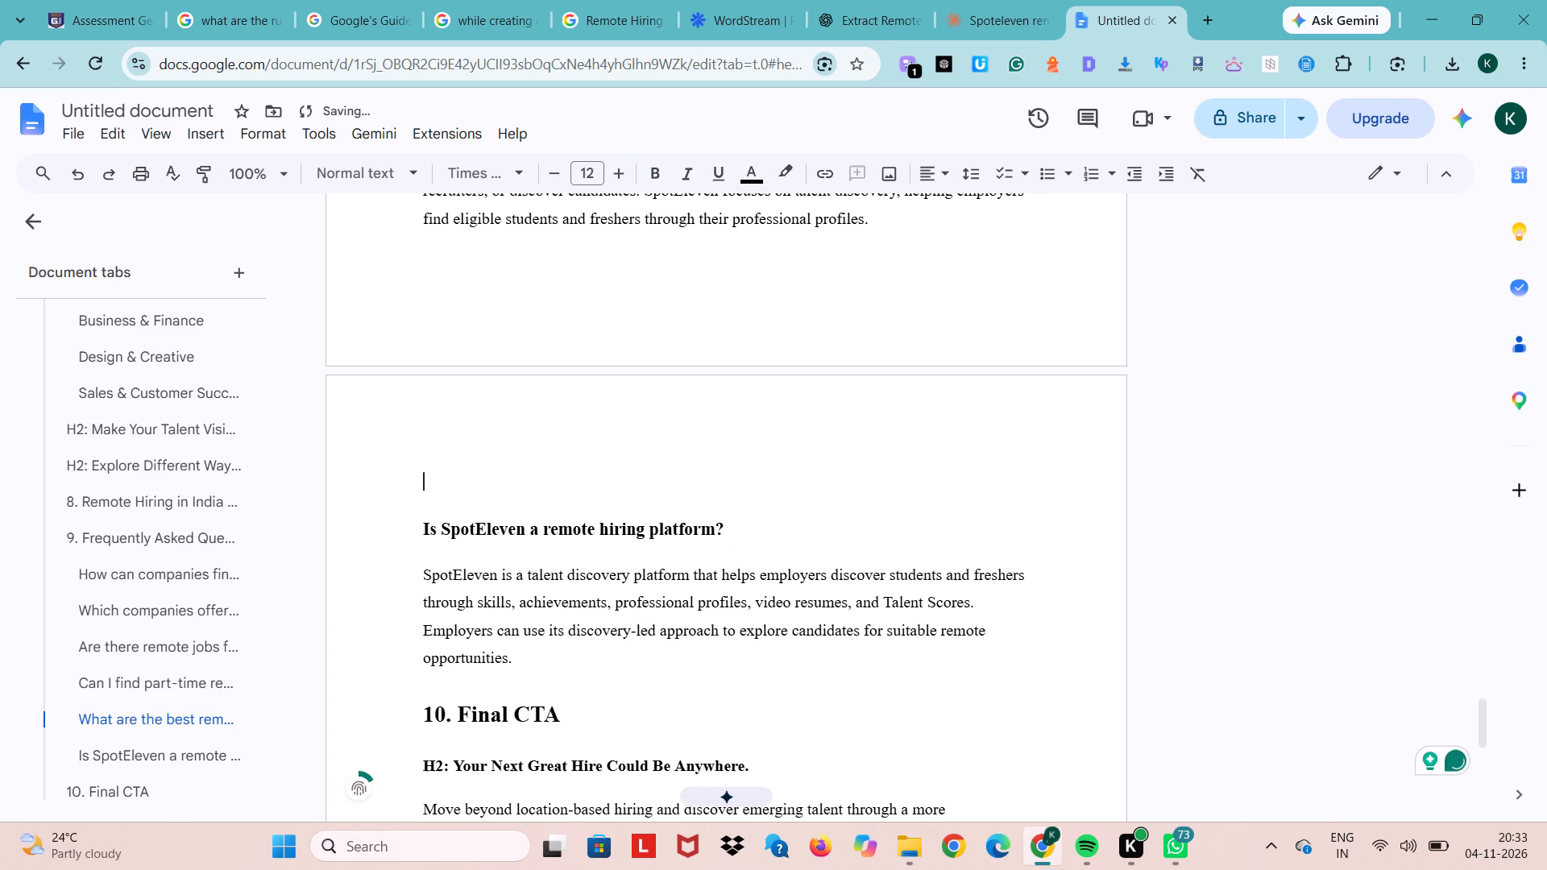
{"action": "scroll", "coordinate": [408, 462], "scroll_direction": "up", "scroll_amount": 4}
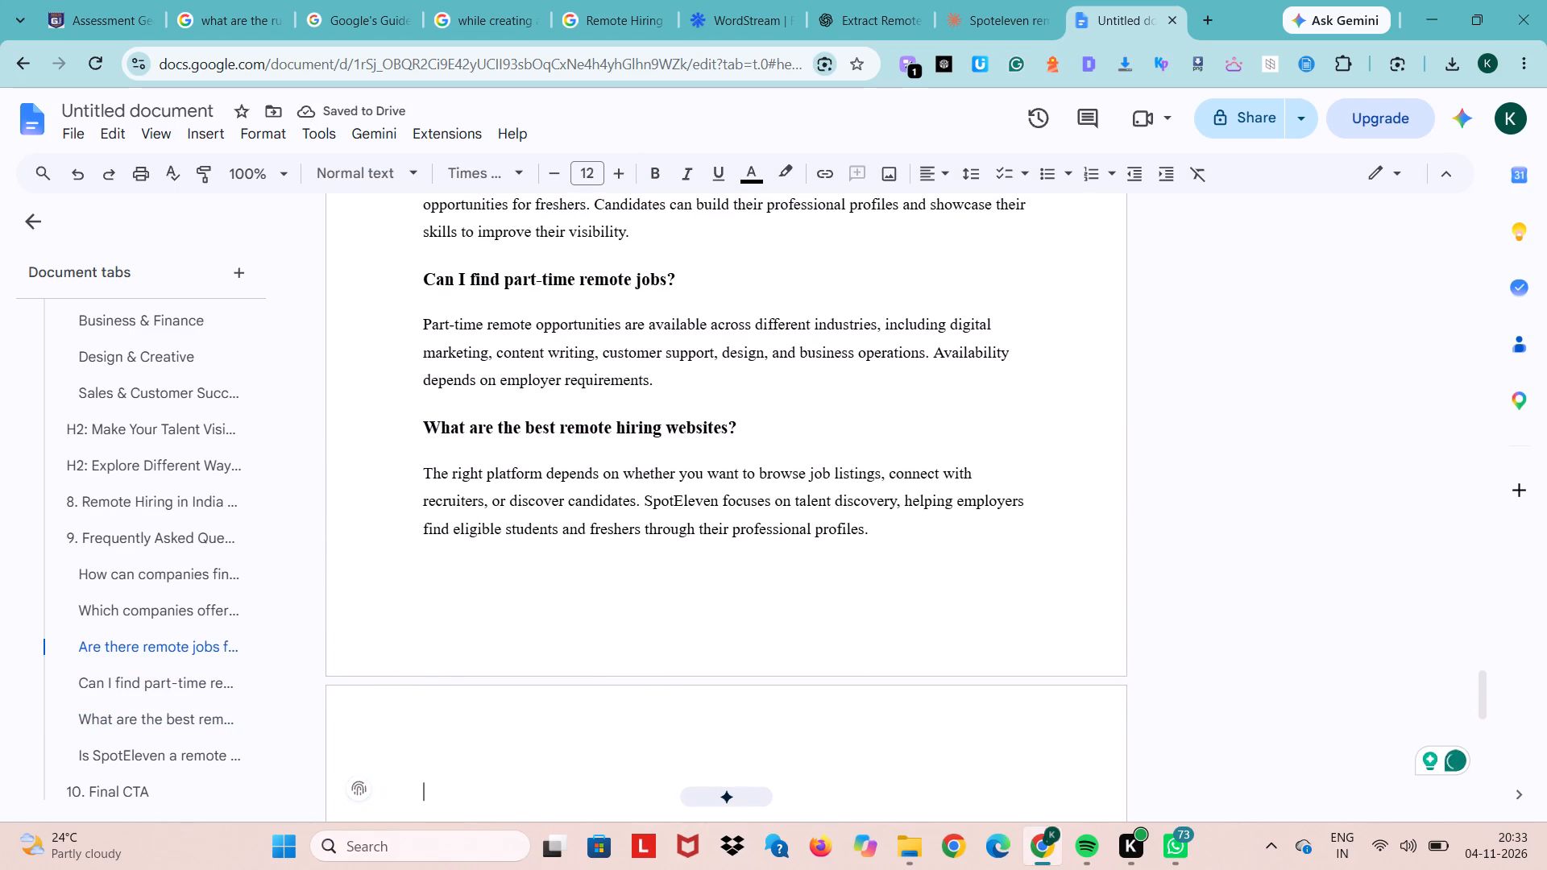
{"action": "scroll", "coordinate": [454, 408], "scroll_direction": "up", "scroll_amount": 2}
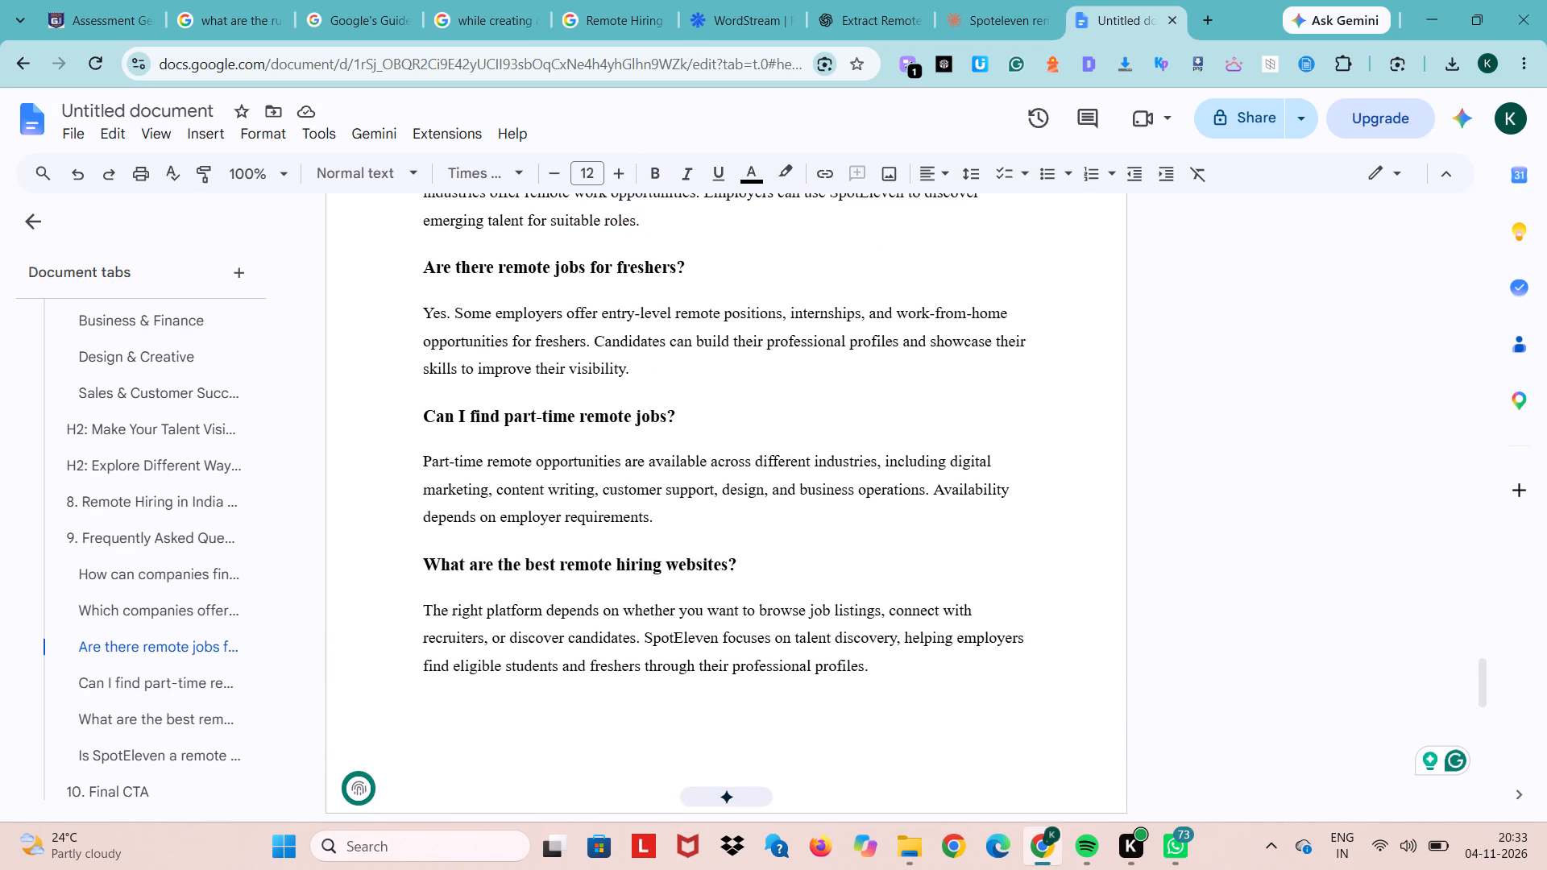
{"action": "double_click", "coordinate": [406, 412]}
{"action": "scroll", "coordinate": [406, 412], "scroll_direction": "up", "scroll_amount": 1}
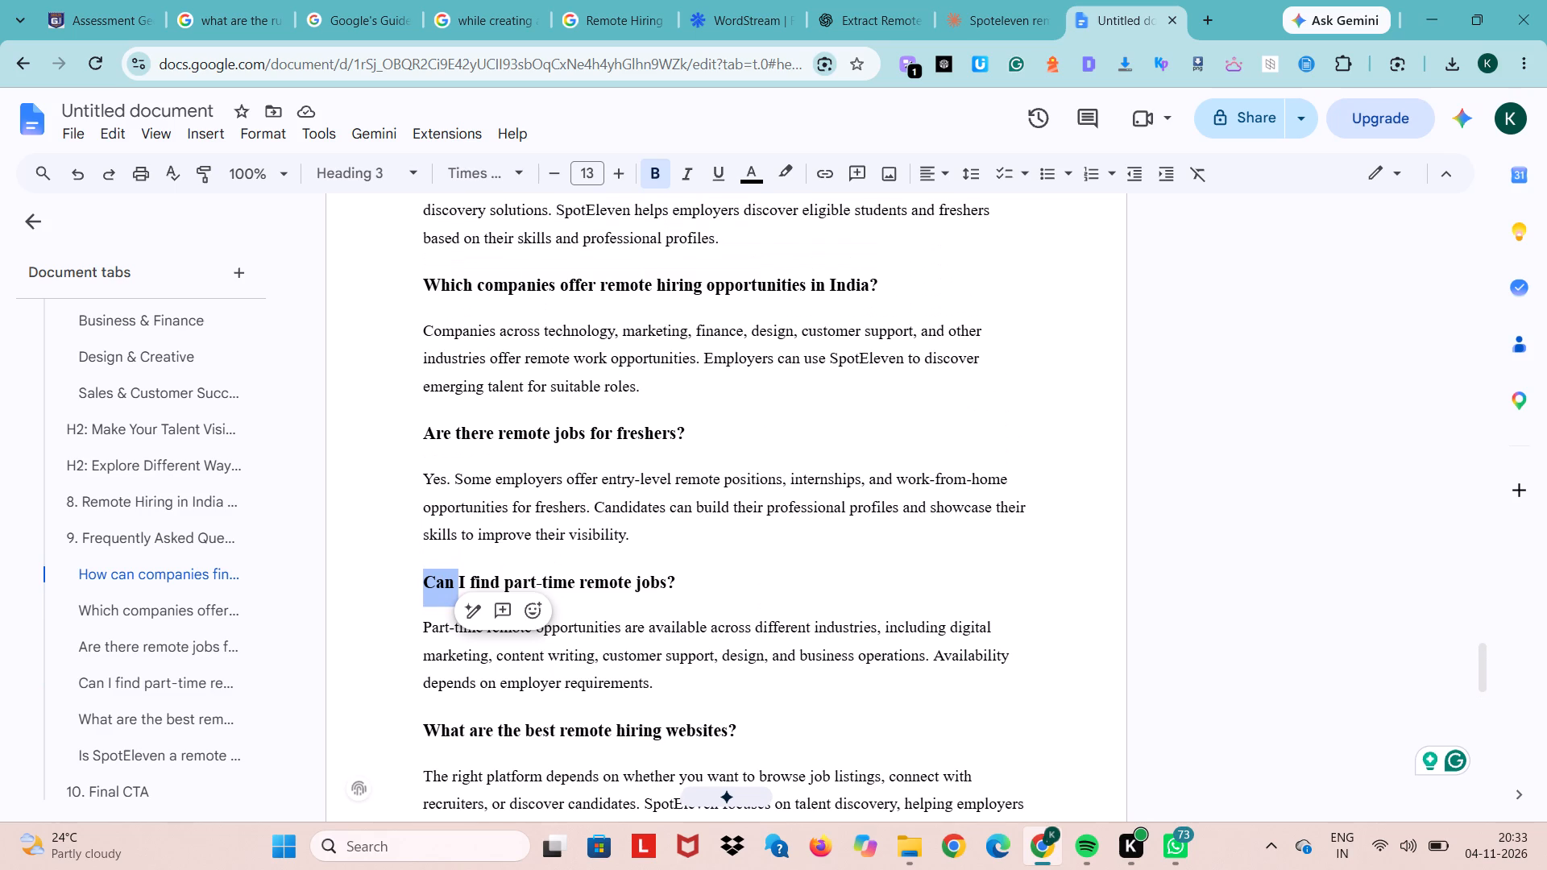
{"action": "scroll", "coordinate": [406, 412], "scroll_direction": "up", "scroll_amount": 1}
{"action": "right_click", "coordinate": [406, 412]}
{"action": "left_click", "coordinate": [939, 448]}
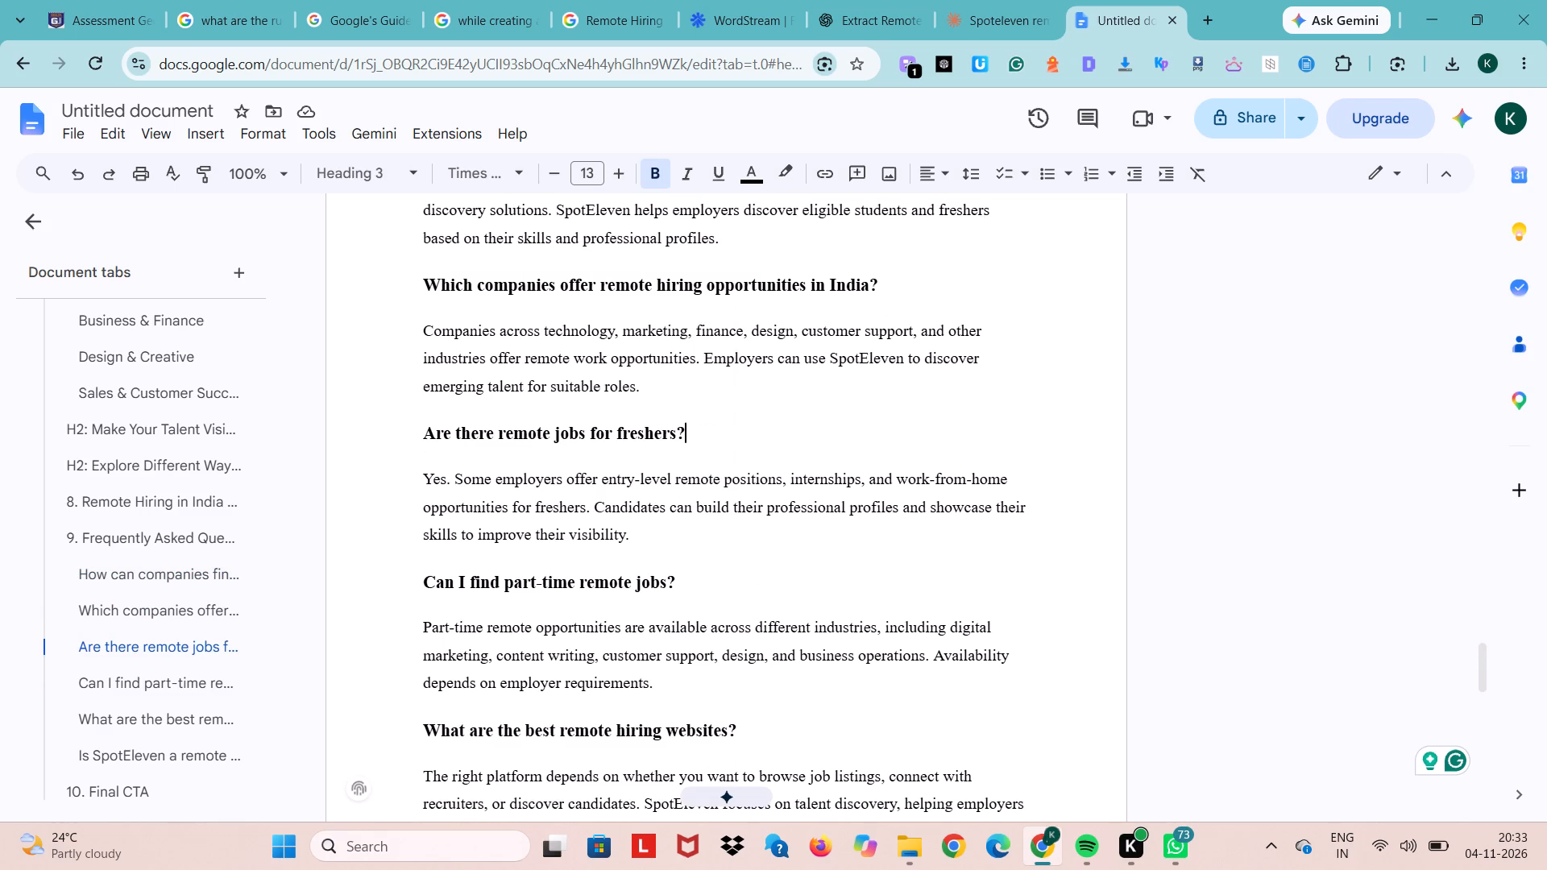
{"action": "scroll", "coordinate": [939, 448], "scroll_direction": "down", "scroll_amount": 1}
{"action": "double_click", "coordinate": [619, 599]}
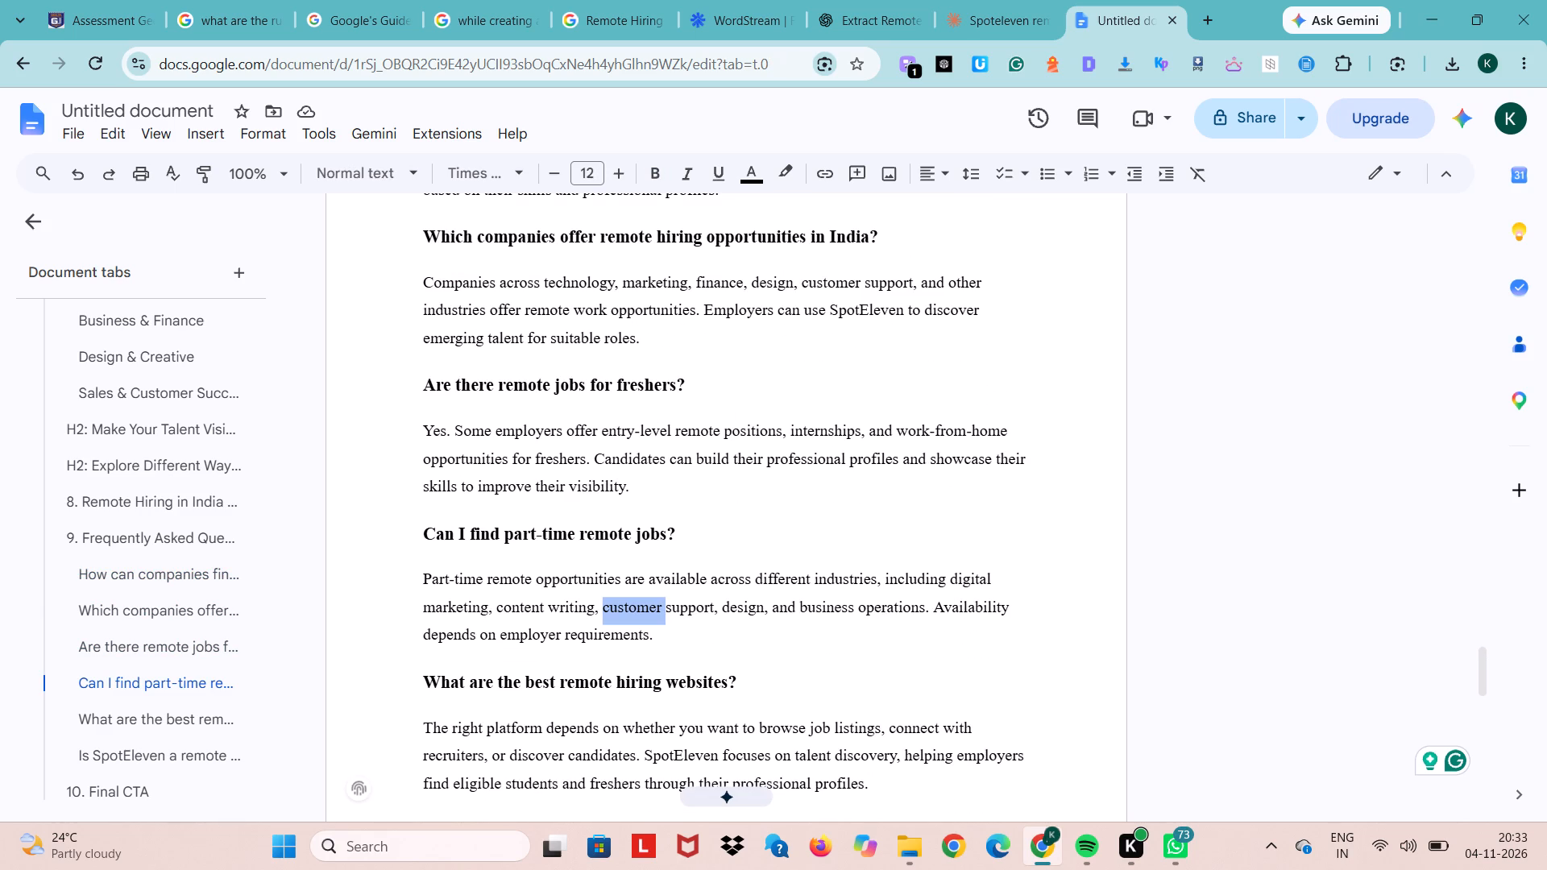
{"action": "left_click", "coordinate": [844, 632]}
{"action": "left_click_drag", "start_coordinate": [882, 635], "coordinate": [462, 553]}
{"action": "left_click_drag", "start_coordinate": [462, 553], "coordinate": [409, 538]}
{"action": "key", "text": "BackSpace"}
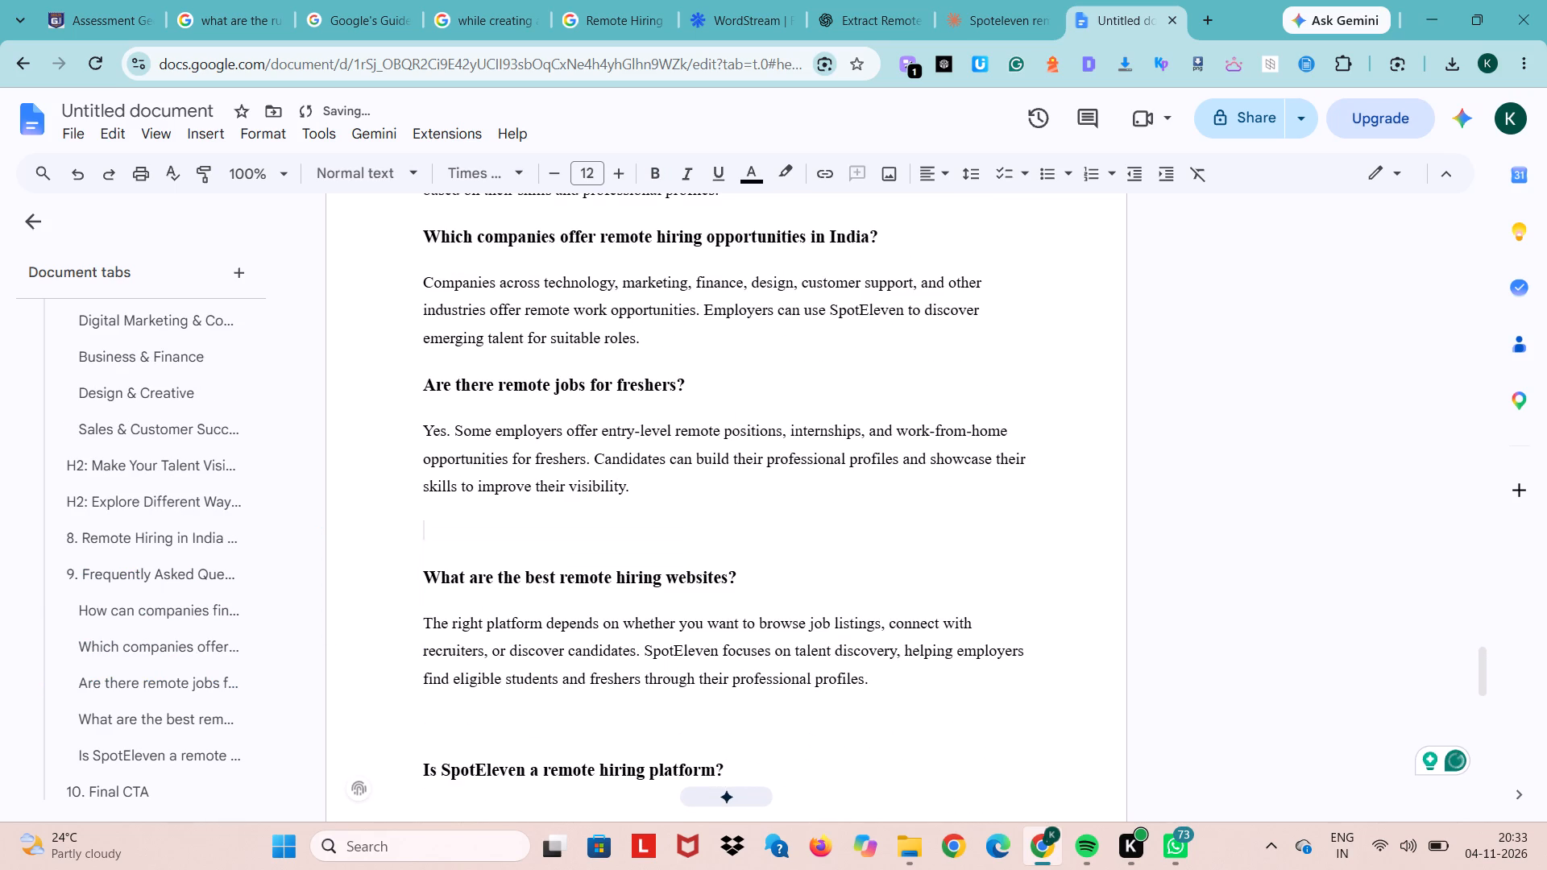
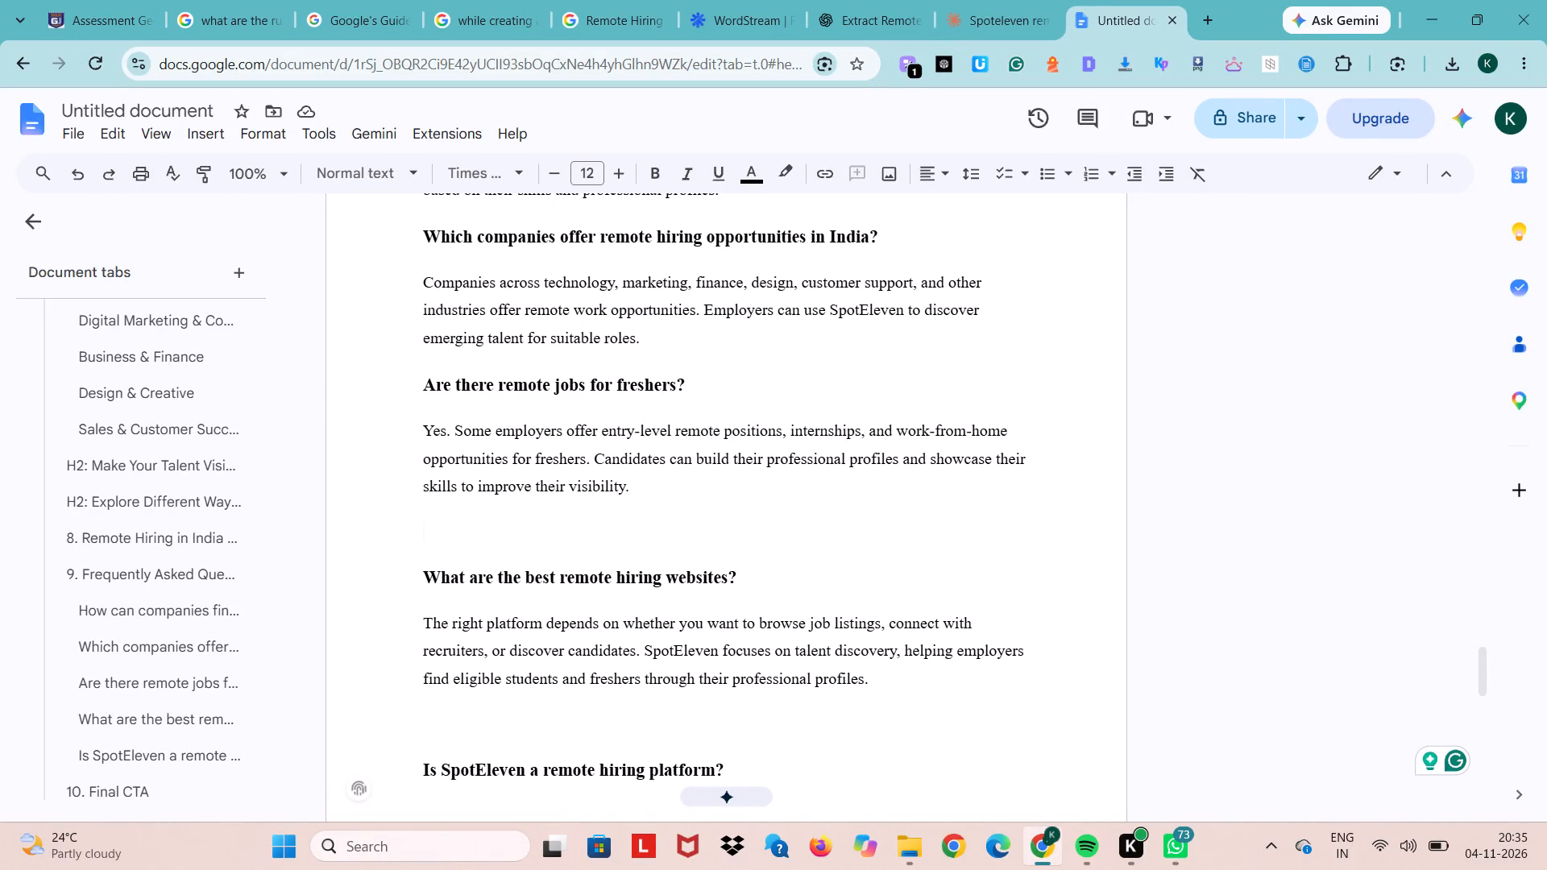
Remove the blank lines above the FAQ questions "What are the best remote hiring websites?" and "Is SpotEleven a remote hiring platform?".
{"action": "key", "text": "BackSpace"}
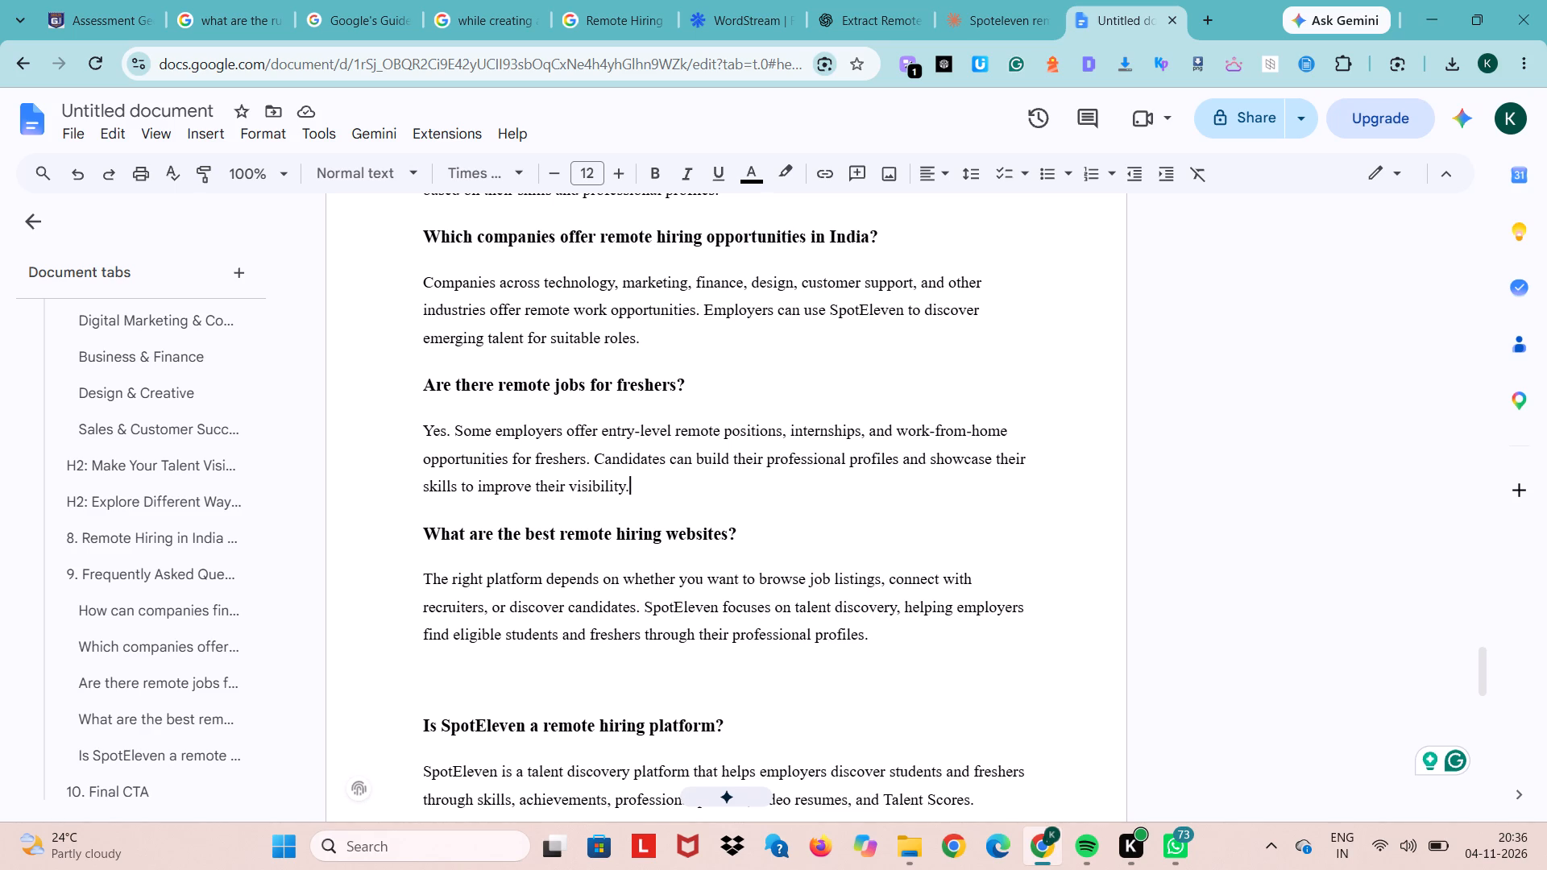
{"action": "left_click", "coordinate": [641, 673]}
{"action": "key", "text": "BackSpace"}
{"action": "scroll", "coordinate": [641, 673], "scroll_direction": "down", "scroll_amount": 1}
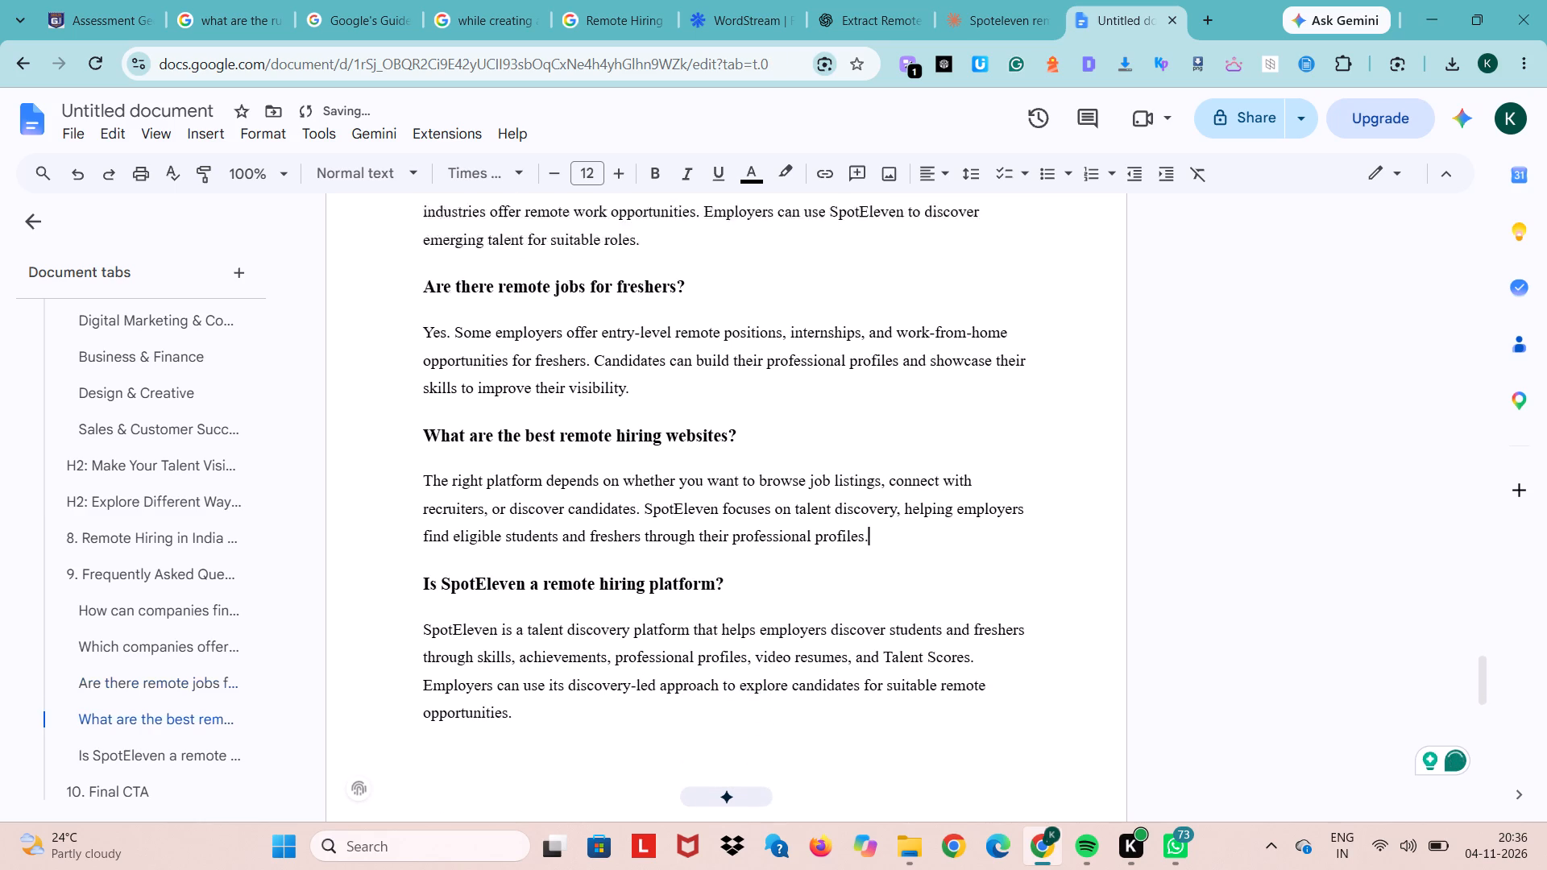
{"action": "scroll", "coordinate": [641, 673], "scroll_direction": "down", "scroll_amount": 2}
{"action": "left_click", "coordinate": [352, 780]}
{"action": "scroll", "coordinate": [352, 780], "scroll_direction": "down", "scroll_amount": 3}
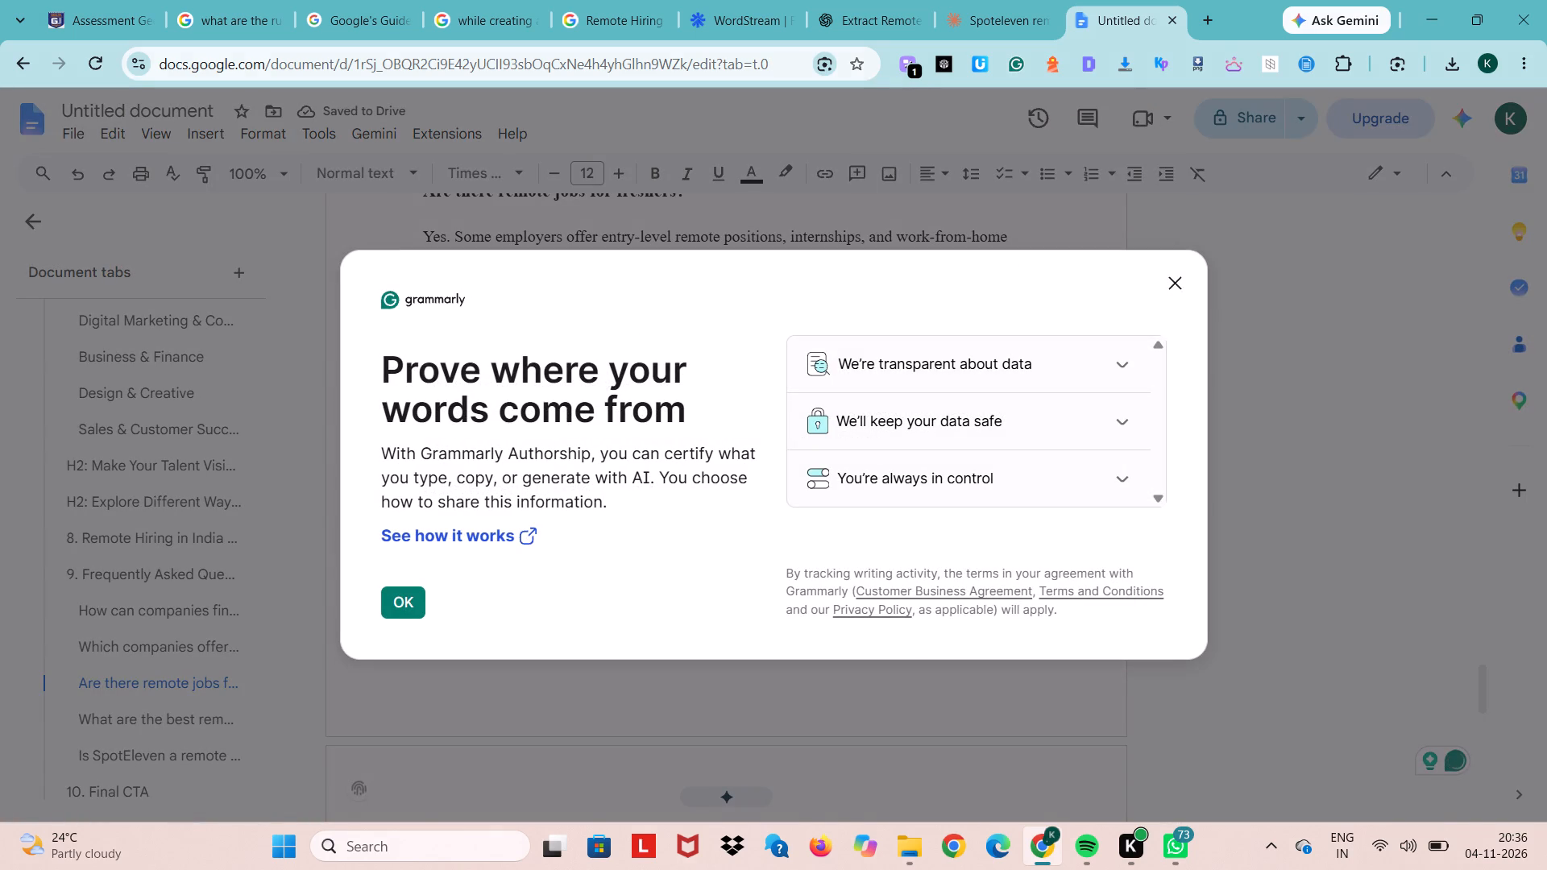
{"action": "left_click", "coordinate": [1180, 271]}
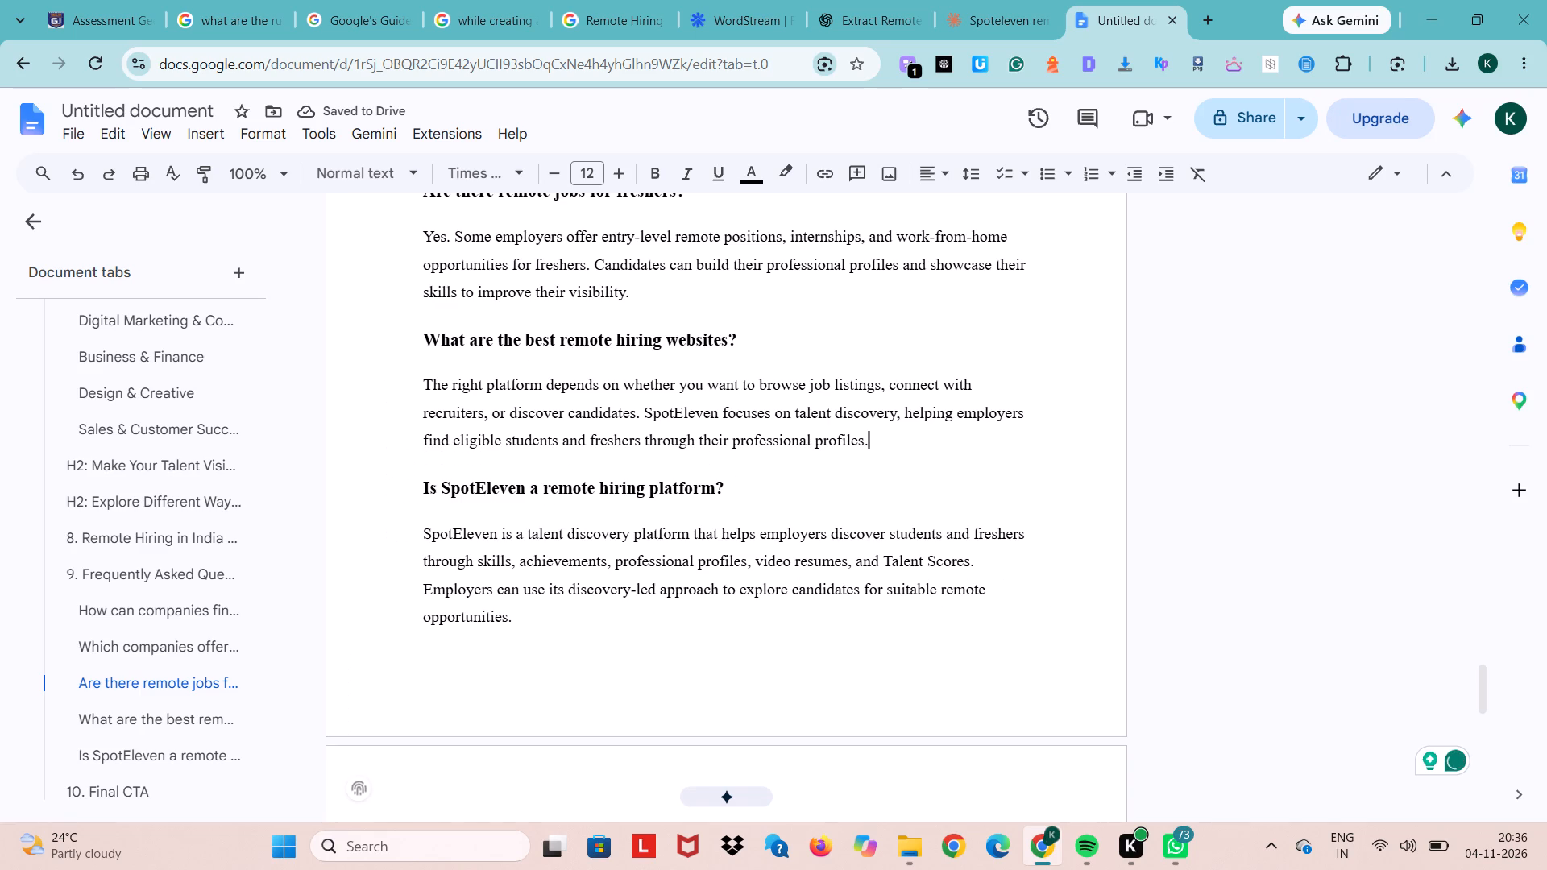
Delete the section title "10. Final CTA".
{"action": "scroll", "coordinate": [838, 598], "scroll_direction": "down", "scroll_amount": 3}
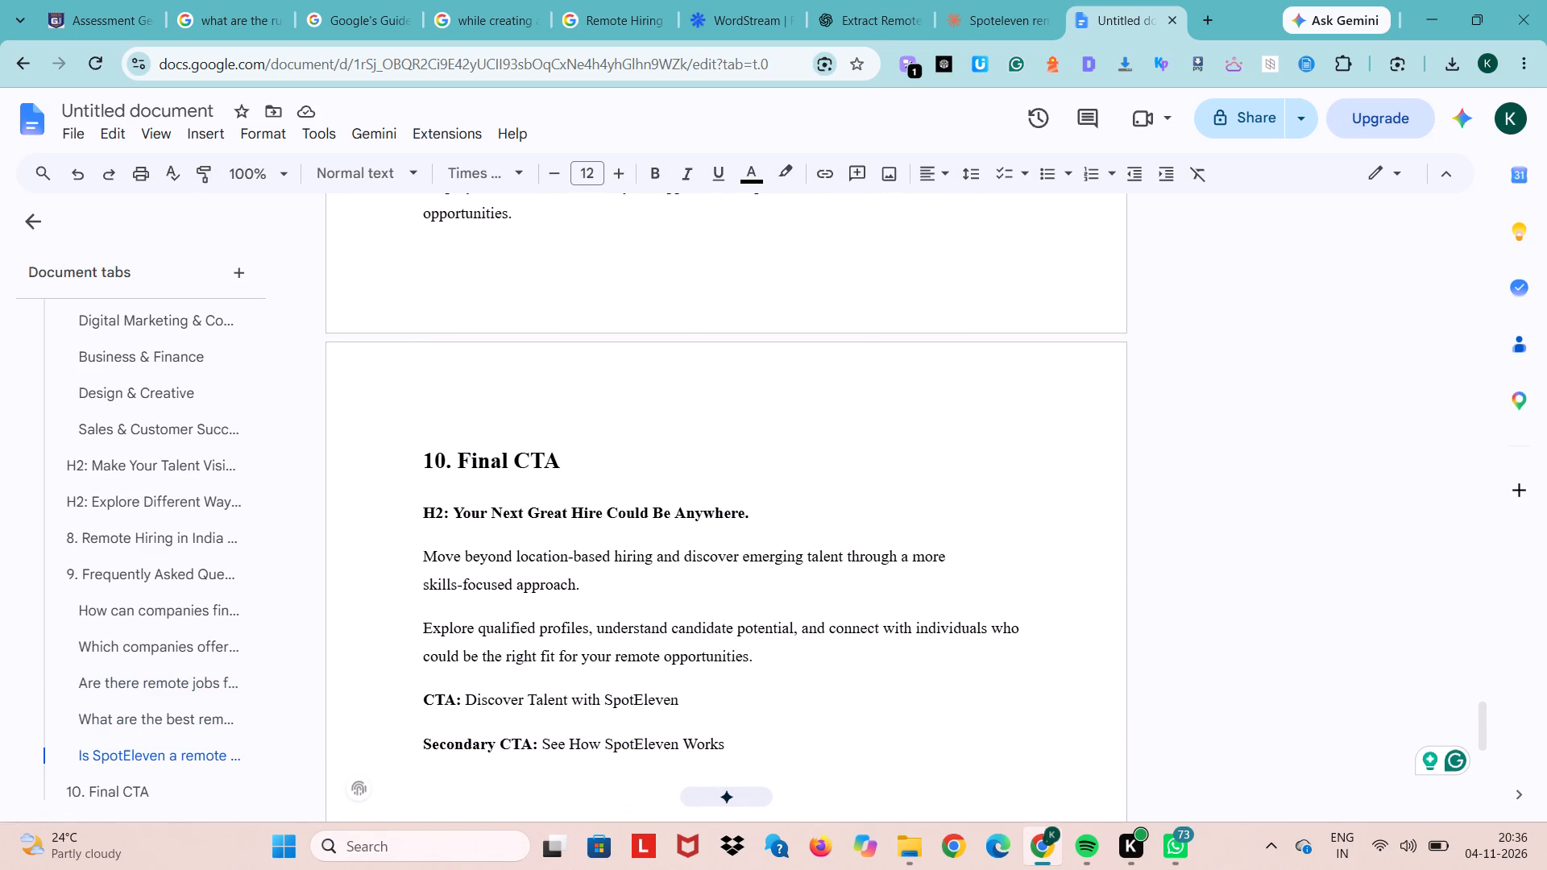
{"action": "triple_click", "coordinate": [613, 474]}
{"action": "key", "text": "BackSpace"}
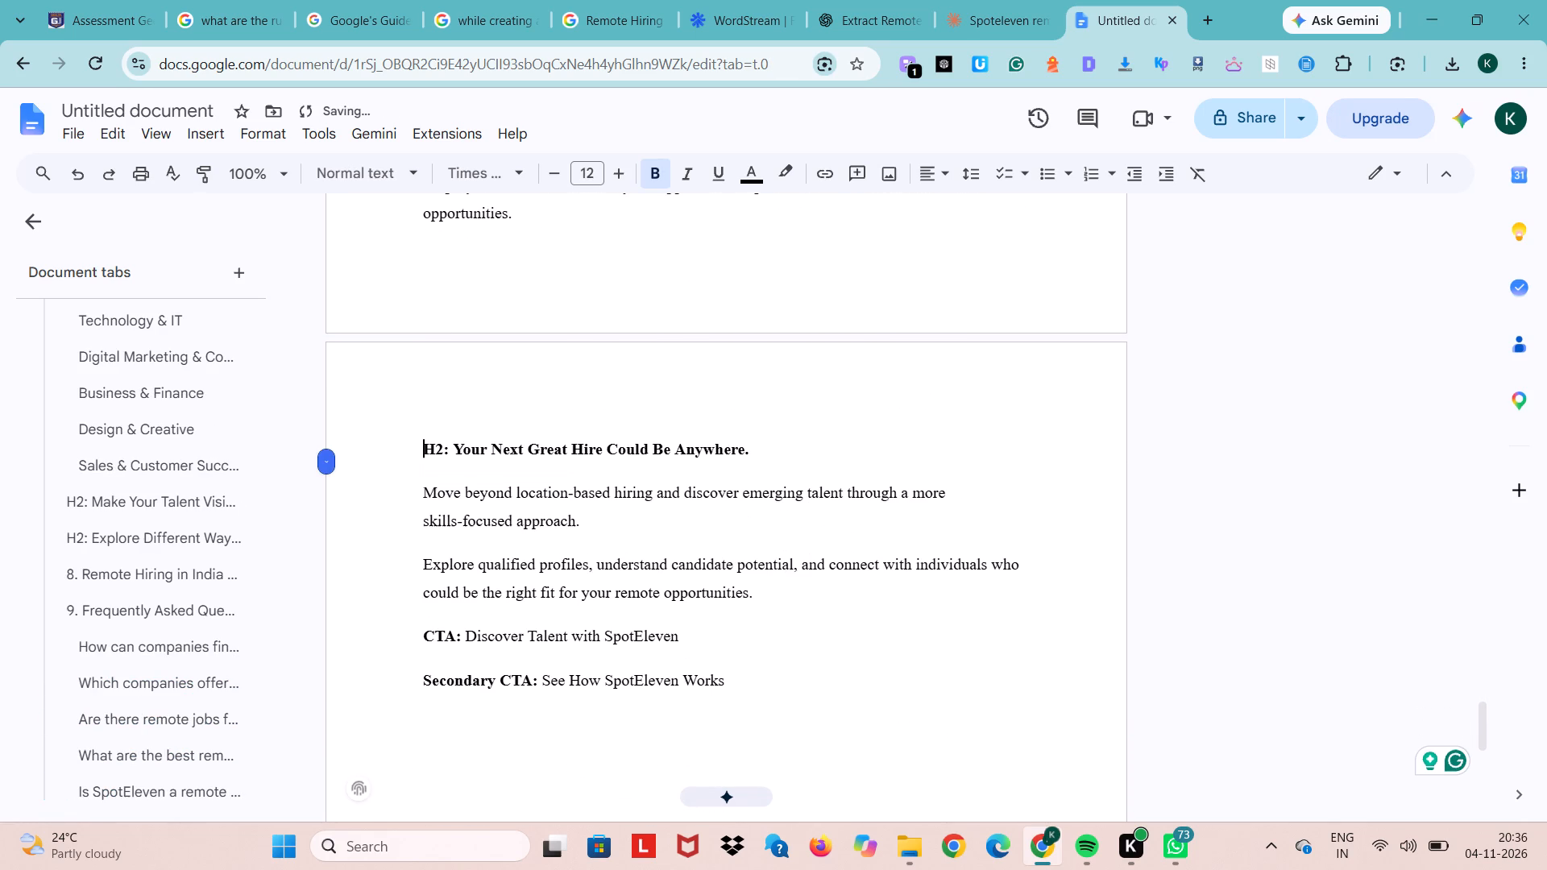
Apply the Heading 2 style and bold to the line "H2: Your Next Great Hire Could Be Anywhere.".
{"action": "triple_click", "coordinate": [504, 442]}
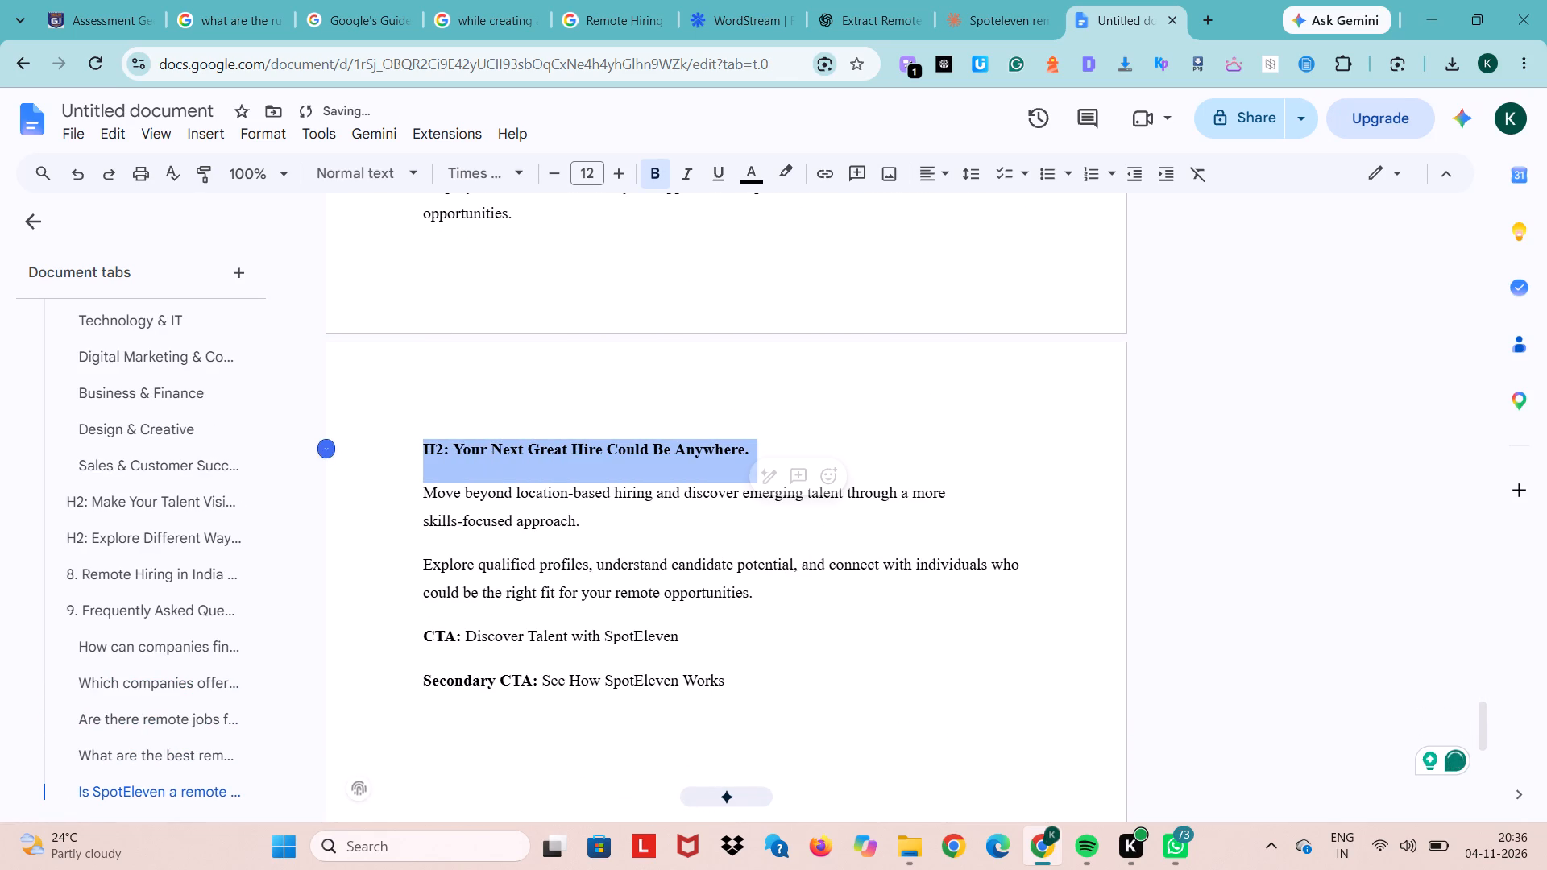
{"action": "left_click", "coordinate": [392, 183]}
{"action": "left_click", "coordinate": [387, 507]}
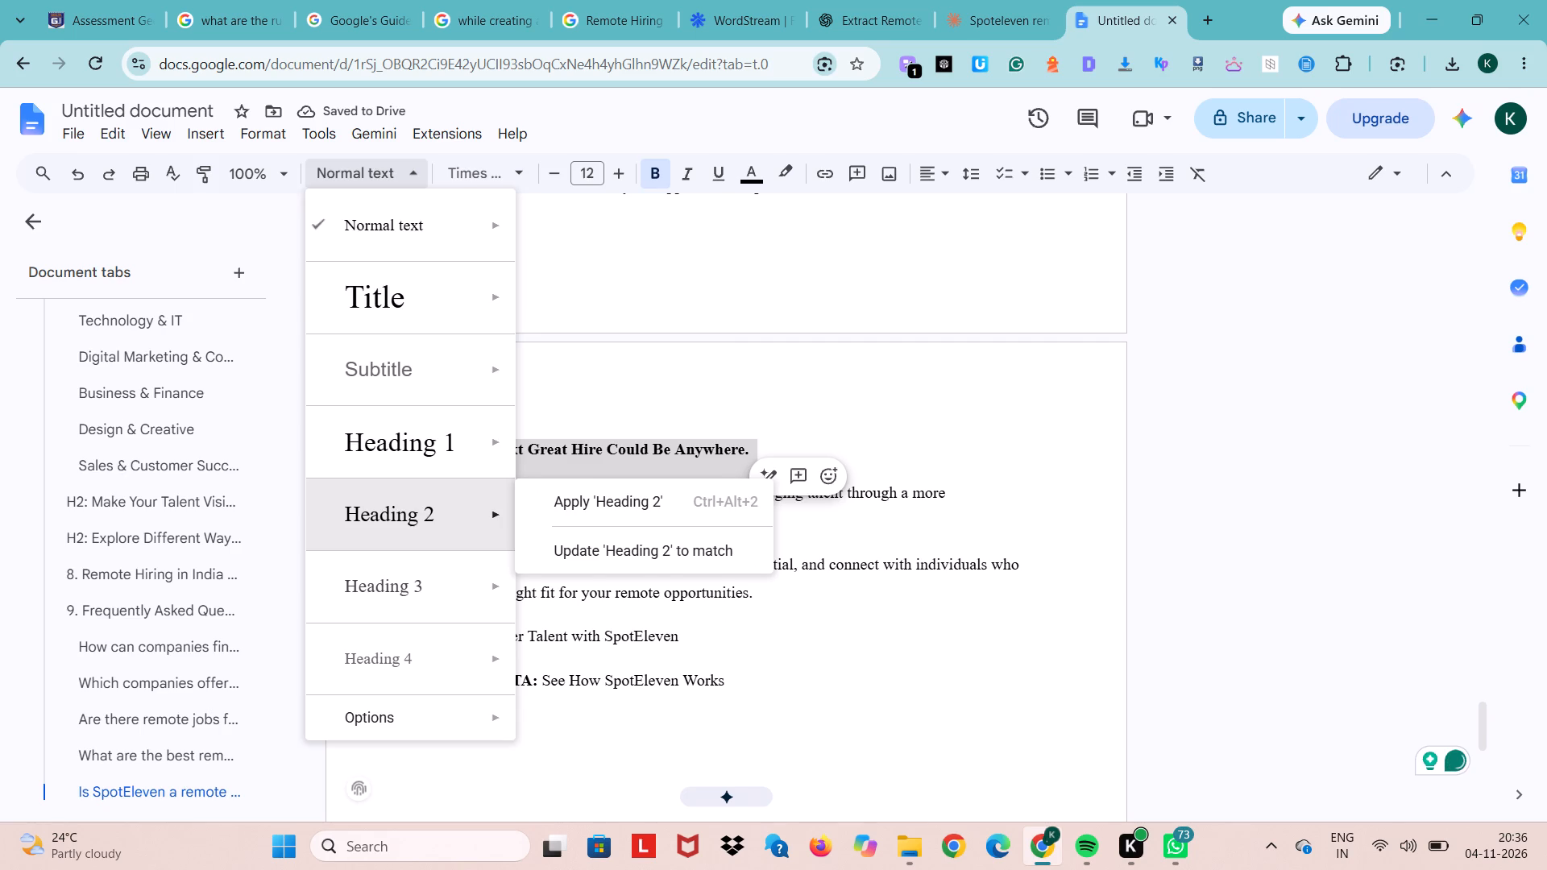
{"action": "left_click", "coordinate": [653, 168]}
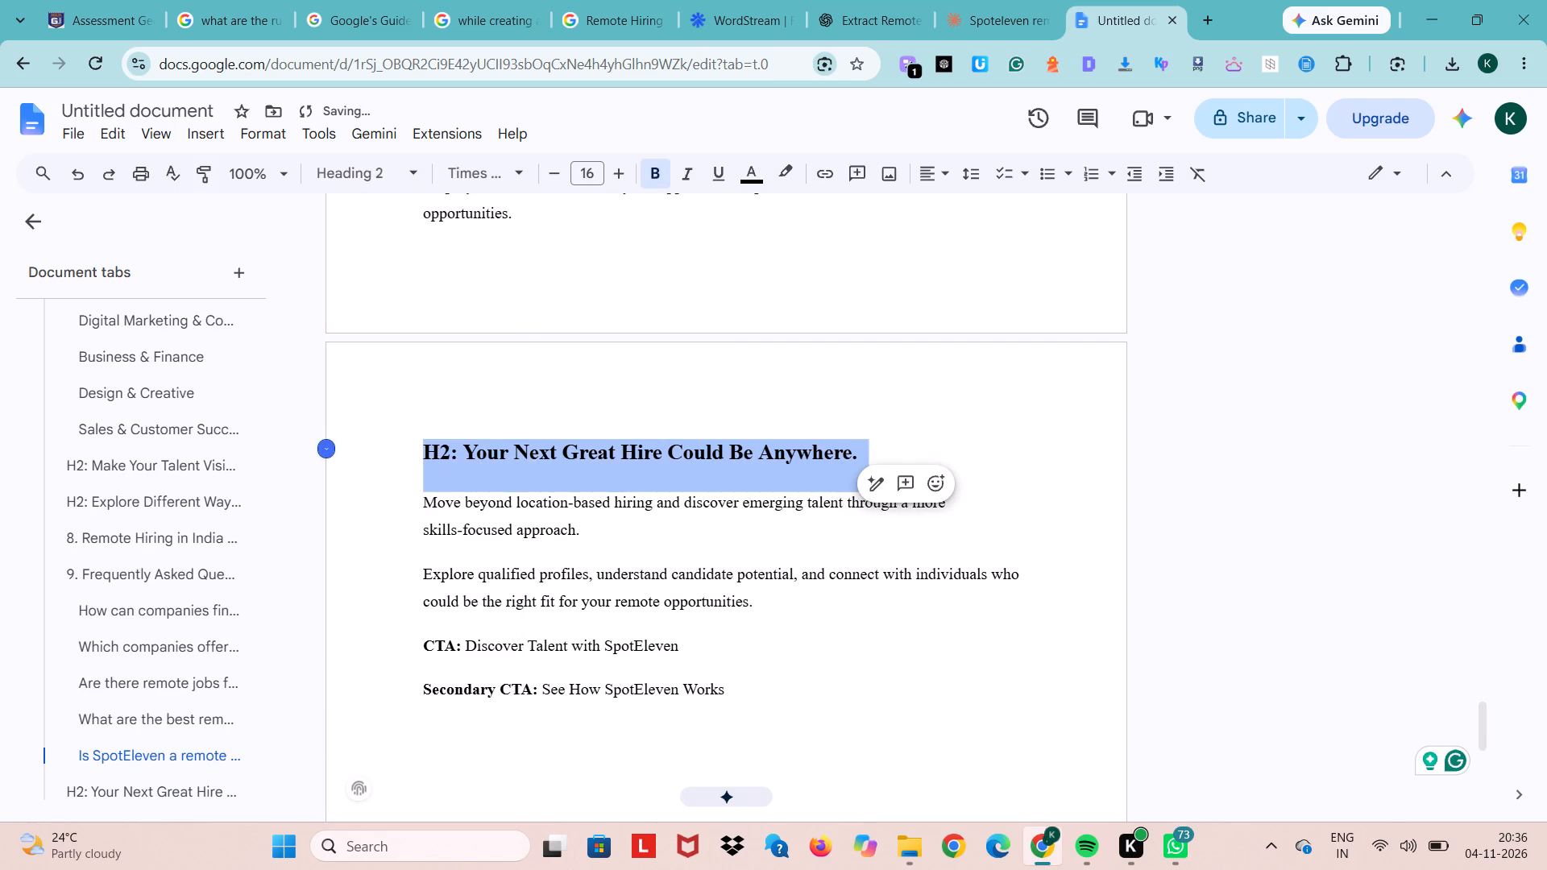
{"action": "left_click", "coordinate": [647, 458]}
Remove the blank line below the heading "9. Frequently Asked Questions".
{"action": "scroll", "coordinate": [647, 458], "scroll_direction": "up", "scroll_amount": 6}
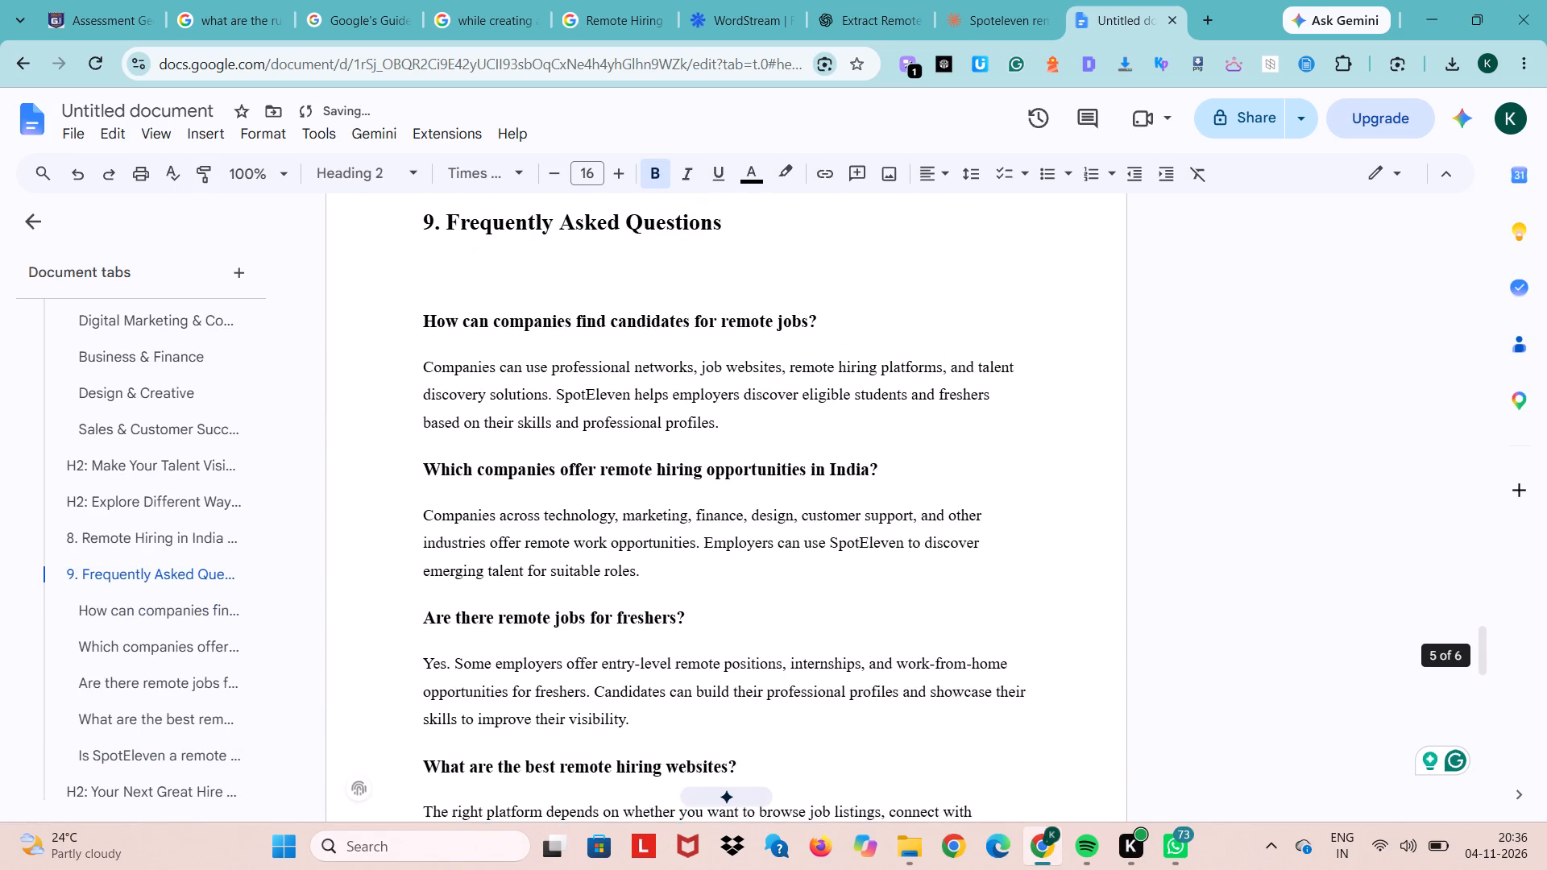
{"action": "scroll", "coordinate": [647, 458], "scroll_direction": "up", "scroll_amount": 5}
{"action": "left_click", "coordinate": [633, 631]}
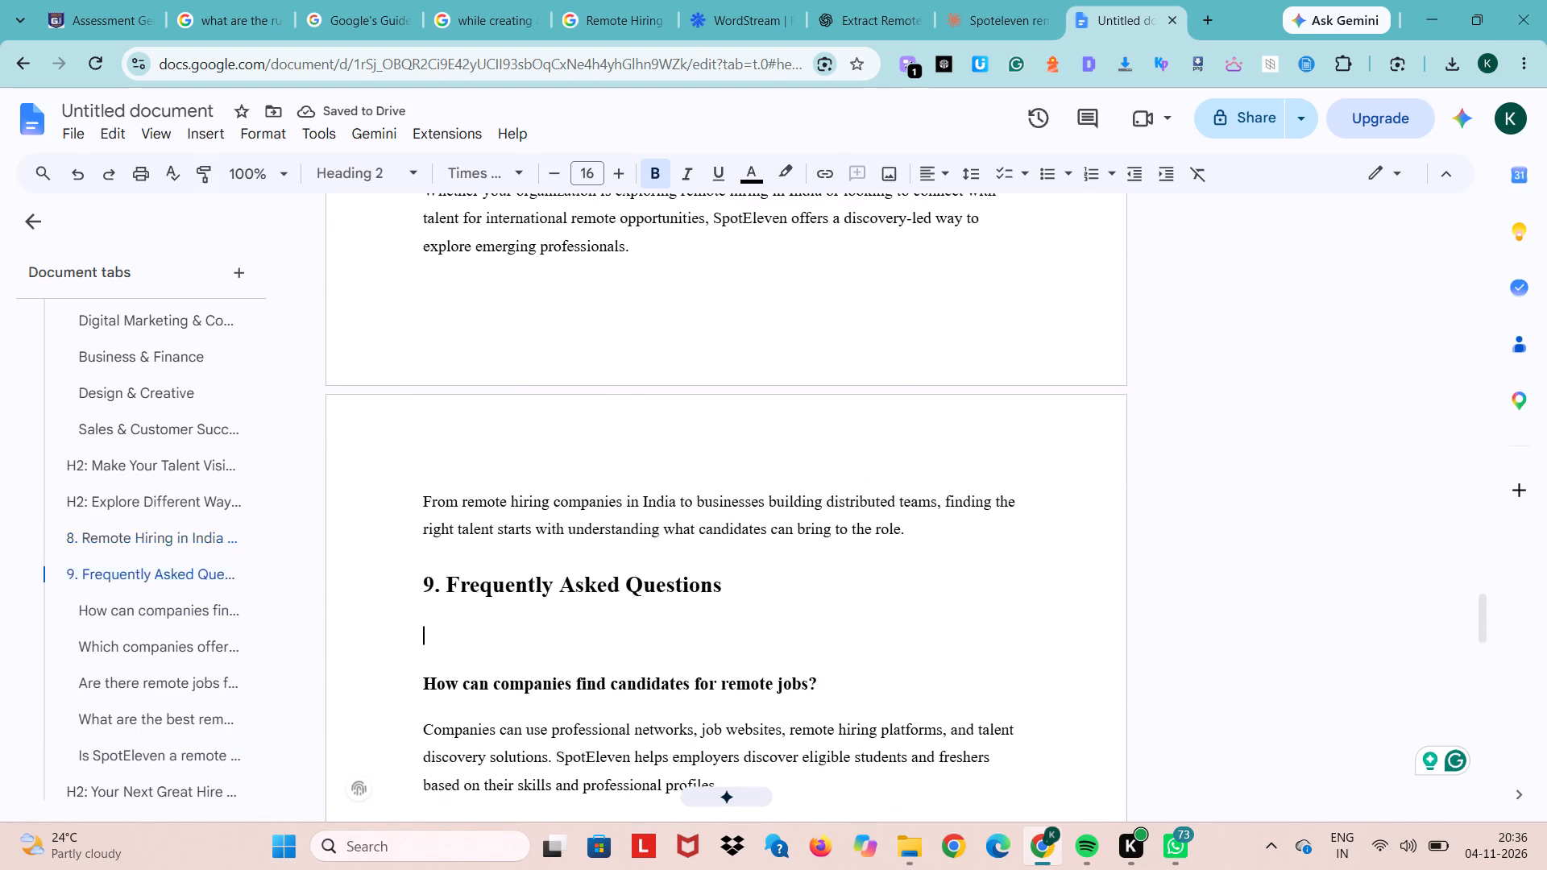
{"action": "key", "text": "BackSpace"}
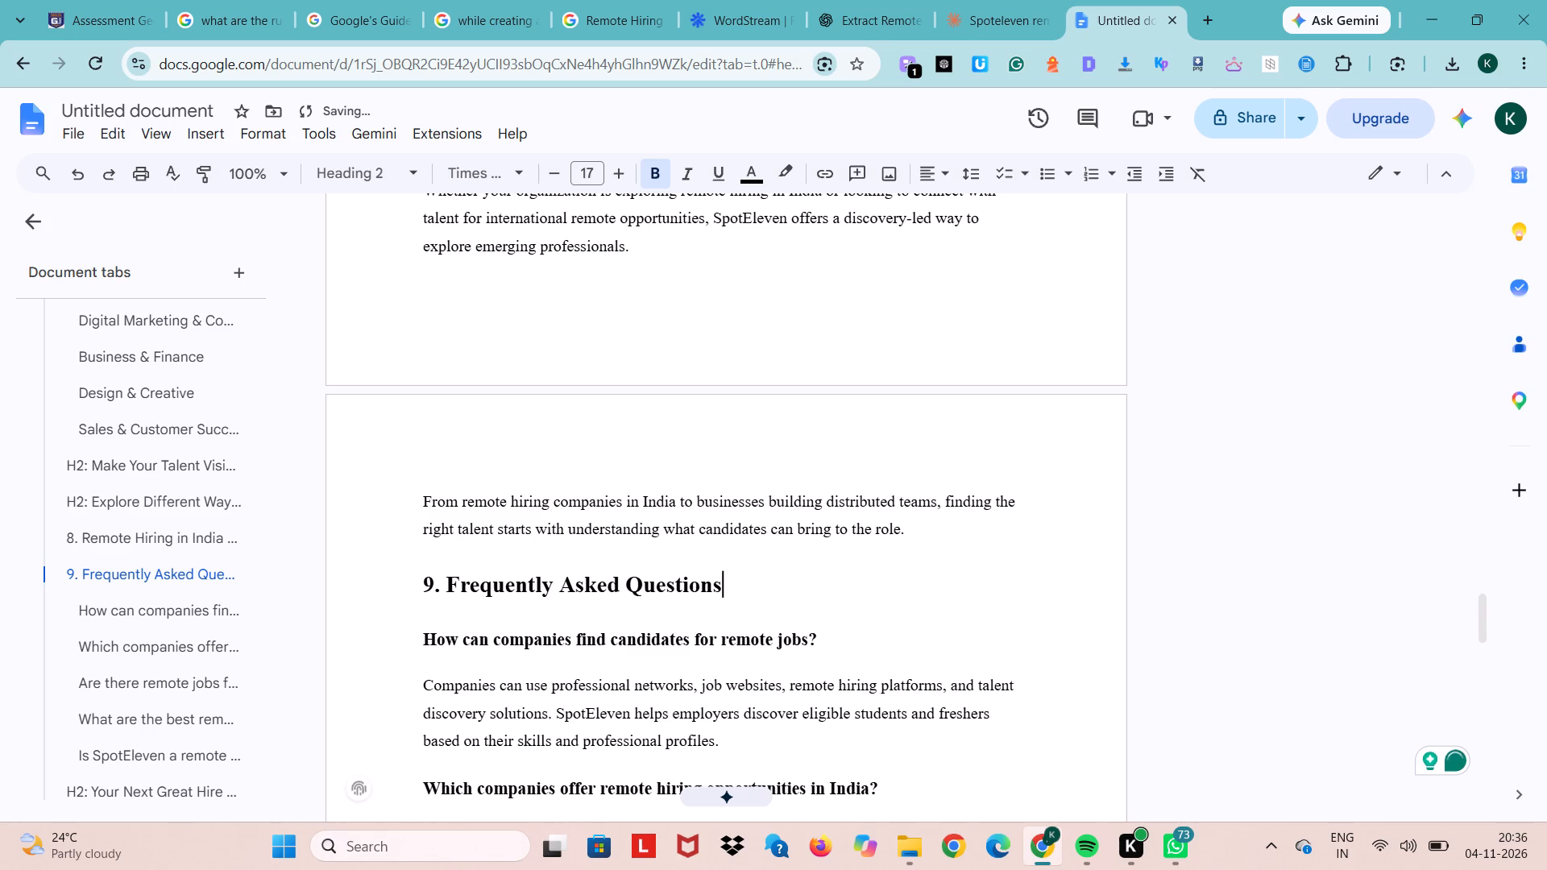
Remove the number "9." from the heading "Frequently Asked Questions".
{"action": "left_click_drag", "start_coordinate": [443, 590], "coordinate": [362, 590]}
{"action": "key", "text": "BackSpace"}
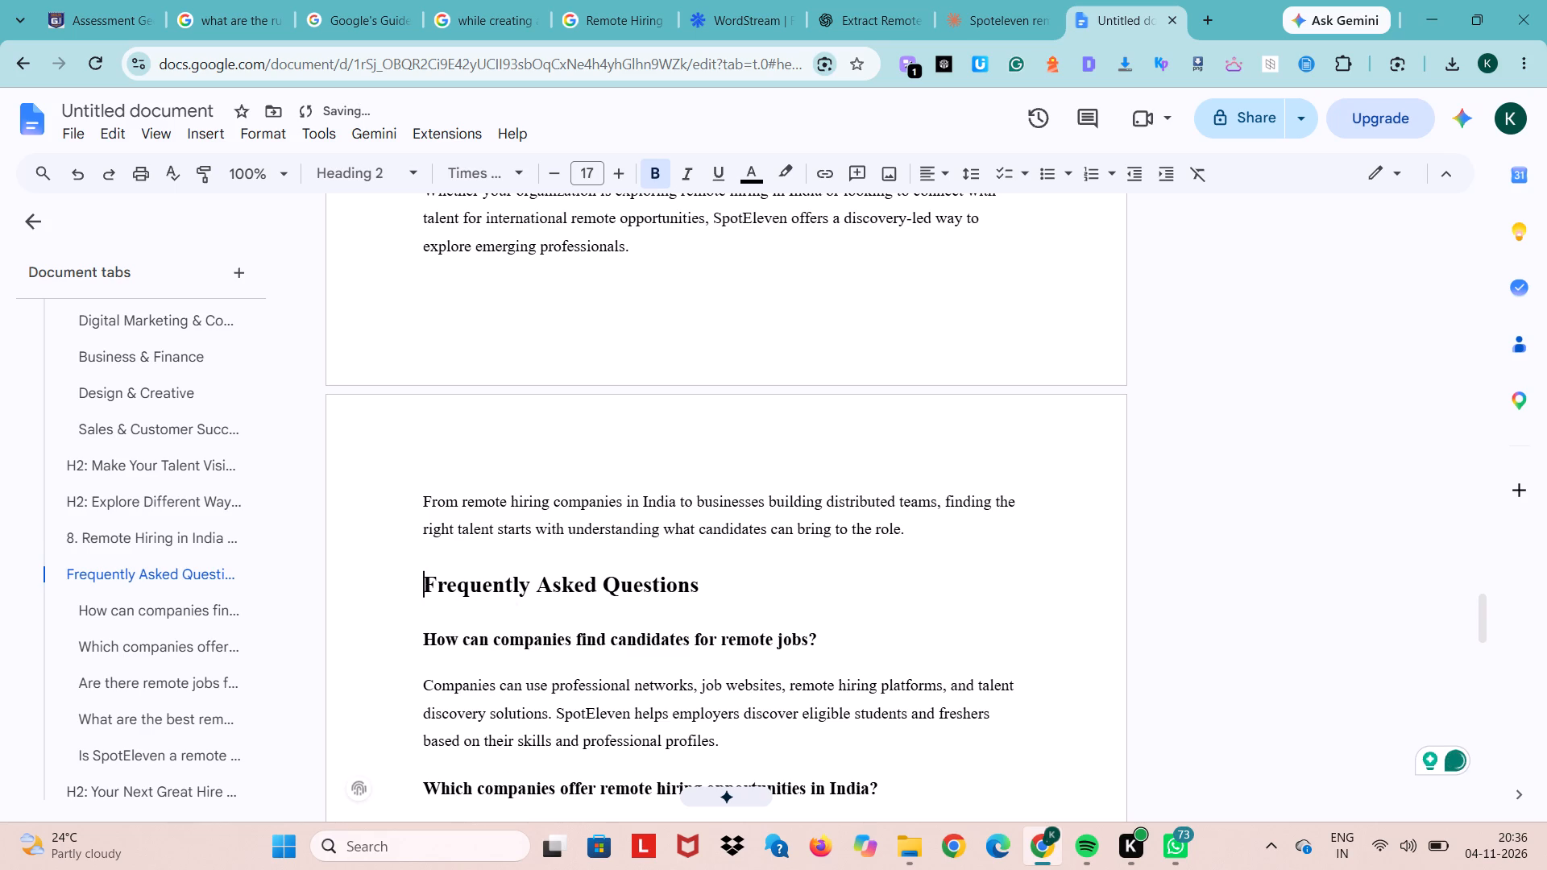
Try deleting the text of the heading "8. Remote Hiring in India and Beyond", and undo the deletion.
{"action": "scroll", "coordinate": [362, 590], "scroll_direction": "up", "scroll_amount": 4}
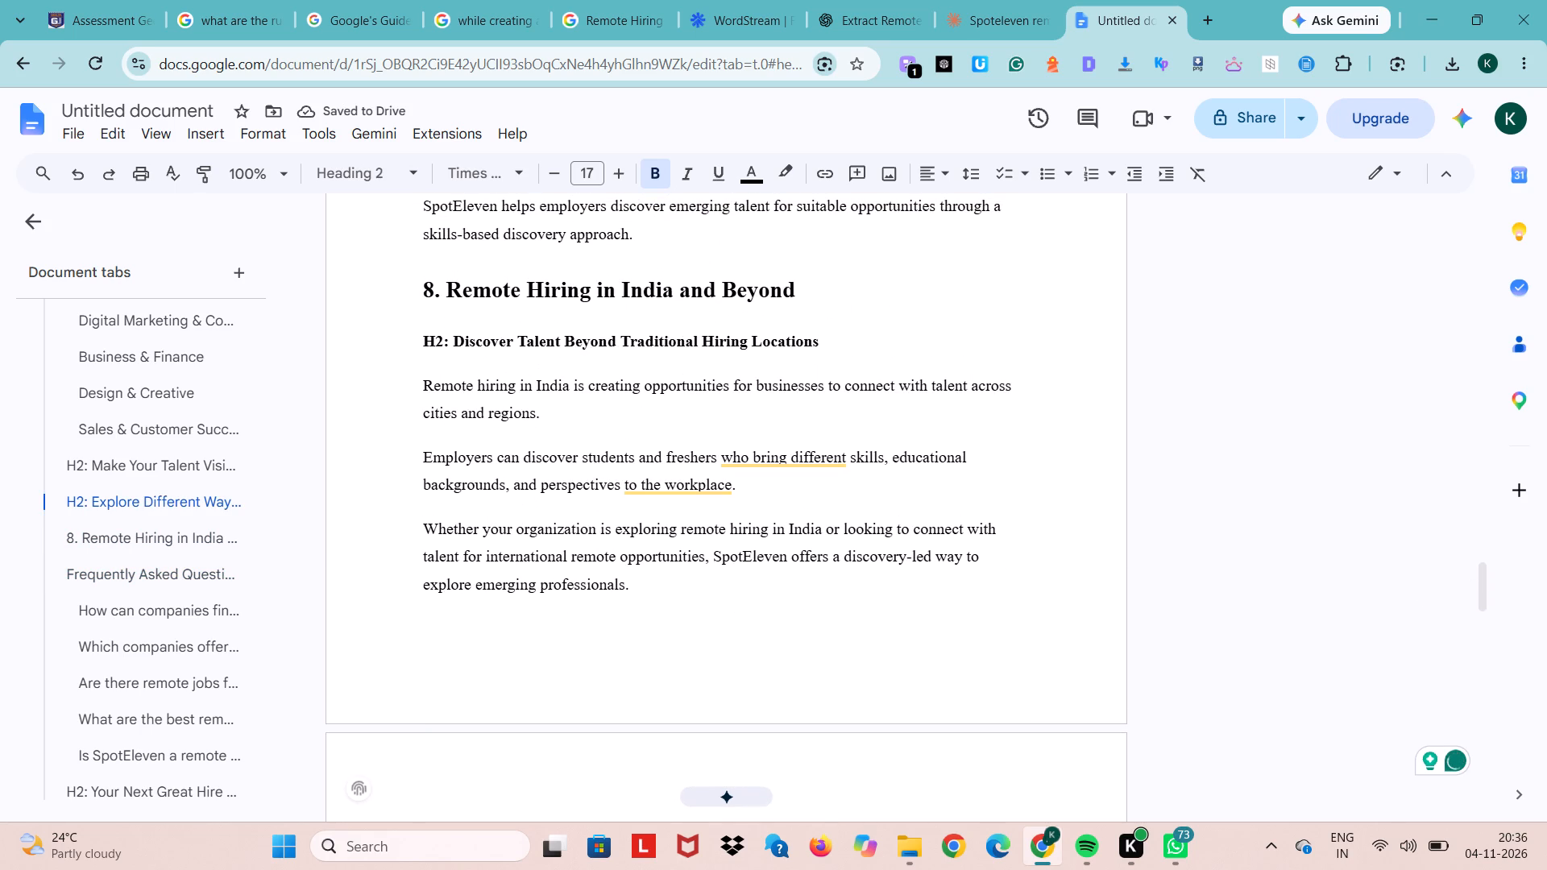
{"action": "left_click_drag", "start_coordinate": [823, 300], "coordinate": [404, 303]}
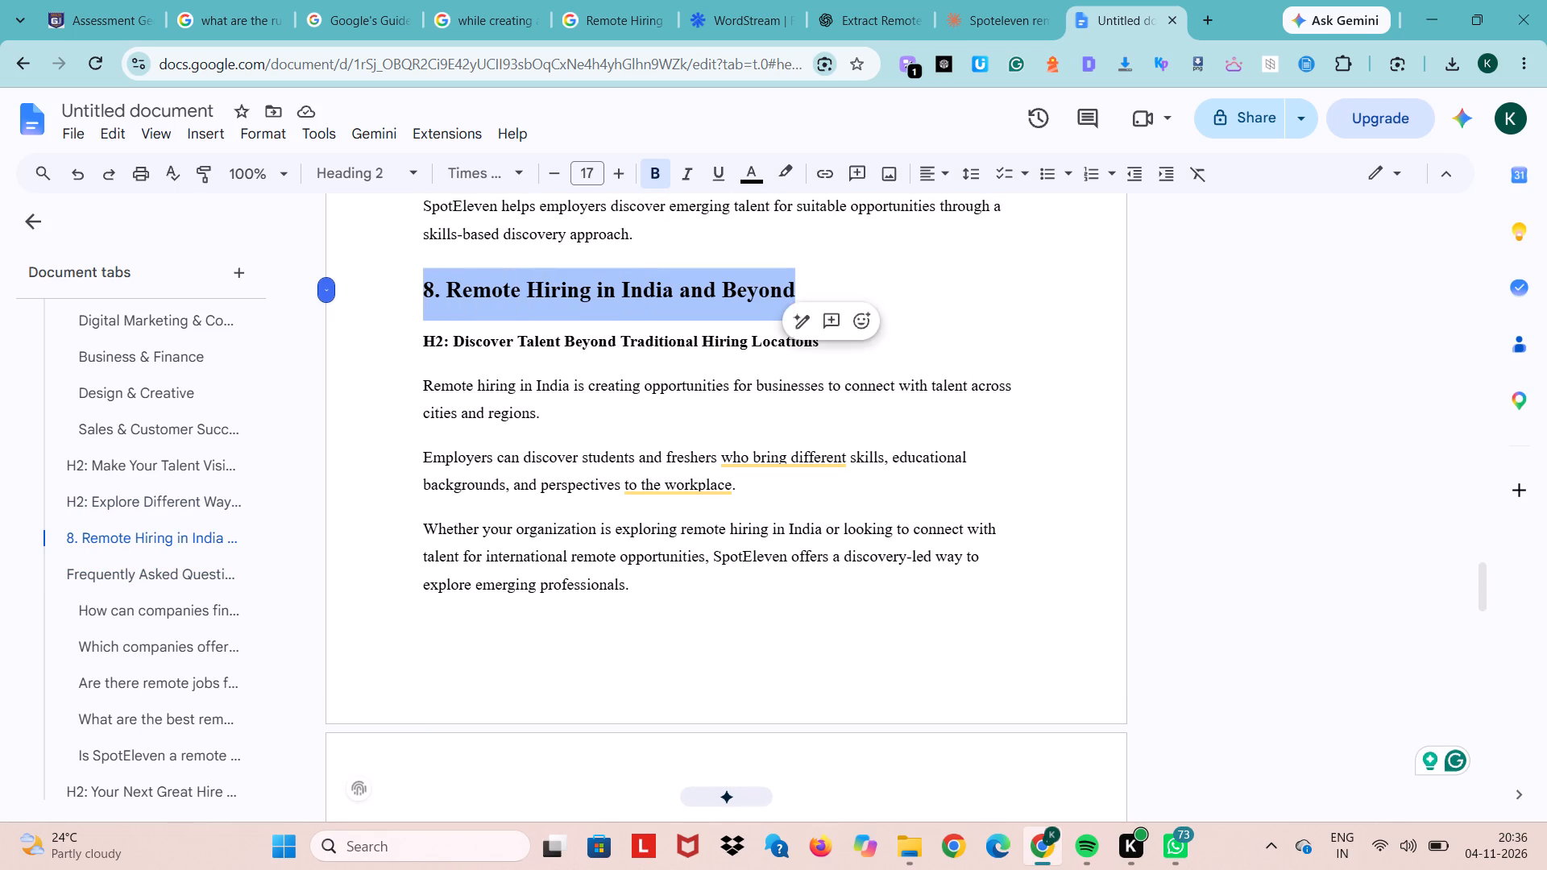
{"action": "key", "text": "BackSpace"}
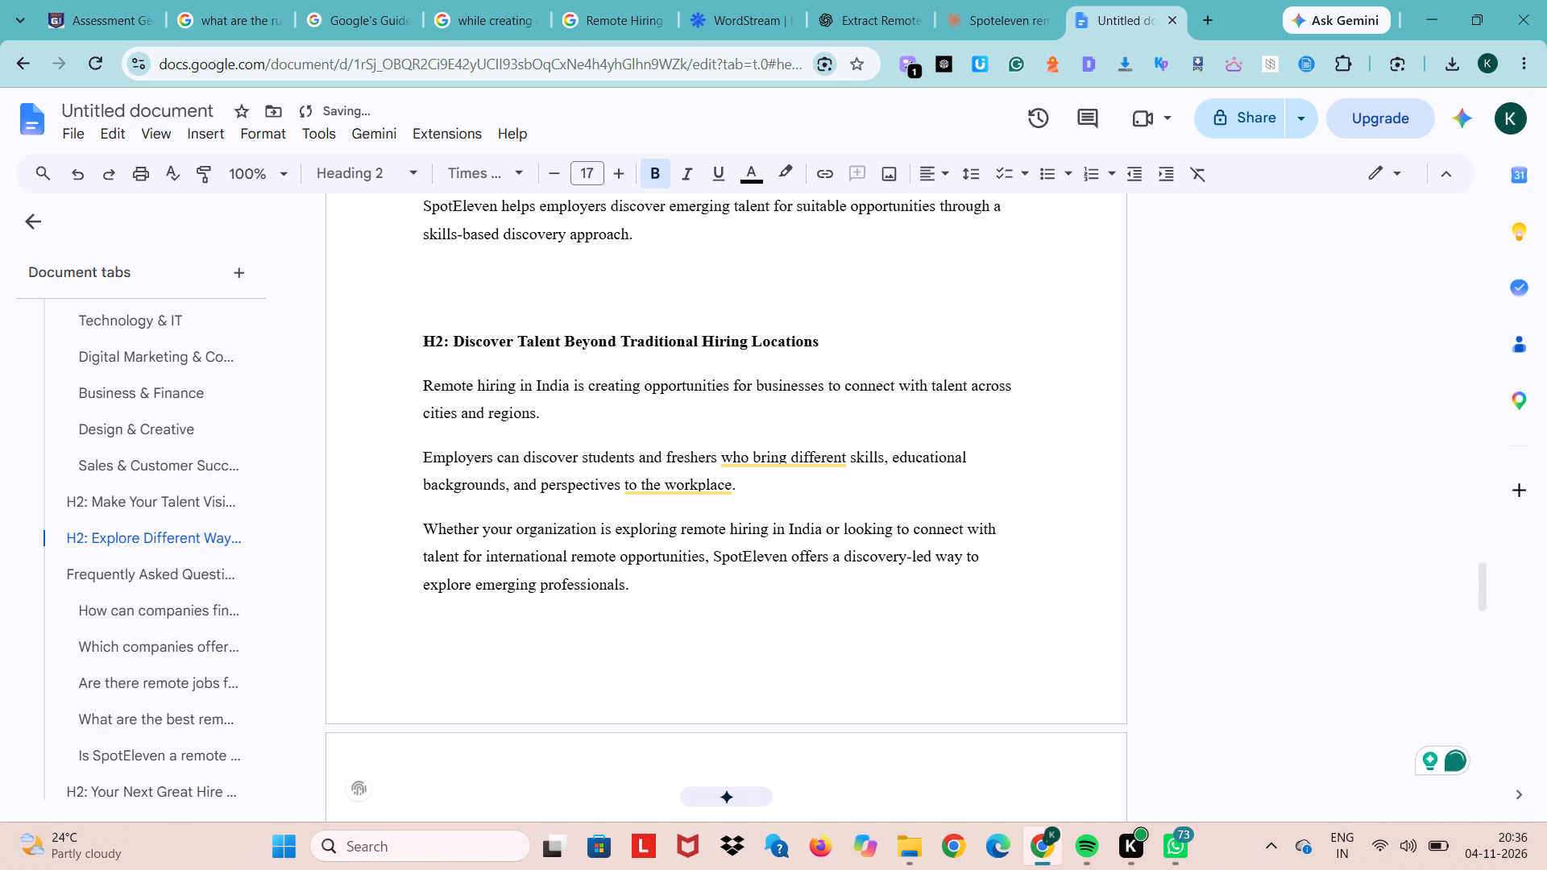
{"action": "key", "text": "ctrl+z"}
Delete "8. Remote Hiring in India and Beyond" and pull "H2: Discover Talent Beyond Traditional Hiring Locations" up into its heading line.
{"action": "left_click", "coordinate": [713, 284]}
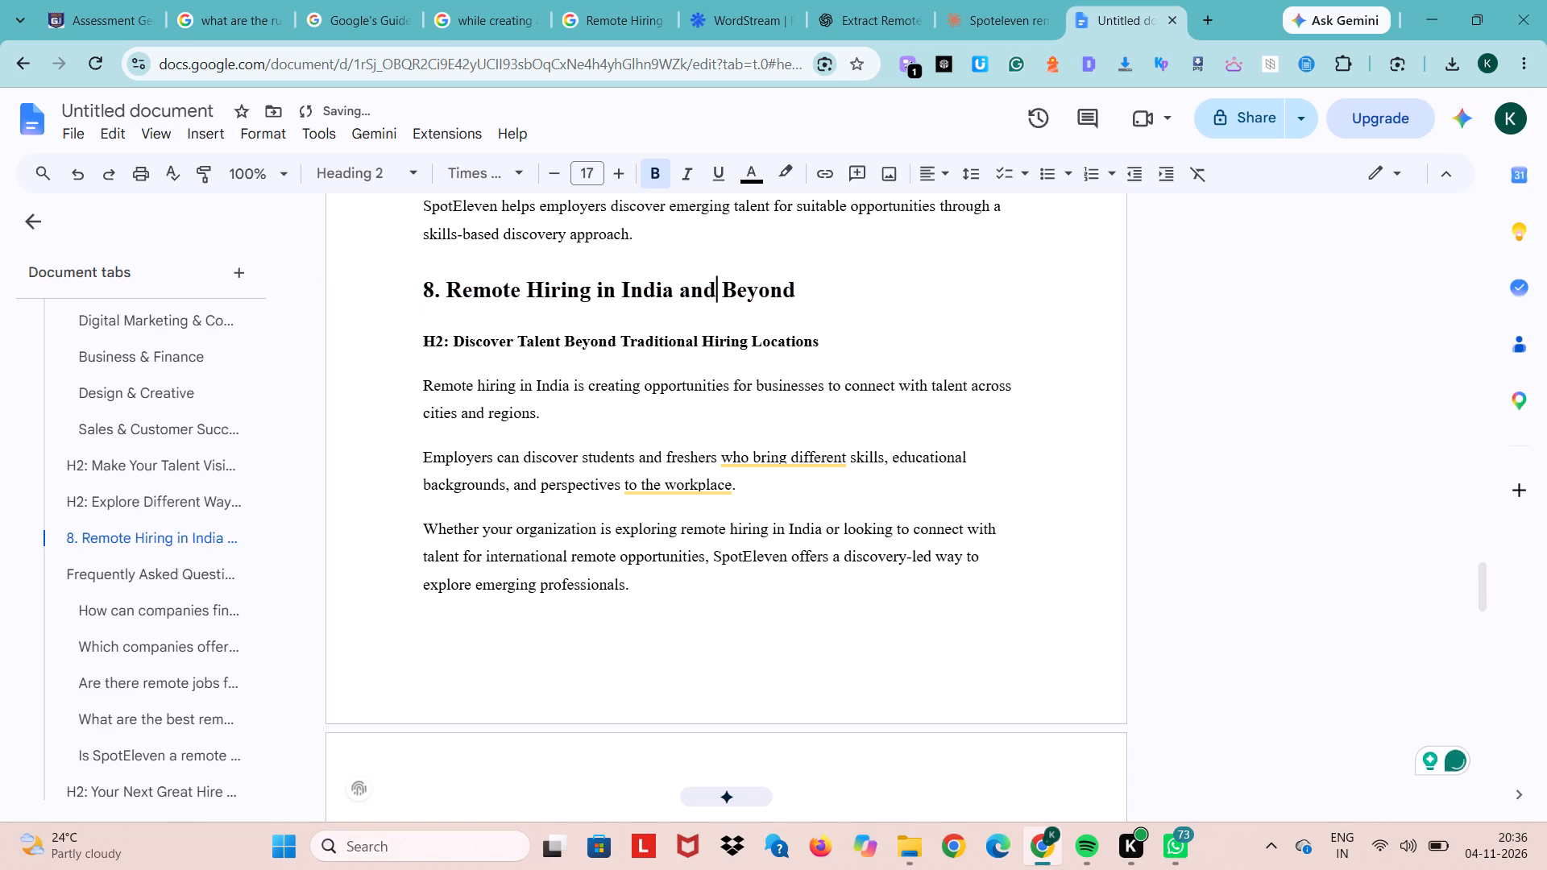
{"action": "left_click_drag", "start_coordinate": [796, 288], "coordinate": [444, 267]}
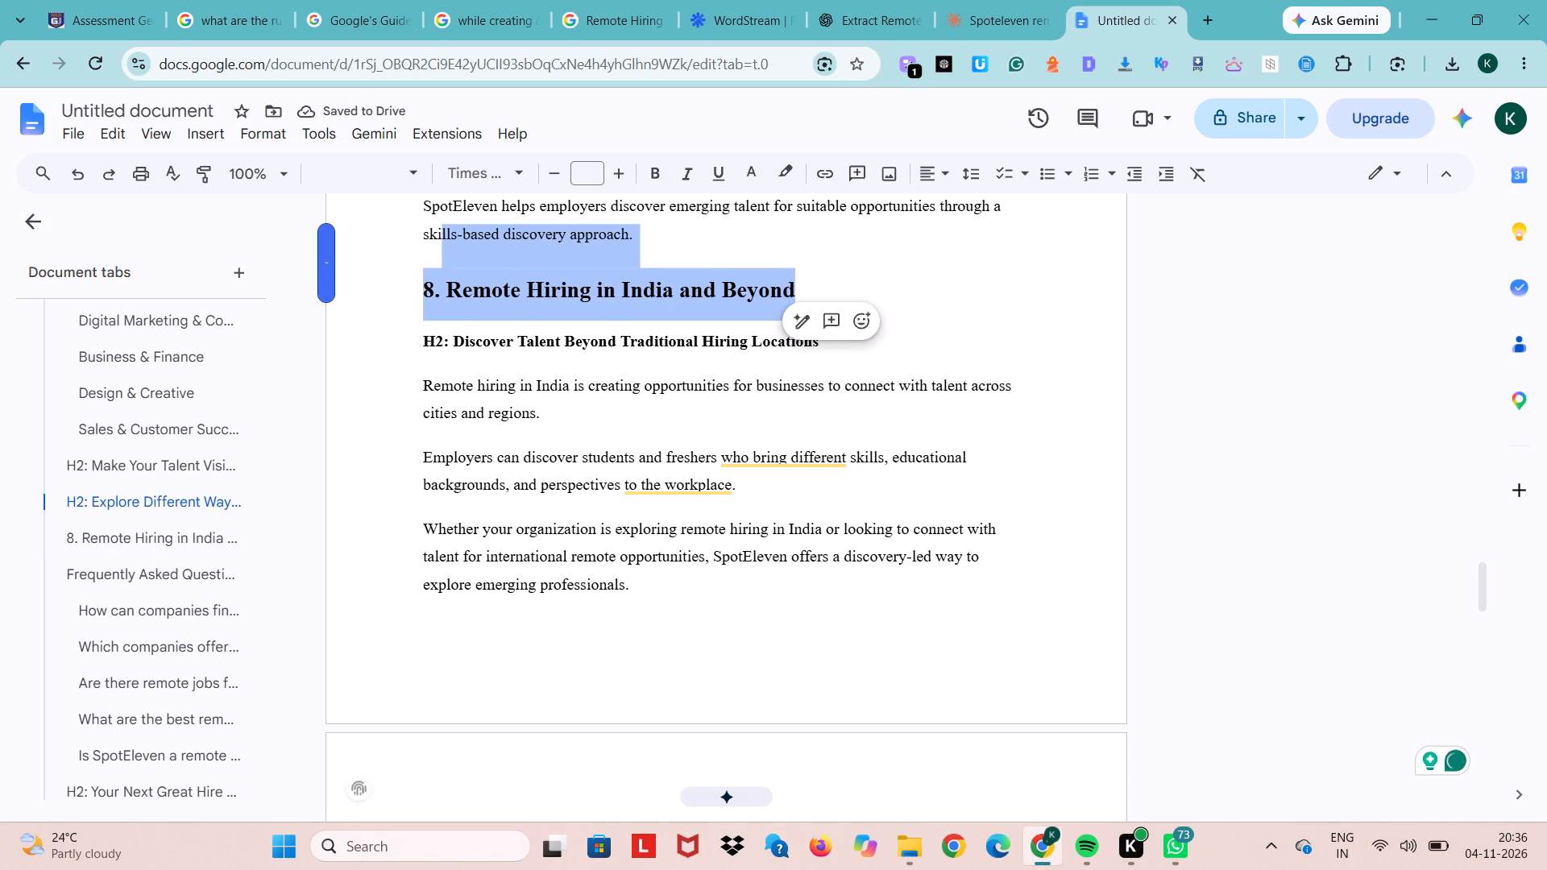
{"action": "left_click", "coordinate": [455, 284]}
{"action": "left_click_drag", "start_coordinate": [446, 286], "coordinate": [829, 304]}
{"action": "key", "text": "BackSpace"}
{"action": "key", "text": "BackSpace"}
{"action": "key", "text": "BackSpace"}
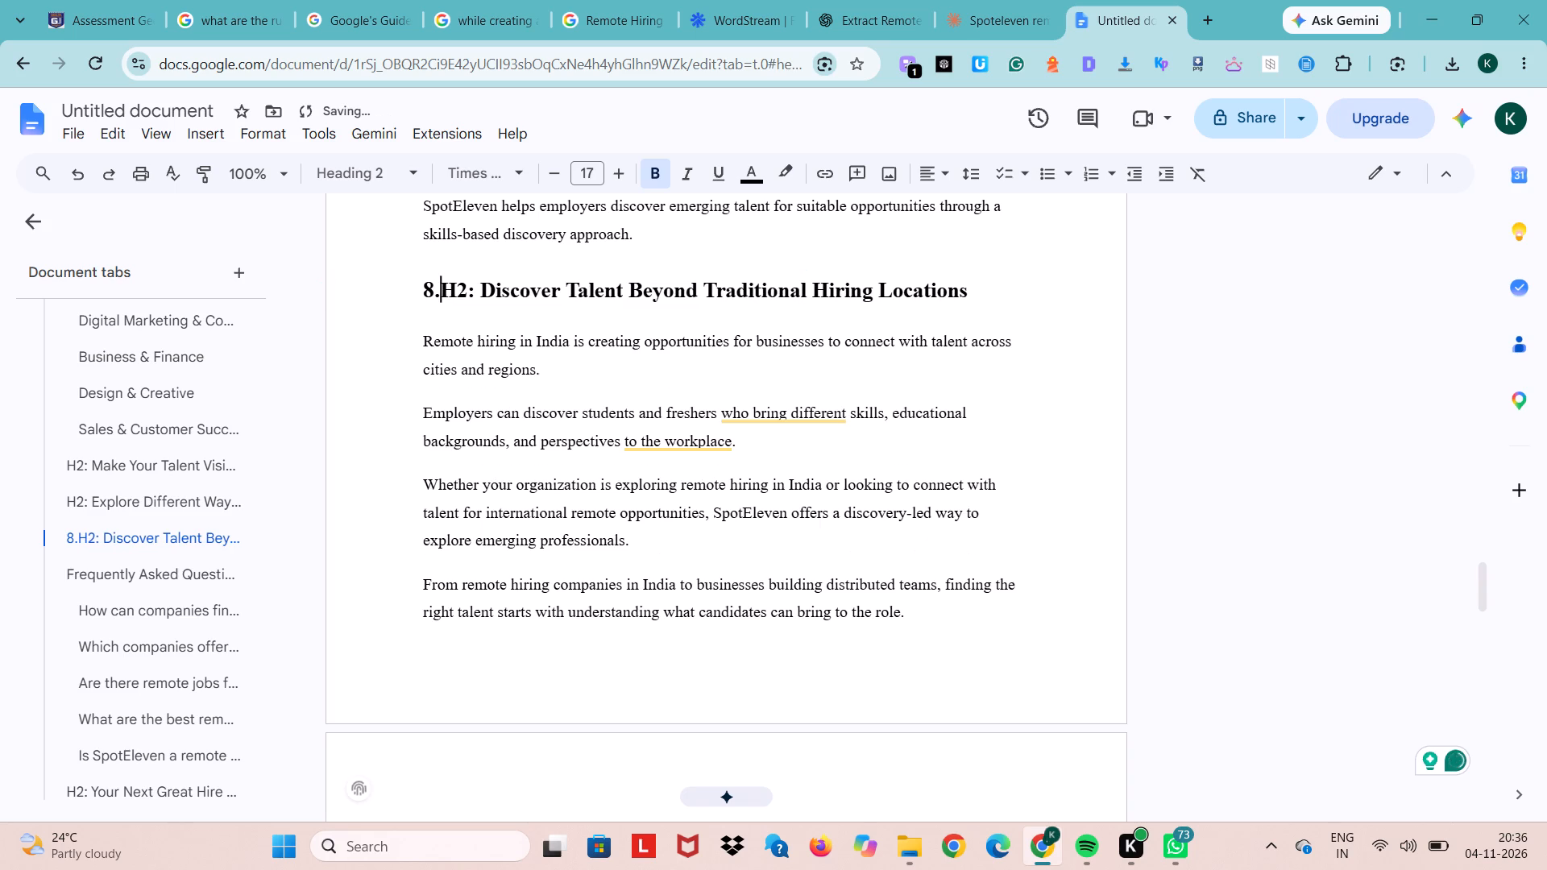
{"action": "key", "text": "BackSpace"}
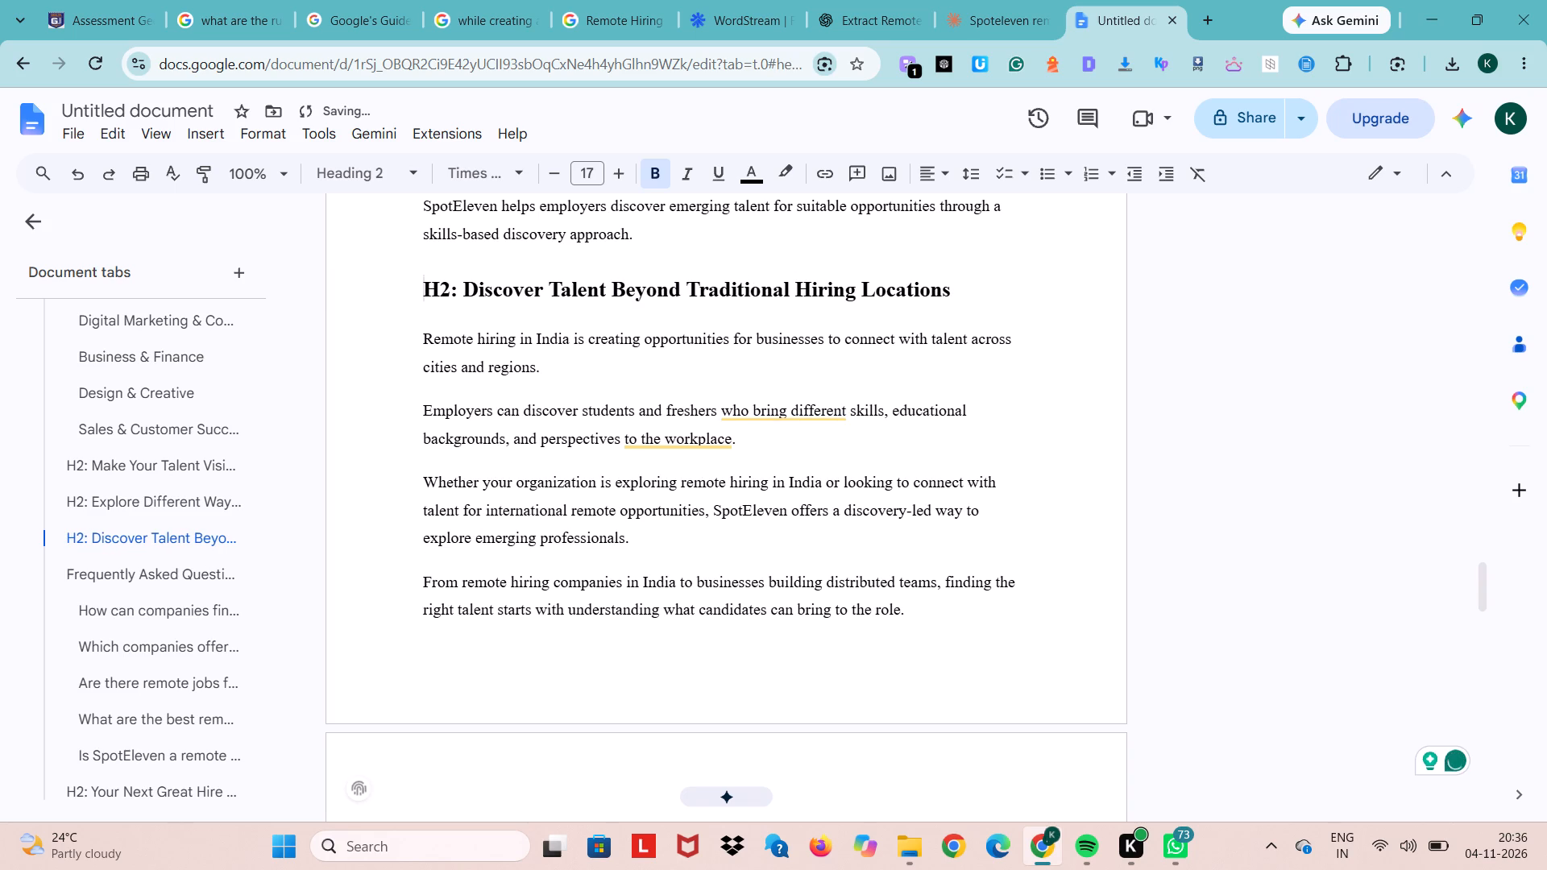
Delete the first two paragraphs under "H2: Discover Talent Beyond Traditional Hiring Locations", about remote hiring in India and employers discovering students.
{"action": "scroll", "coordinate": [680, 446], "scroll_direction": "down", "scroll_amount": 1}
{"action": "left_click", "coordinate": [581, 441]}
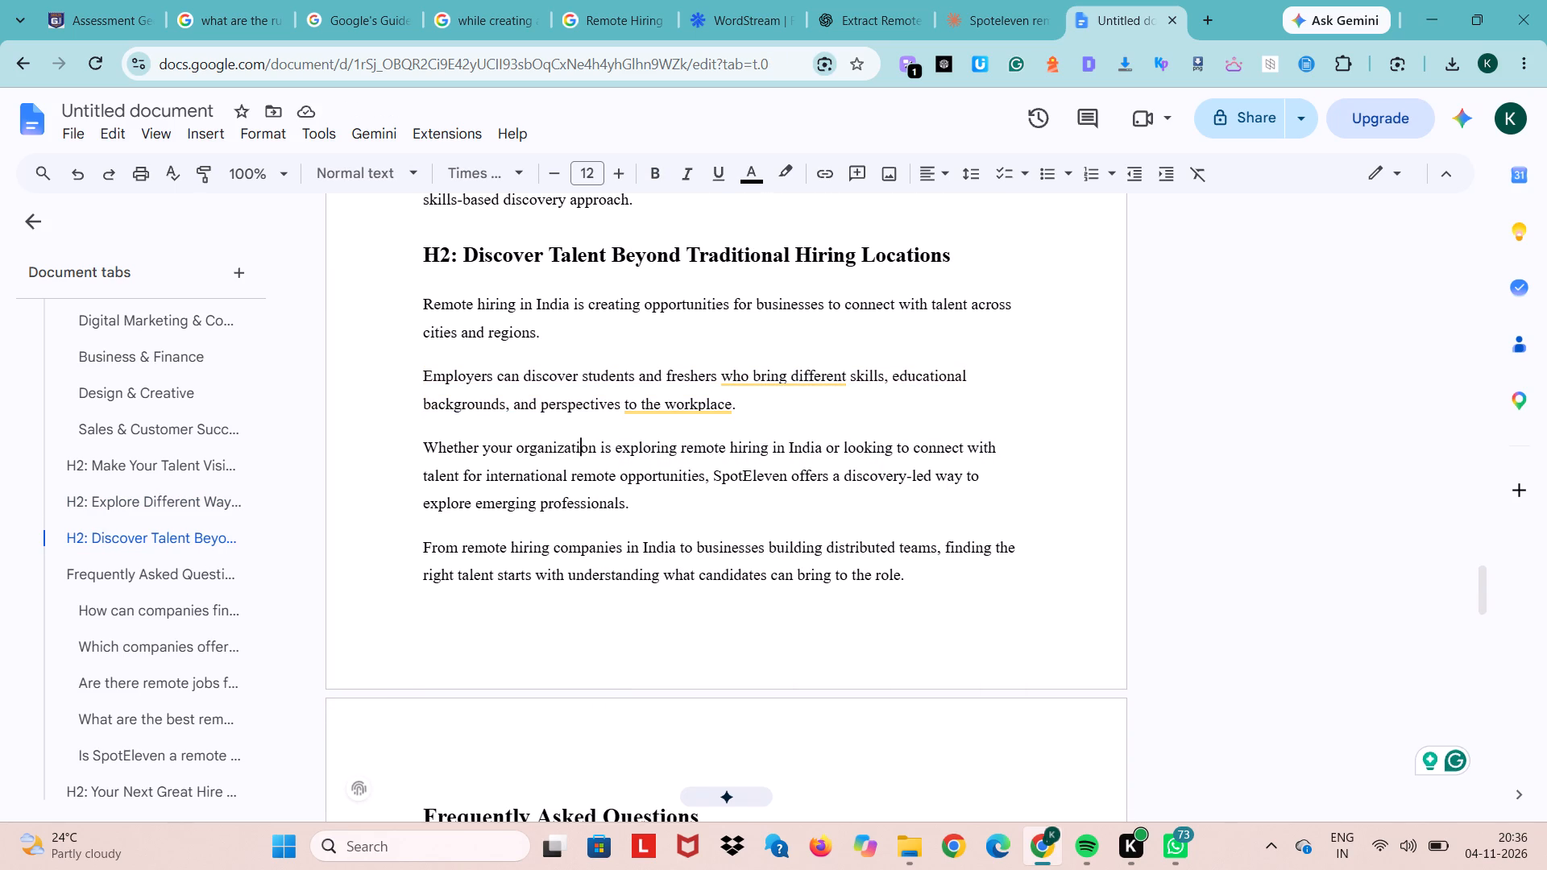
{"action": "triple_click", "coordinate": [579, 386]}
{"action": "key", "text": "BackSpace"}
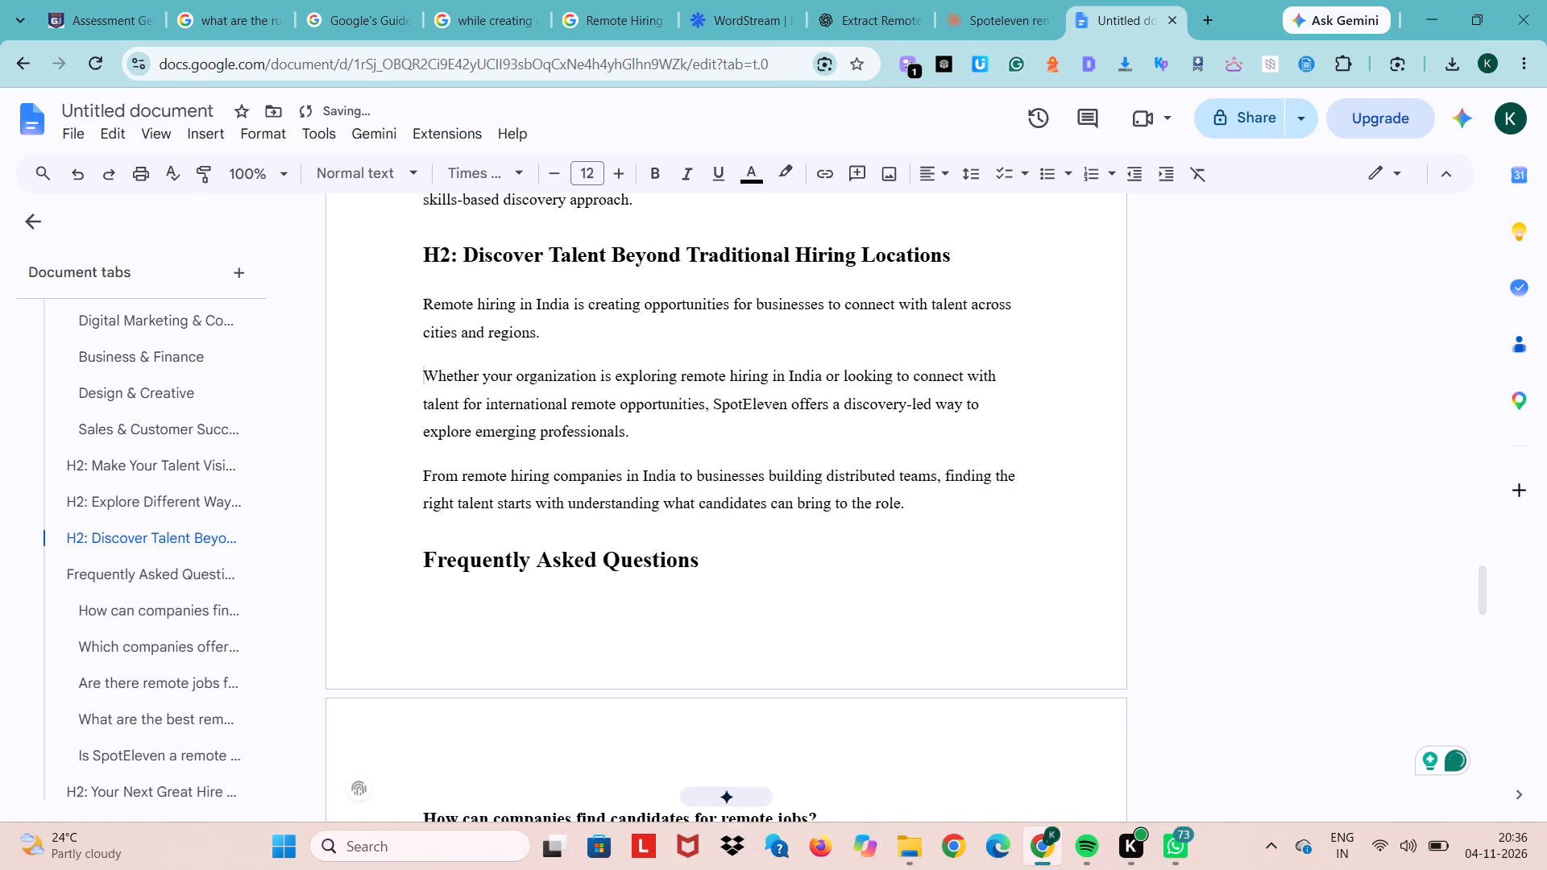
{"action": "triple_click", "coordinate": [428, 313]}
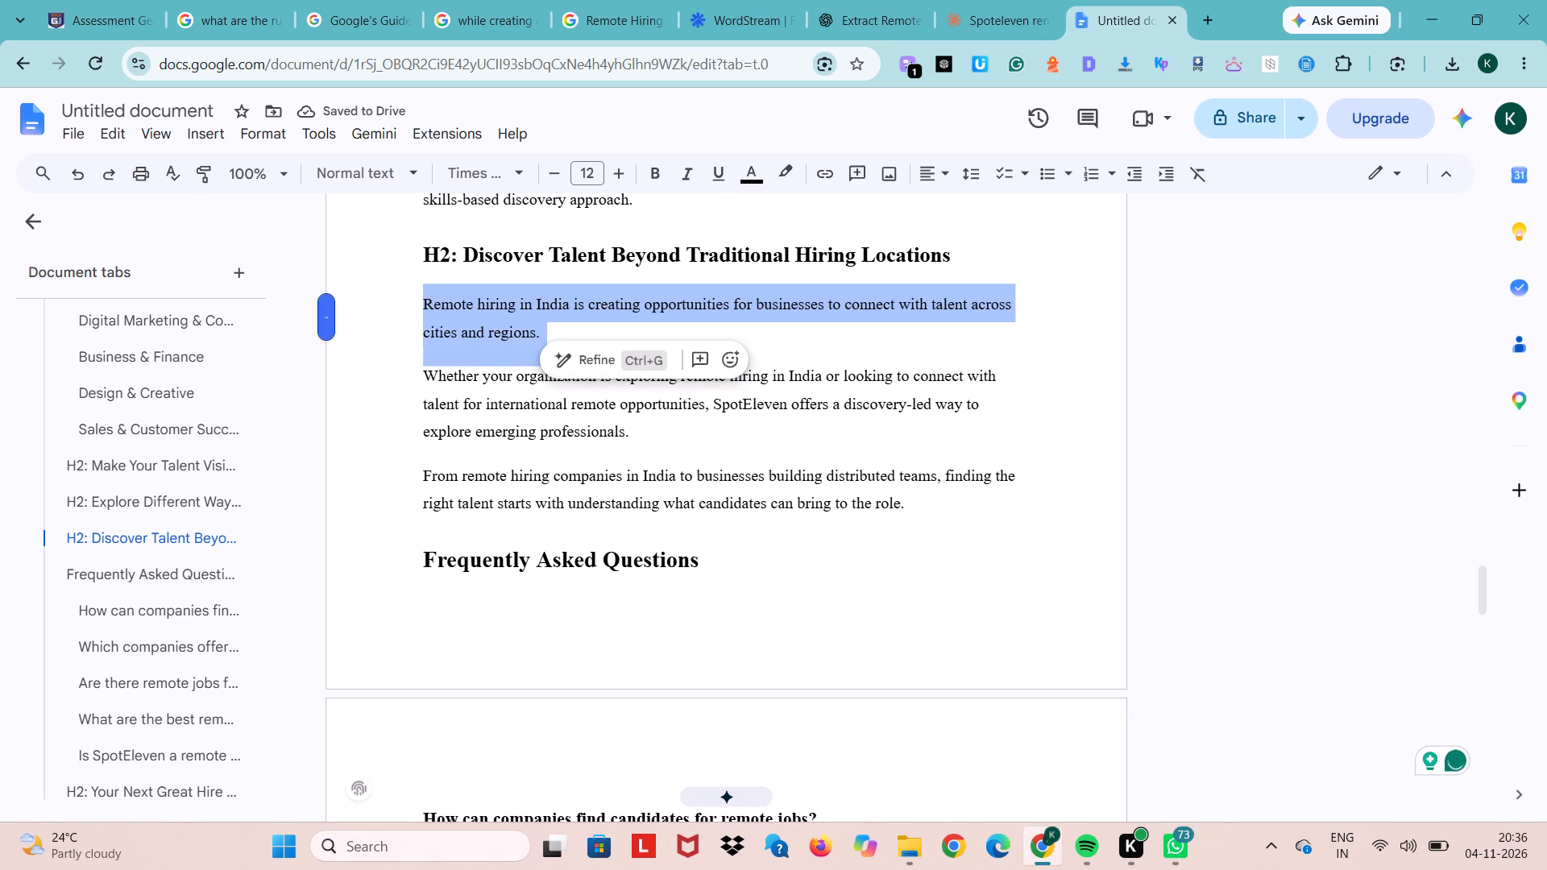
{"action": "key", "text": "BackSpace"}
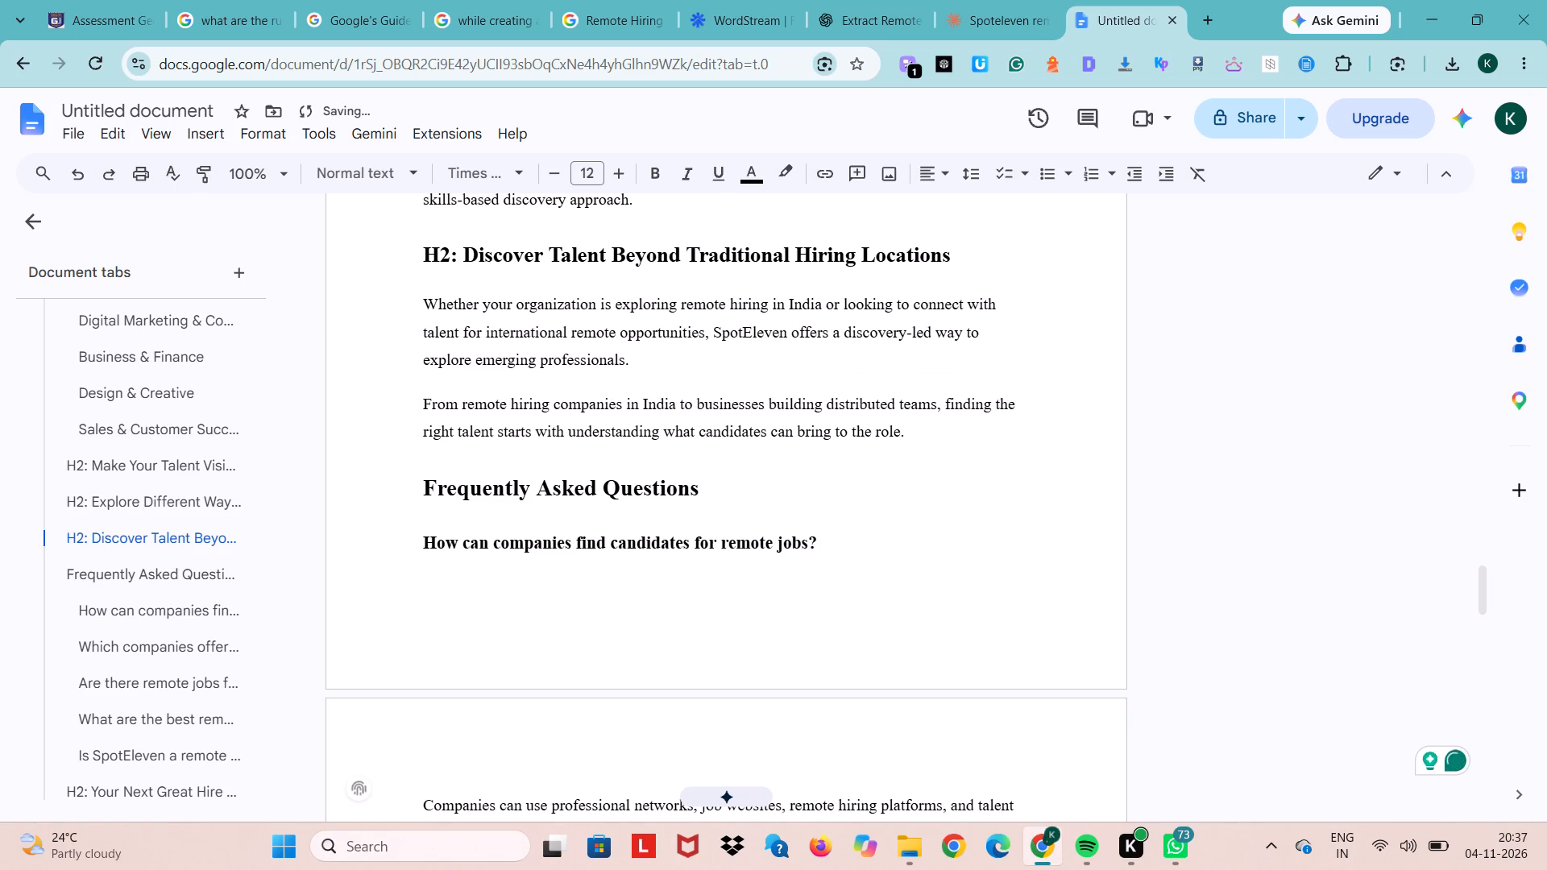
Delete the closing paragraph starting "SpotEleven helps employers discover emerging talent" under "H2: Explore Different Ways to Work Remotely".
{"action": "scroll", "coordinate": [570, 398], "scroll_direction": "up", "scroll_amount": 5}
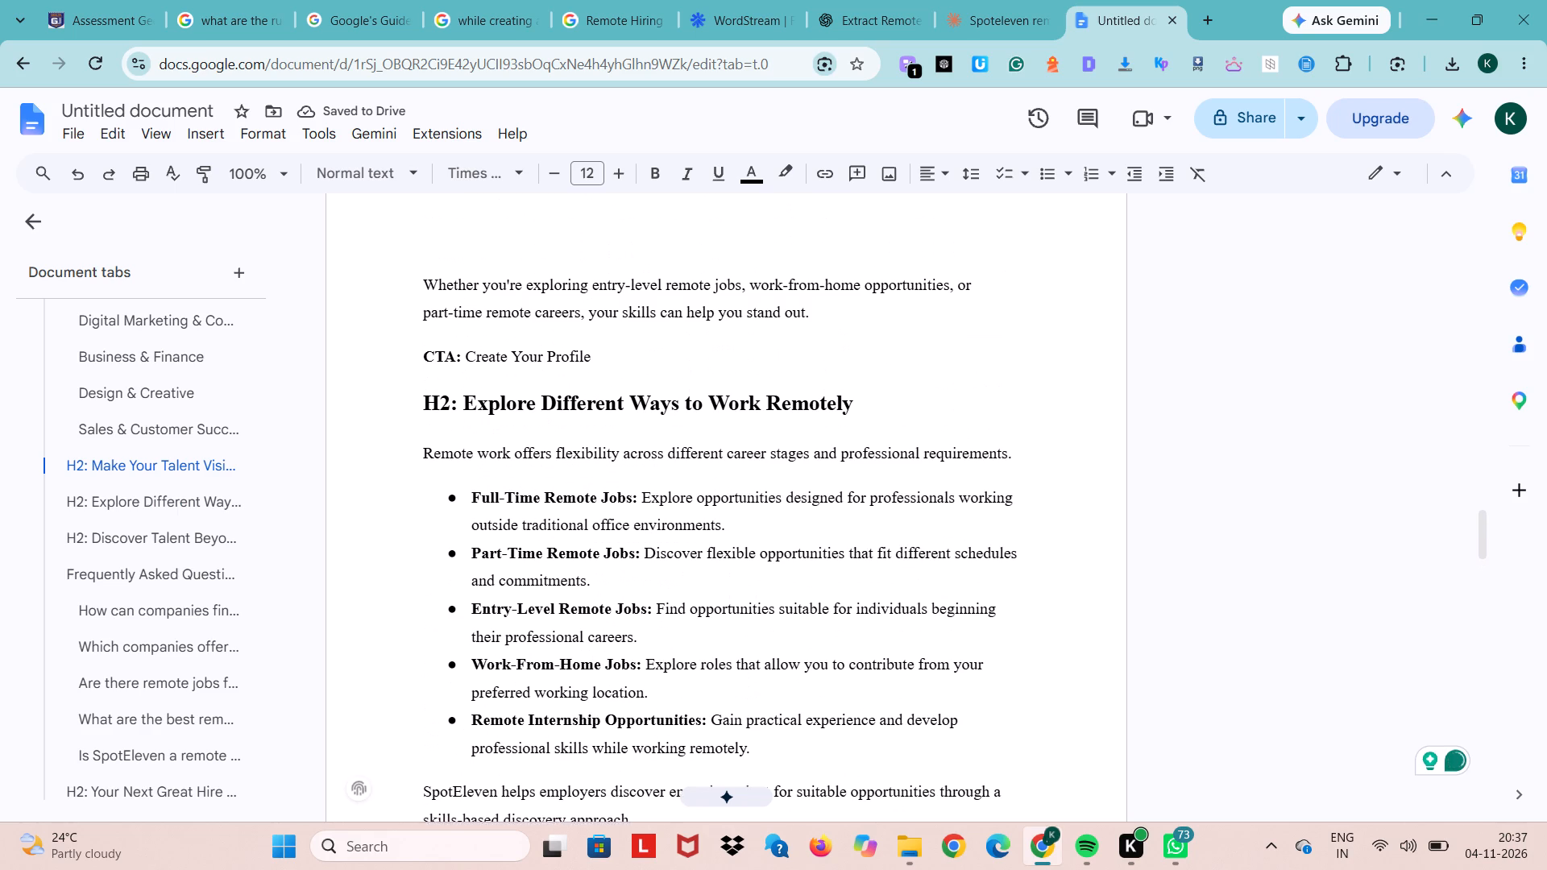
{"action": "left_click", "coordinate": [612, 757]}
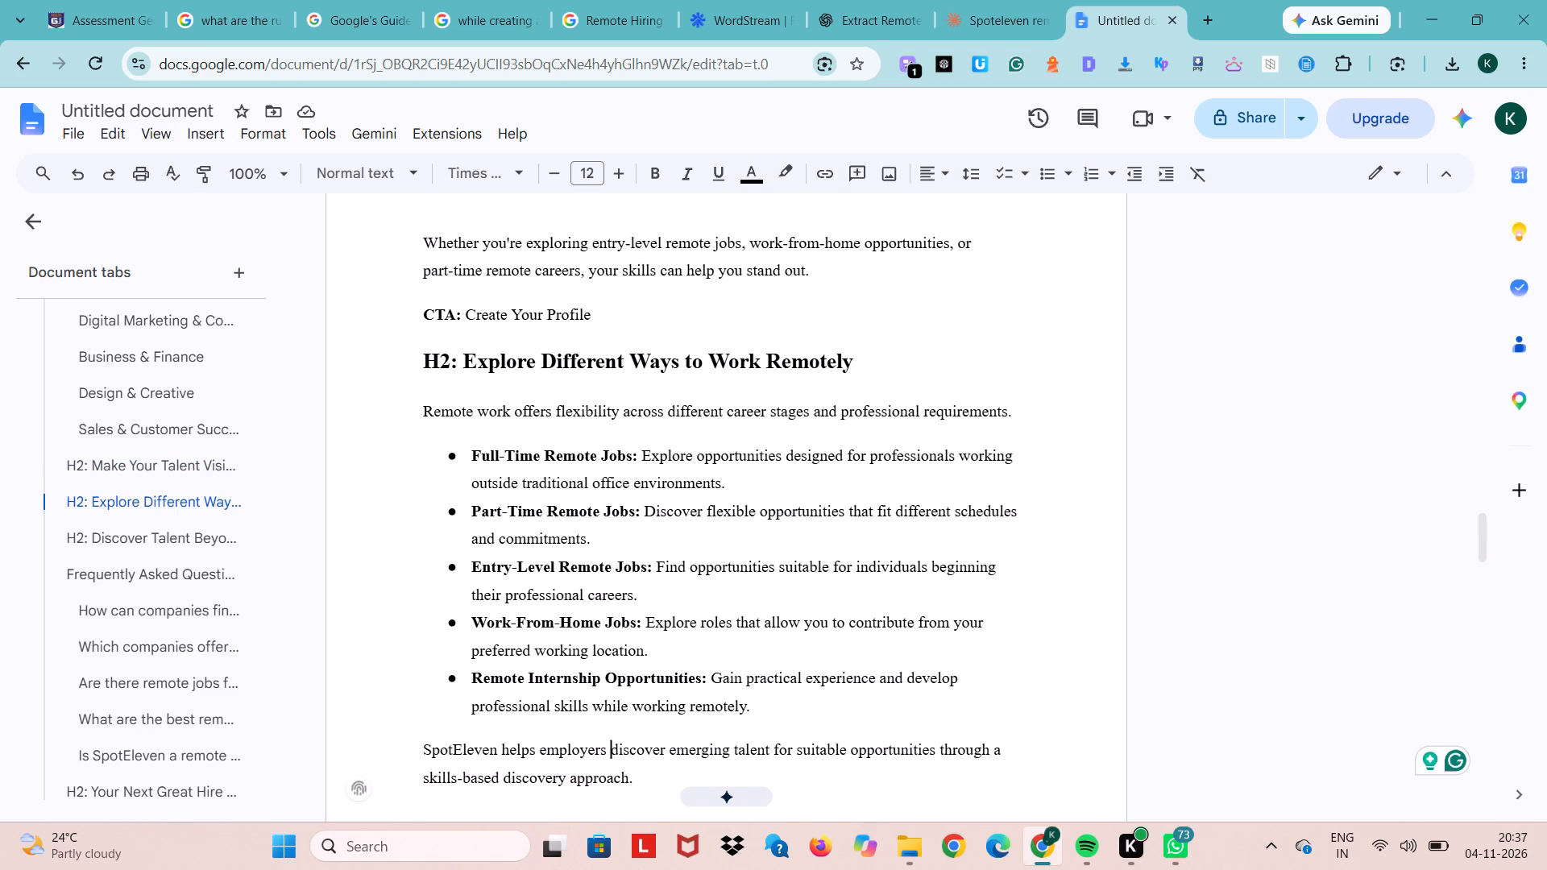
{"action": "triple_click", "coordinate": [565, 769]}
{"action": "key", "text": "BackSpace"}
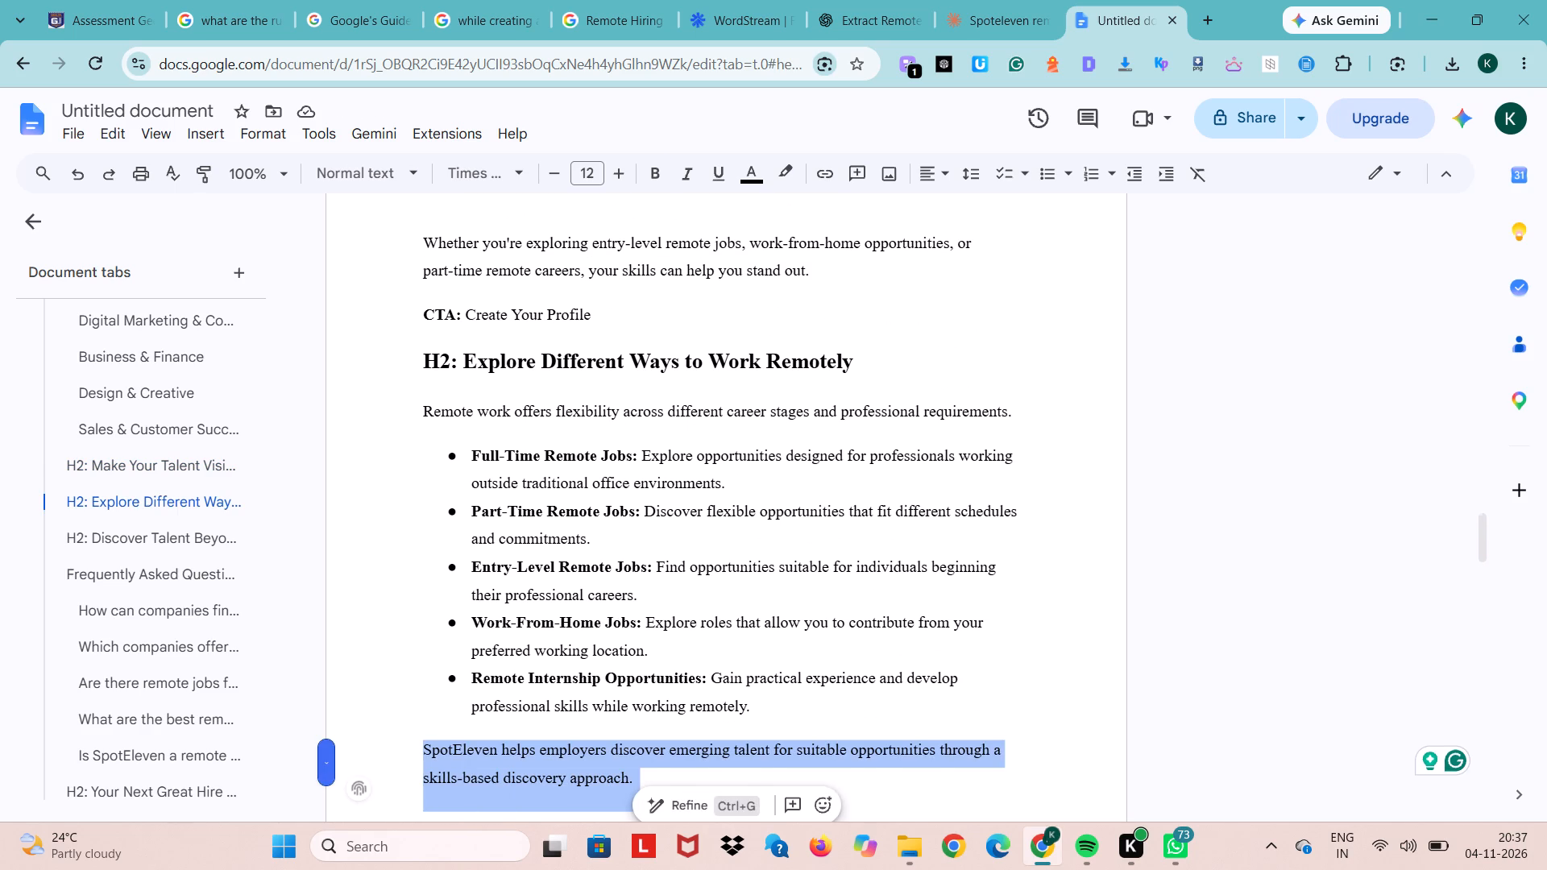
Review the trimmed page from "H2: Explore Different Ways to Work Remotely" back up to the hero section.
{"action": "scroll", "coordinate": [565, 769], "scroll_direction": "up", "scroll_amount": 6}
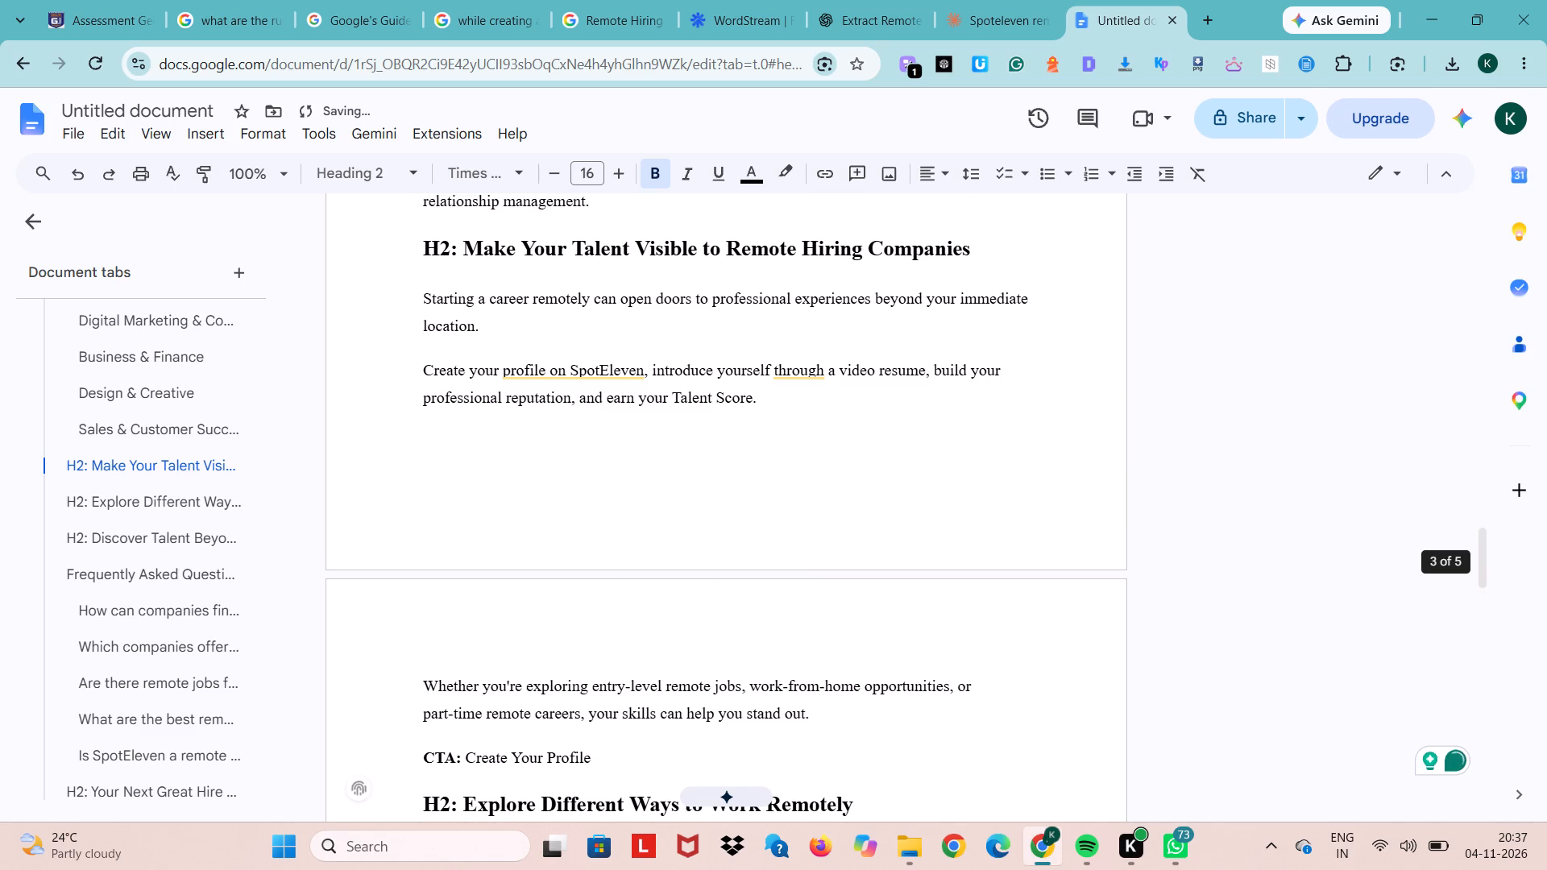
{"action": "scroll", "coordinate": [565, 769], "scroll_direction": "up", "scroll_amount": 17}
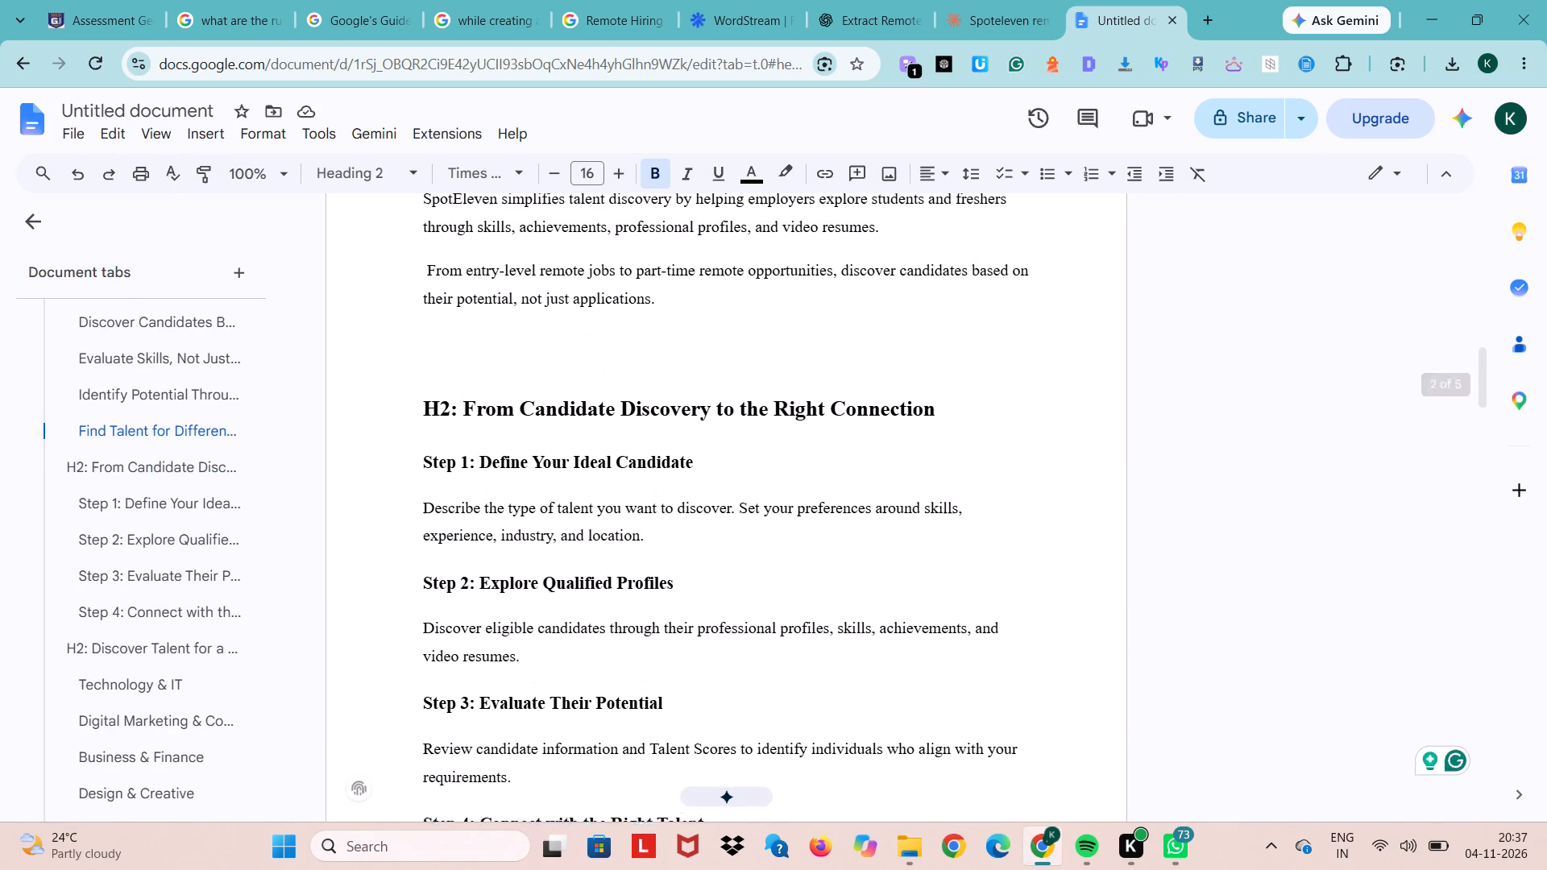
{"action": "scroll", "coordinate": [565, 769], "scroll_direction": "up", "scroll_amount": 9}
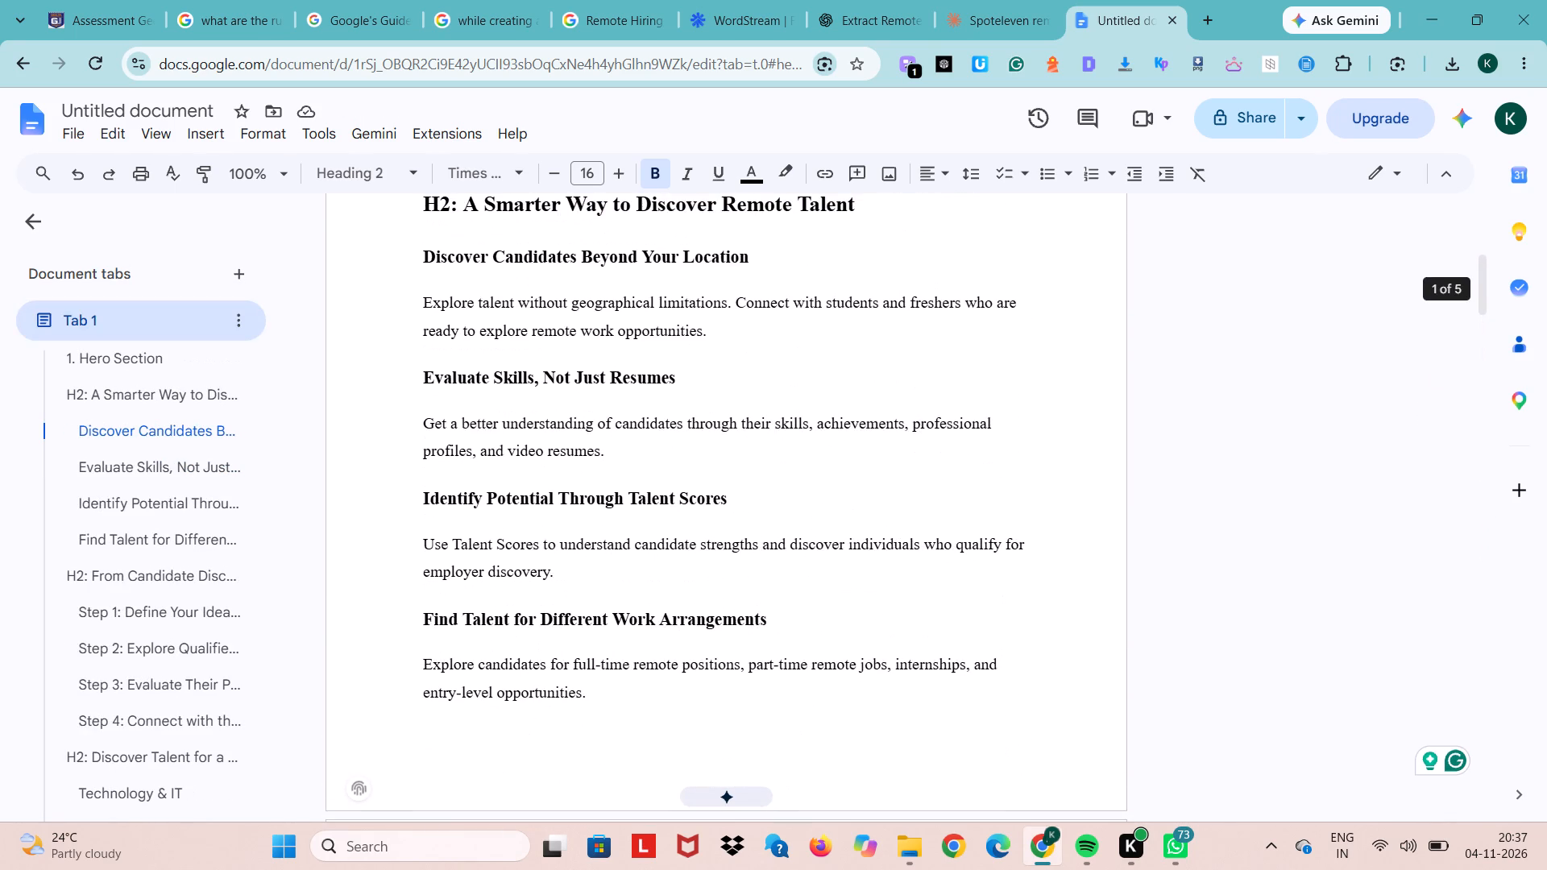
{"action": "scroll", "coordinate": [565, 769], "scroll_direction": "up", "scroll_amount": 9}
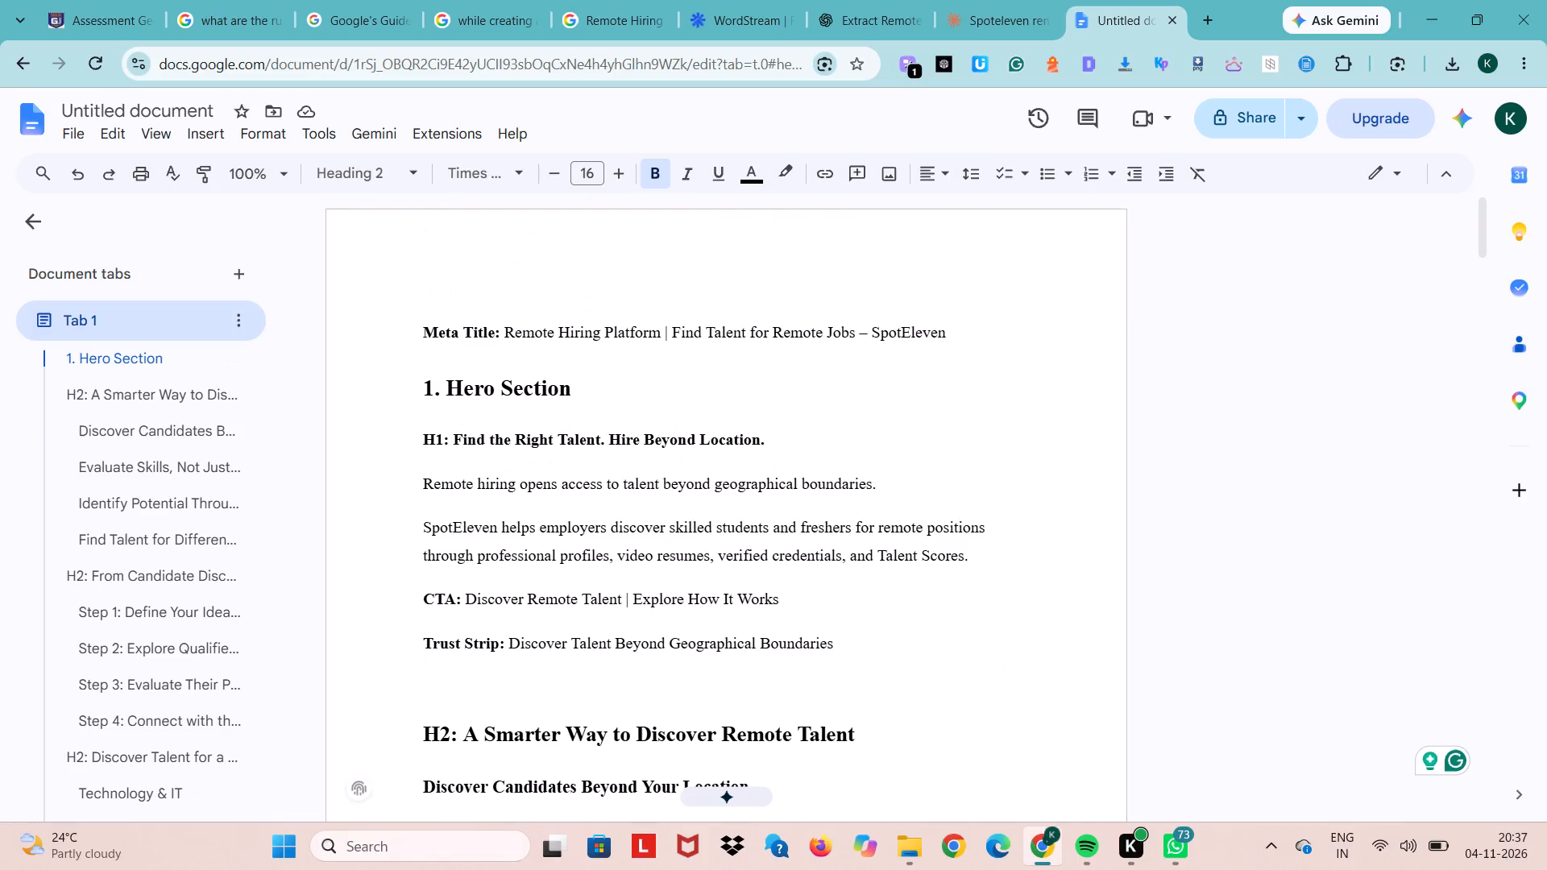
{"action": "left_click", "coordinate": [655, 467]}
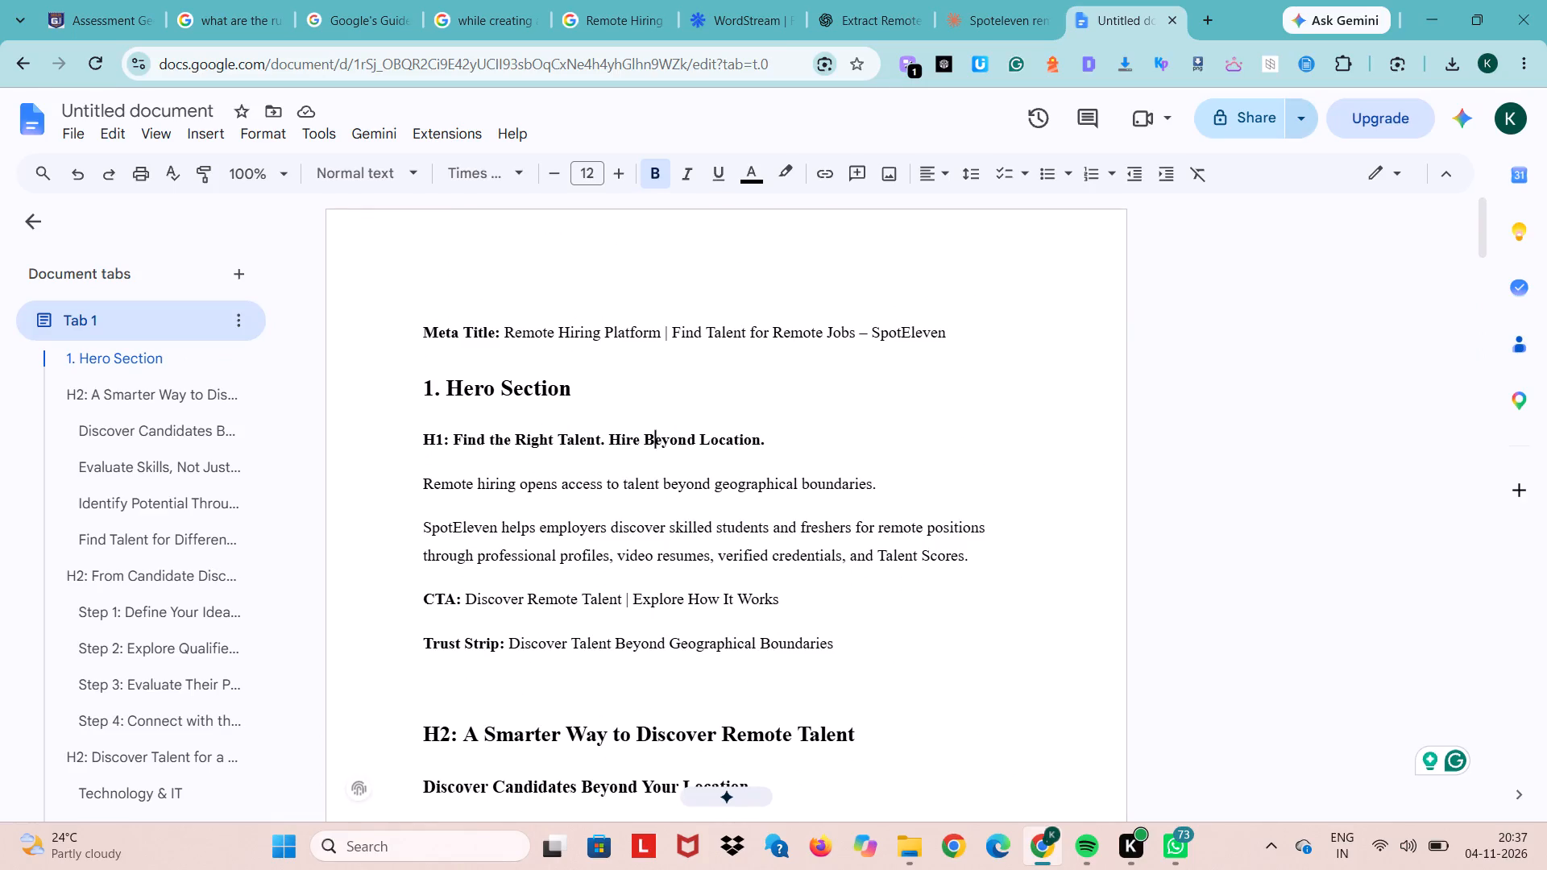
Start sharing the document and save it under the suggested name beginning "Meta Title: Remote Hiring Platform".
{"action": "left_click", "coordinate": [1246, 115]}
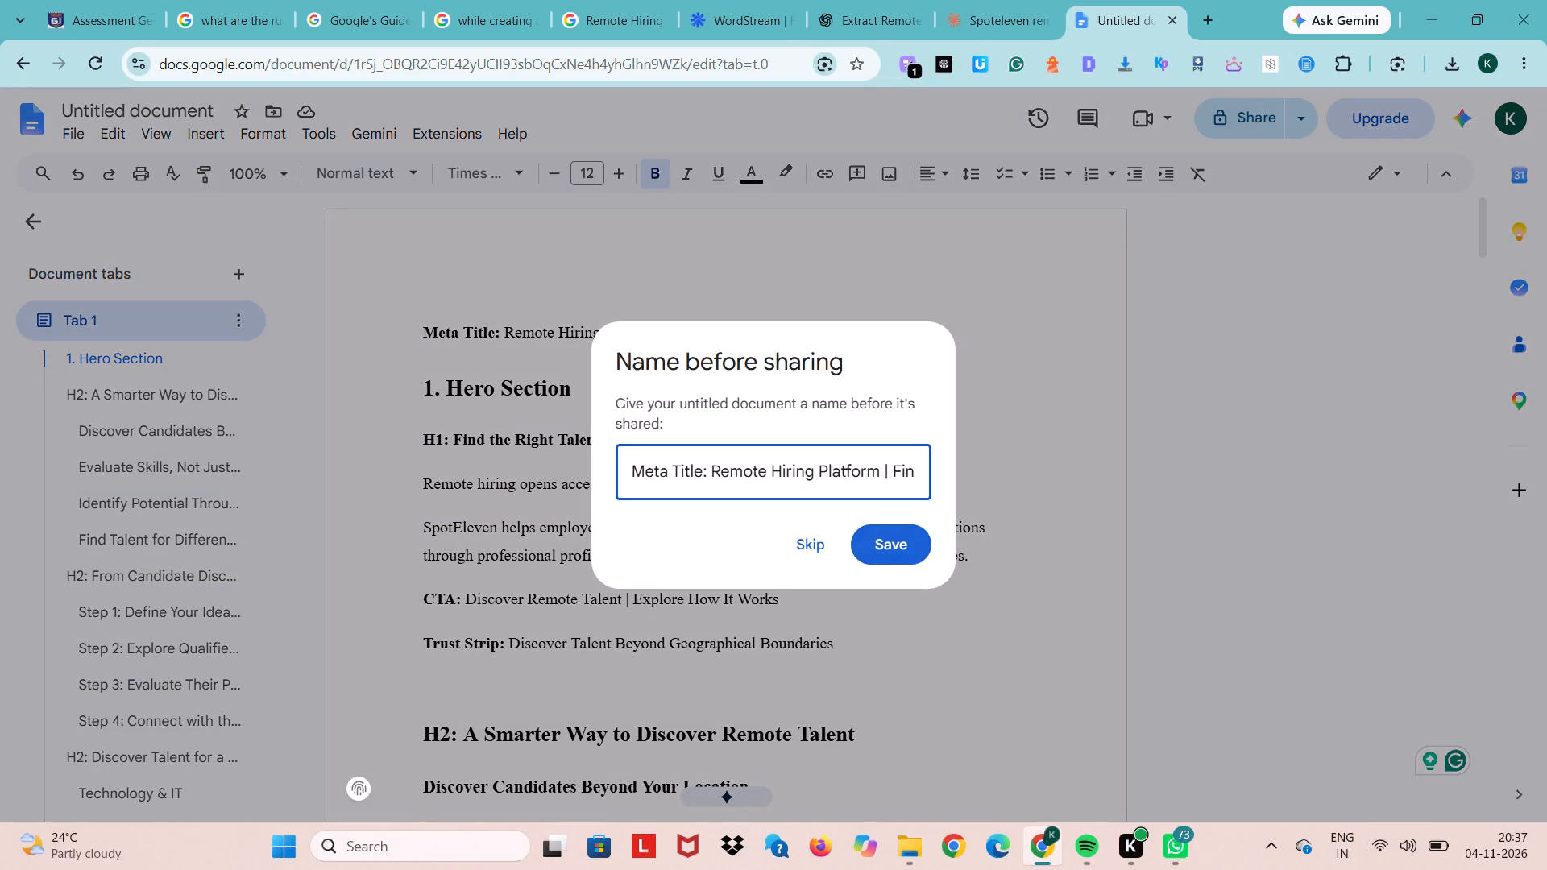
{"action": "left_click", "coordinate": [894, 570]}
{"action": "left_click", "coordinate": [873, 552]}
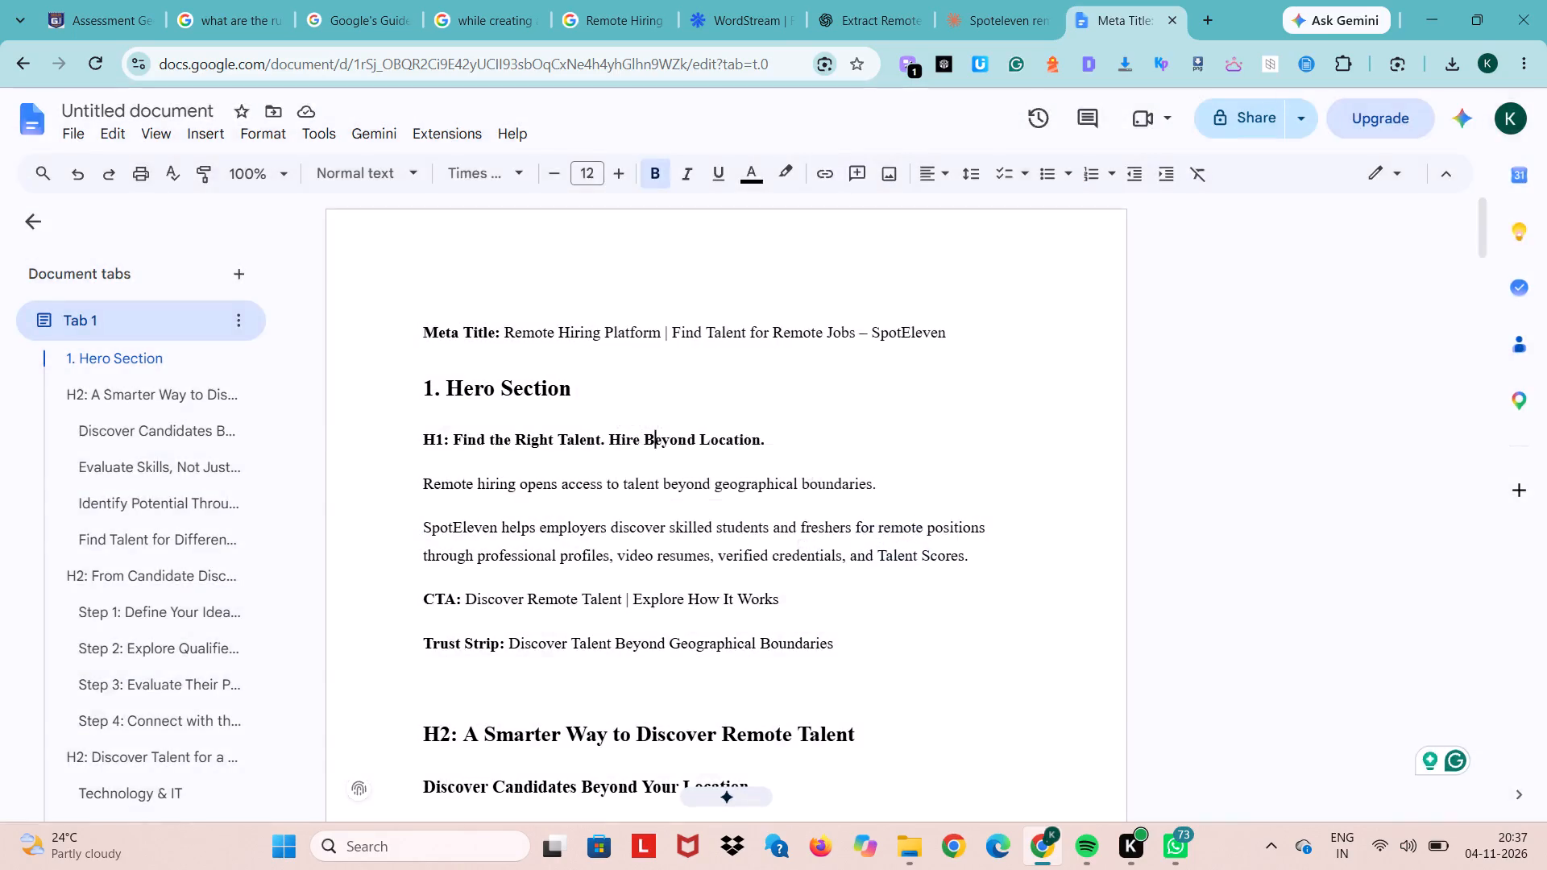
{"action": "left_click", "coordinate": [641, 535]}
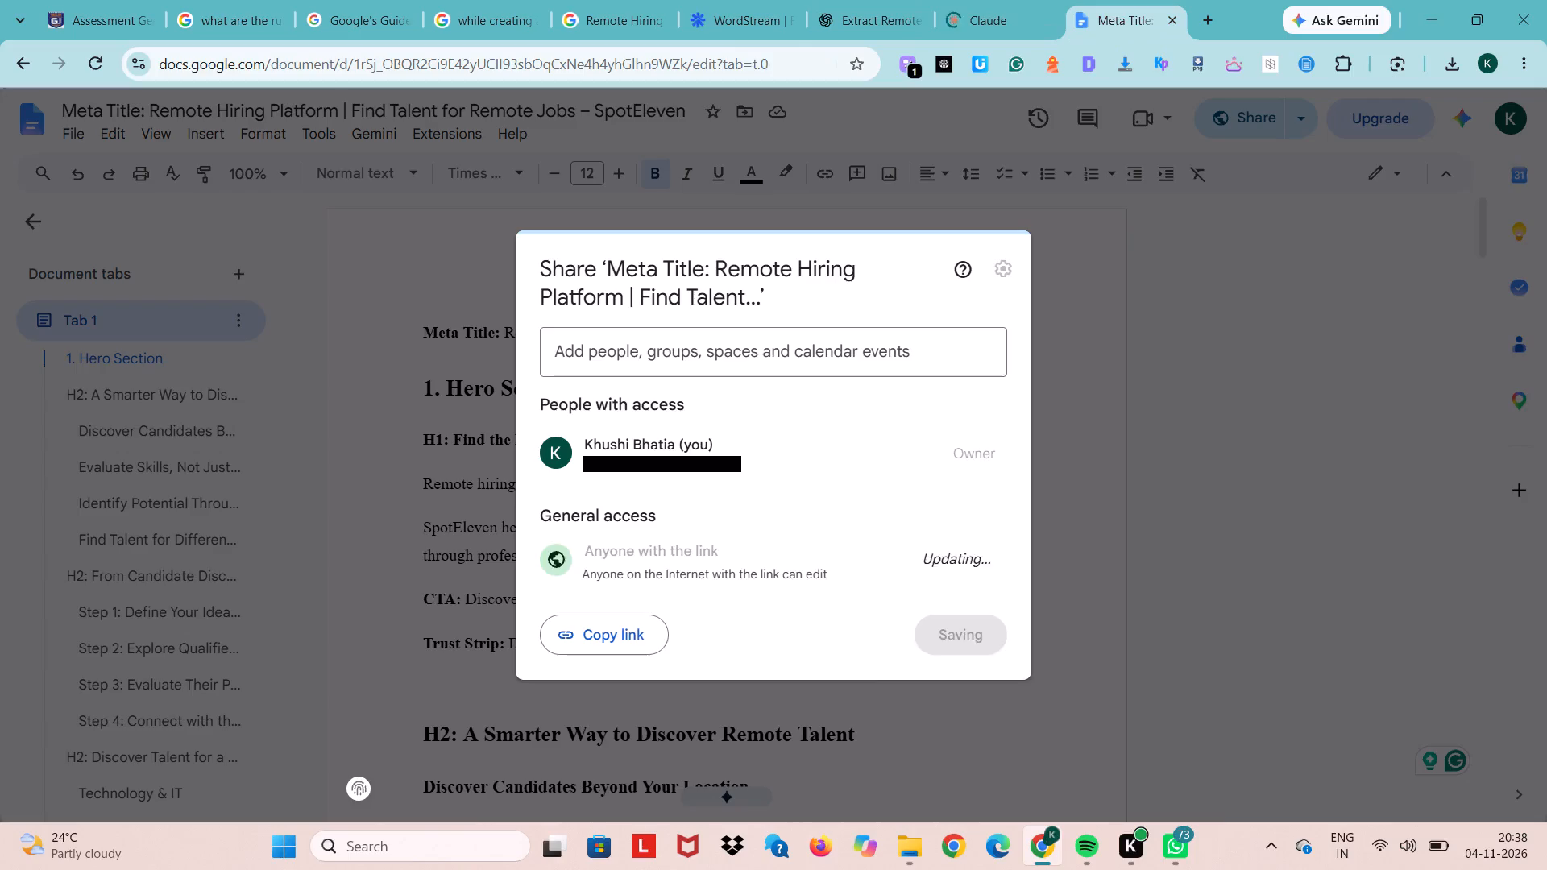
{"action": "left_click", "coordinate": [964, 636]}
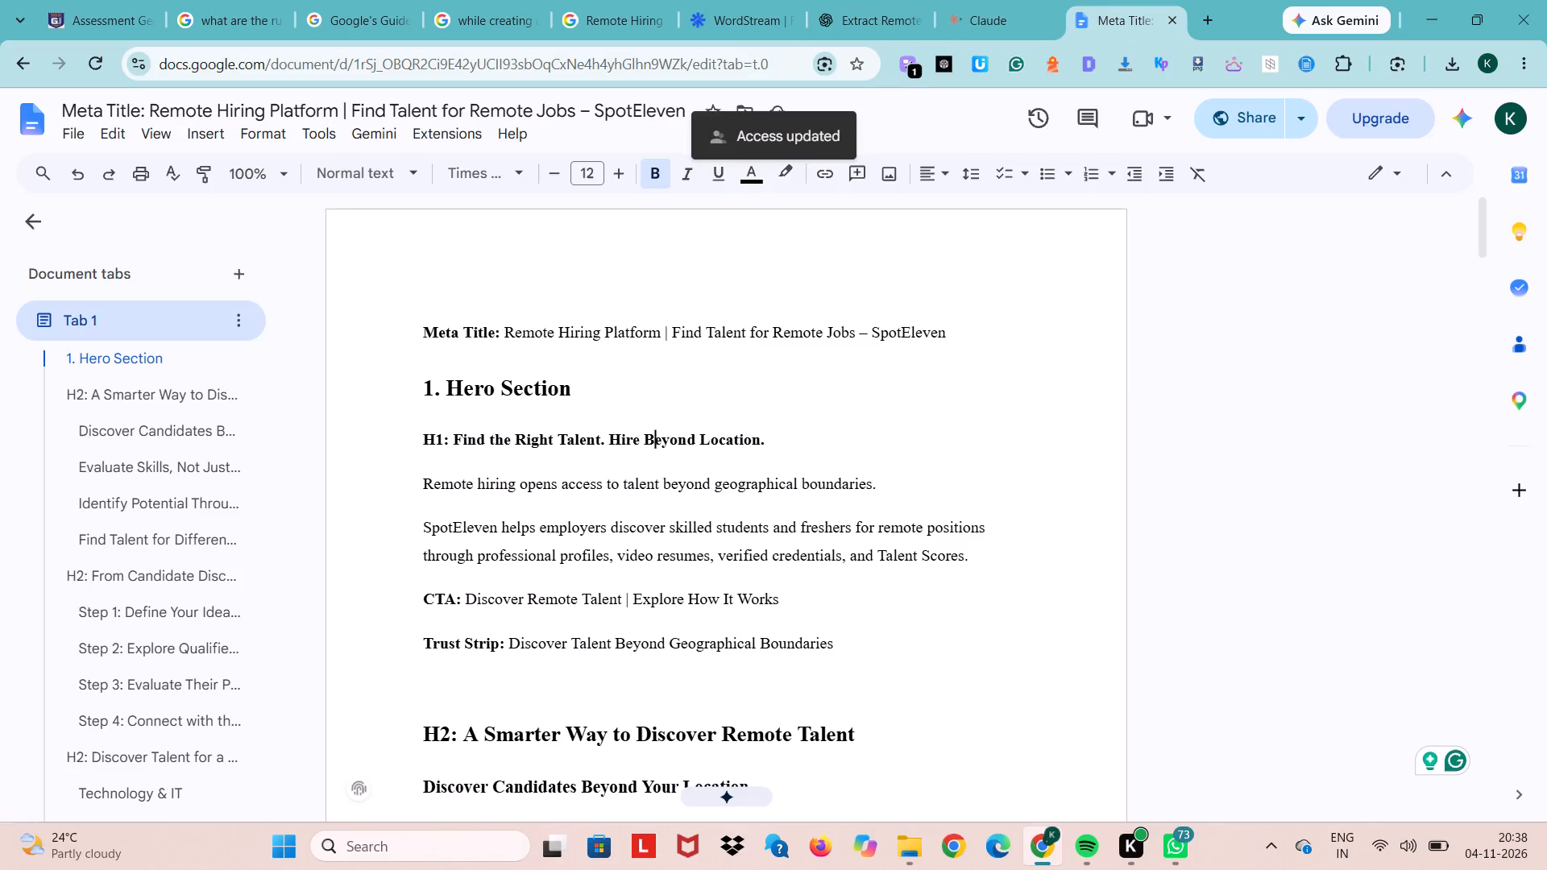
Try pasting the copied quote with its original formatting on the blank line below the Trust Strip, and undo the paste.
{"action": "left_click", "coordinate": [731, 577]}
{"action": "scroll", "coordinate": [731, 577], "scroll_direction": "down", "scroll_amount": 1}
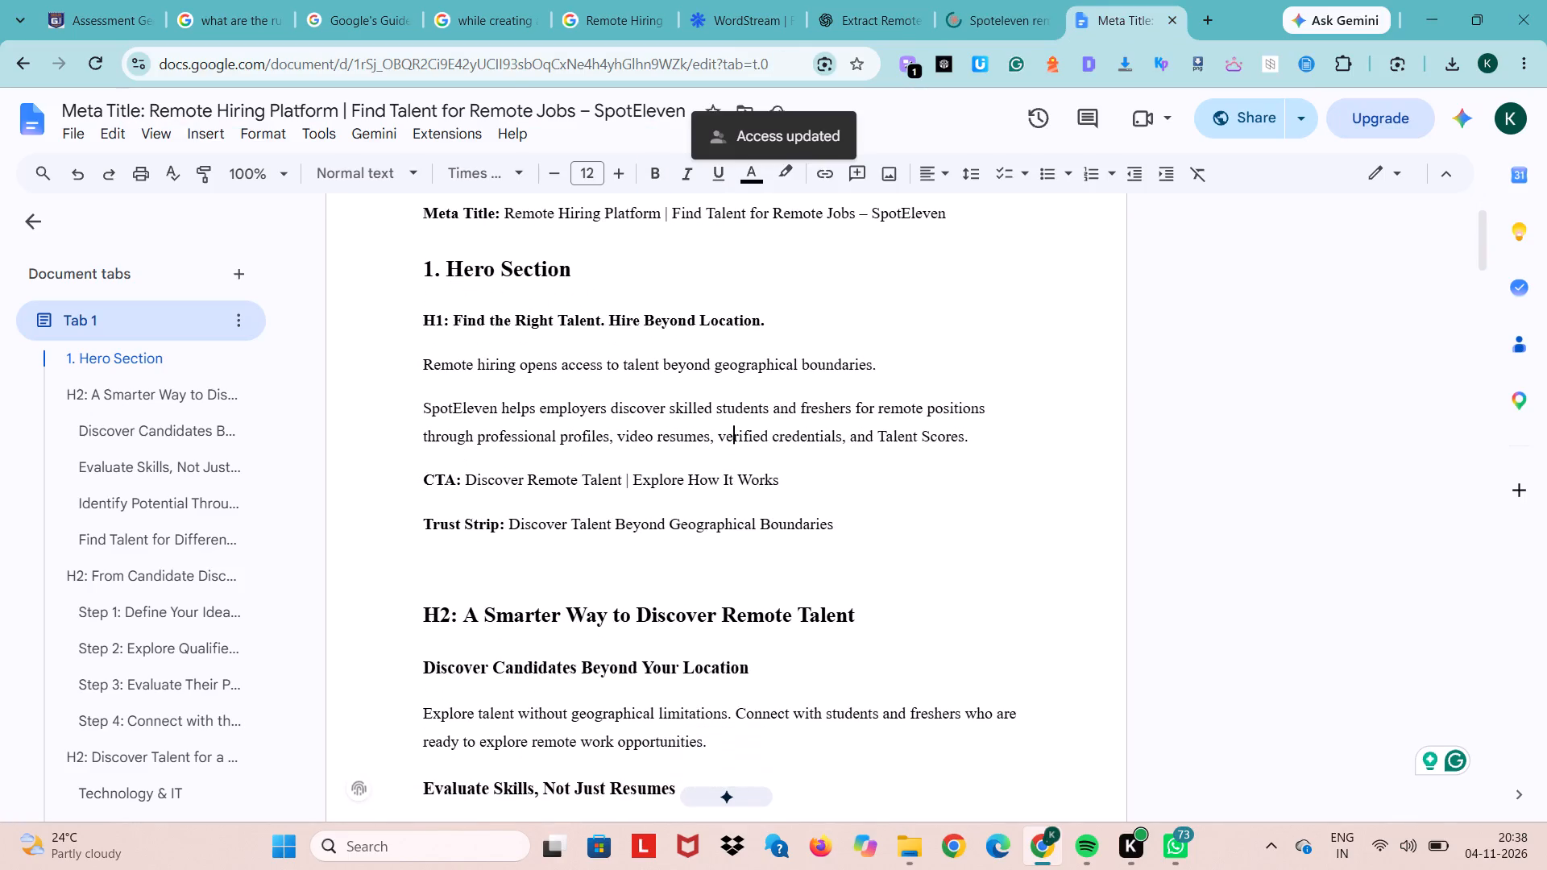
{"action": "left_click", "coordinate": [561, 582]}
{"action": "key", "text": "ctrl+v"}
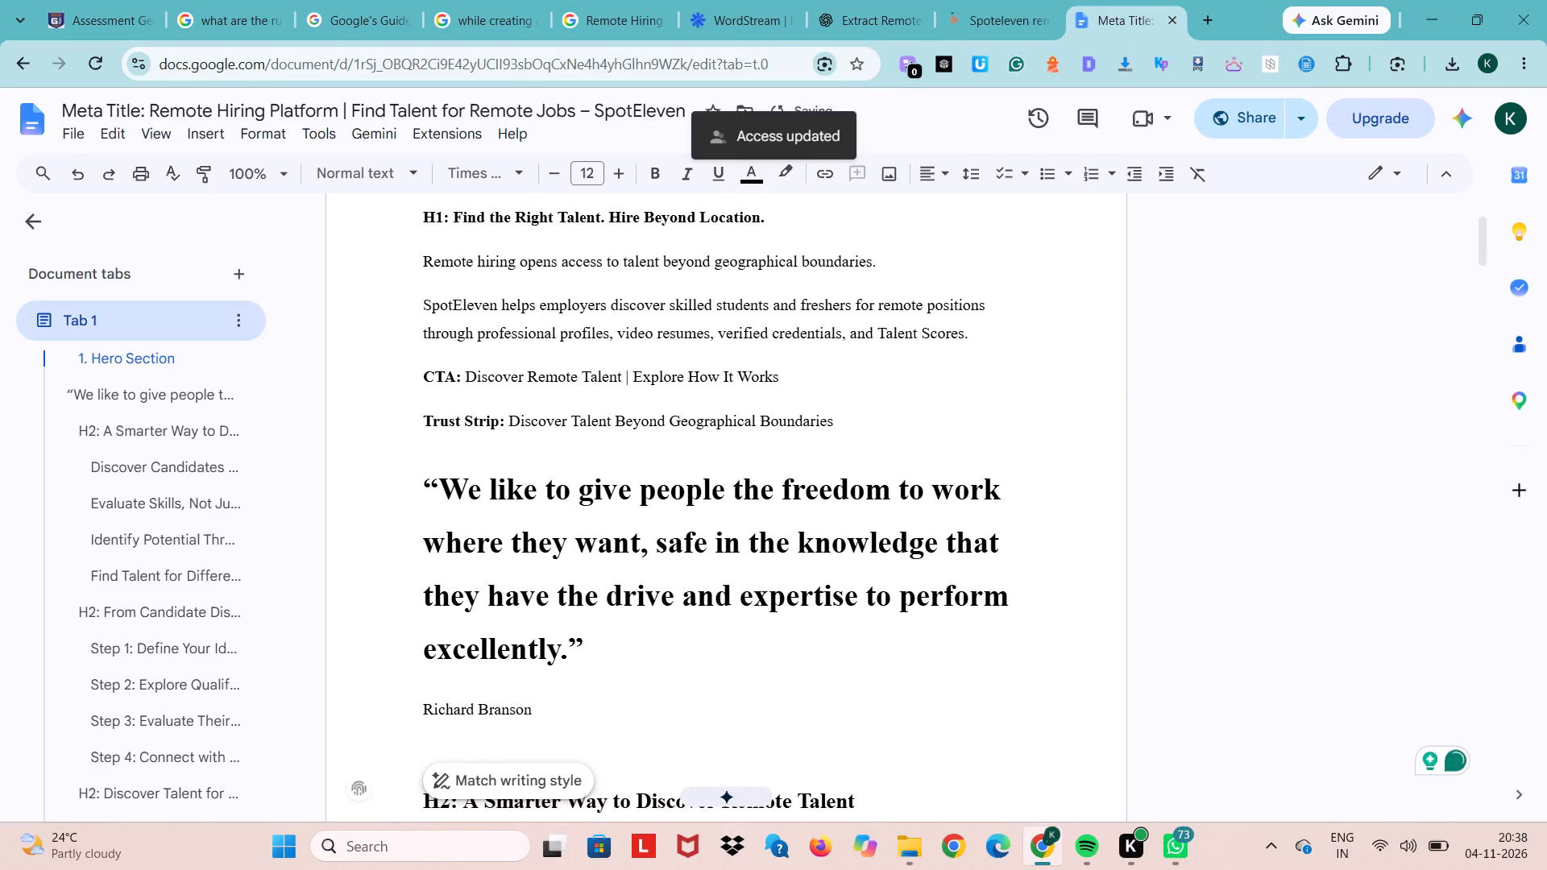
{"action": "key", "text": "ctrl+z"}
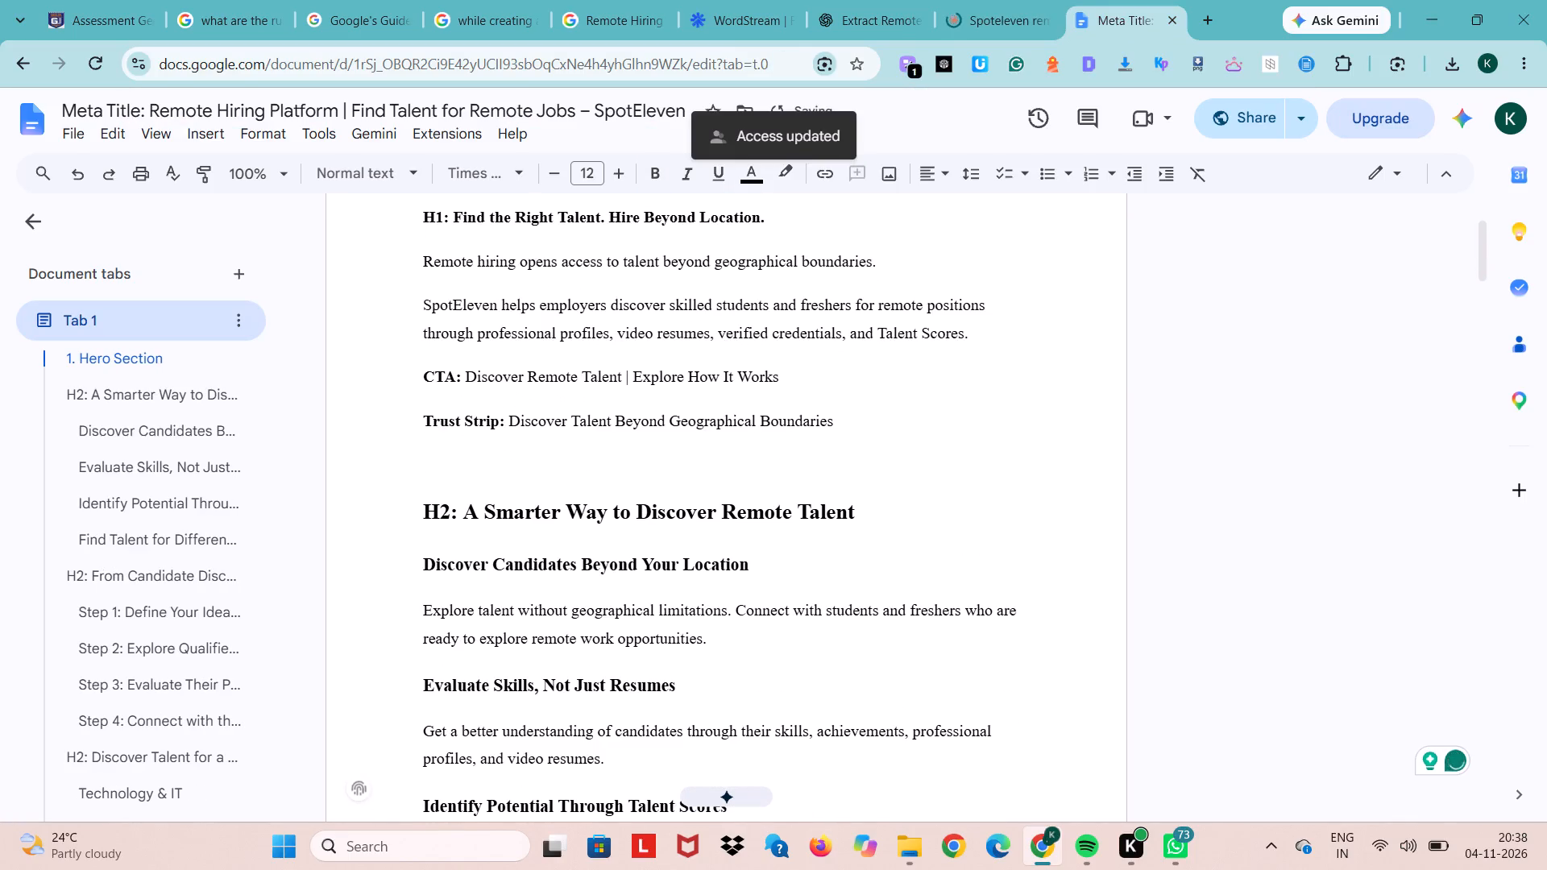
Paste the Richard Branson quote without formatting on the blank line below the Trust Strip.
{"action": "left_click", "coordinate": [396, 175]}
{"action": "left_click", "coordinate": [392, 255]}
{"action": "key", "text": "ctrl+shift+v"}
{"action": "left_click", "coordinate": [573, 485]}
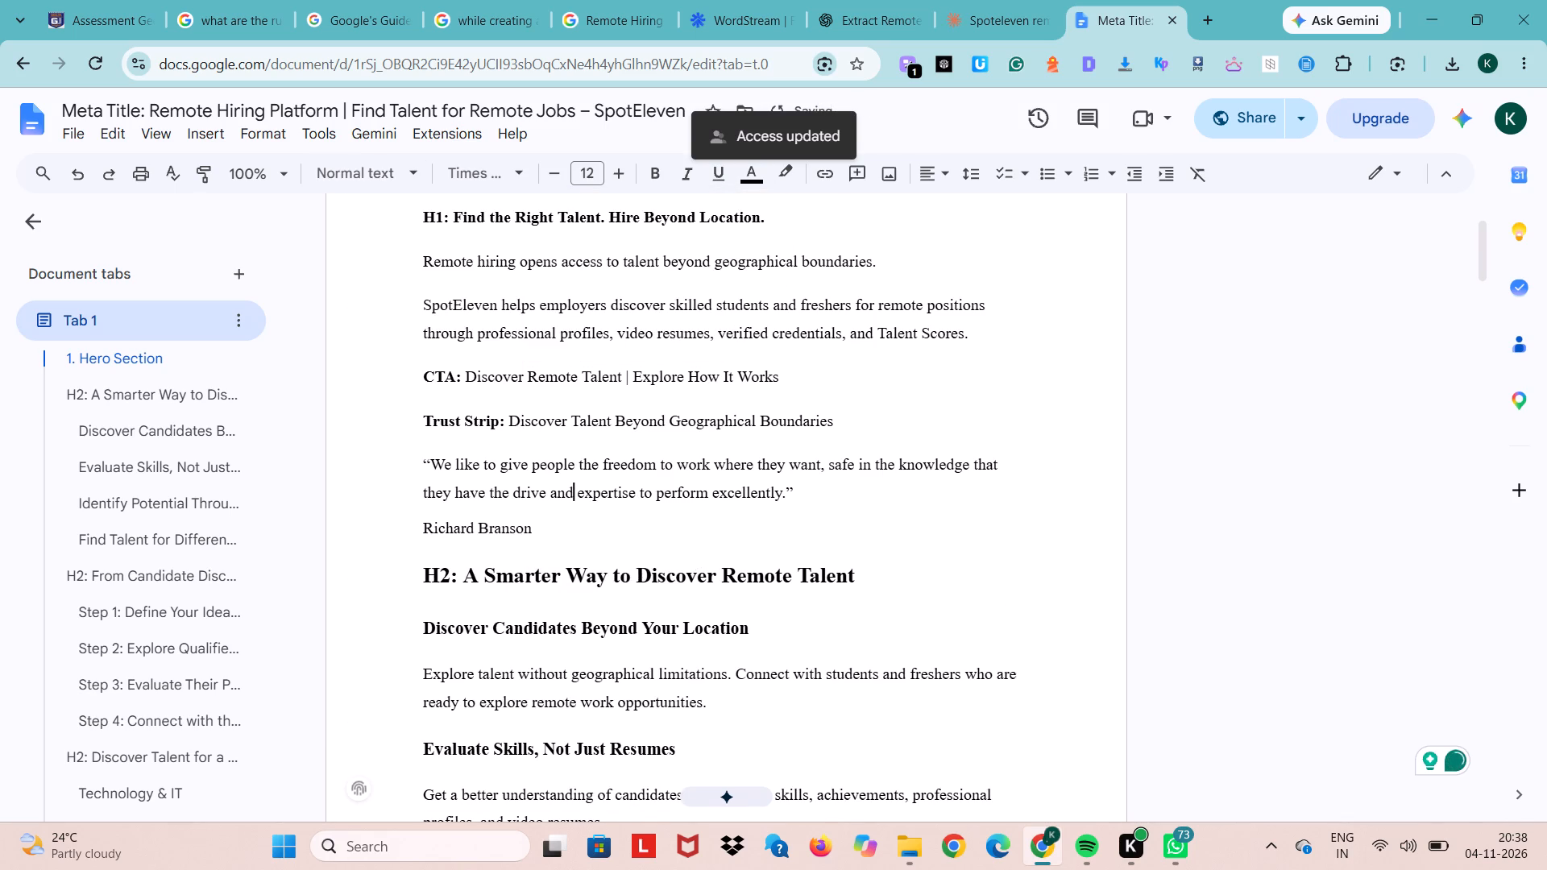
Delete "Discover Talent Beyond Geographical Boundaries" and its line break so the quote directly follows the "Trust Strip:" label.
{"action": "scroll", "coordinate": [573, 485], "scroll_direction": "down", "scroll_amount": 1}
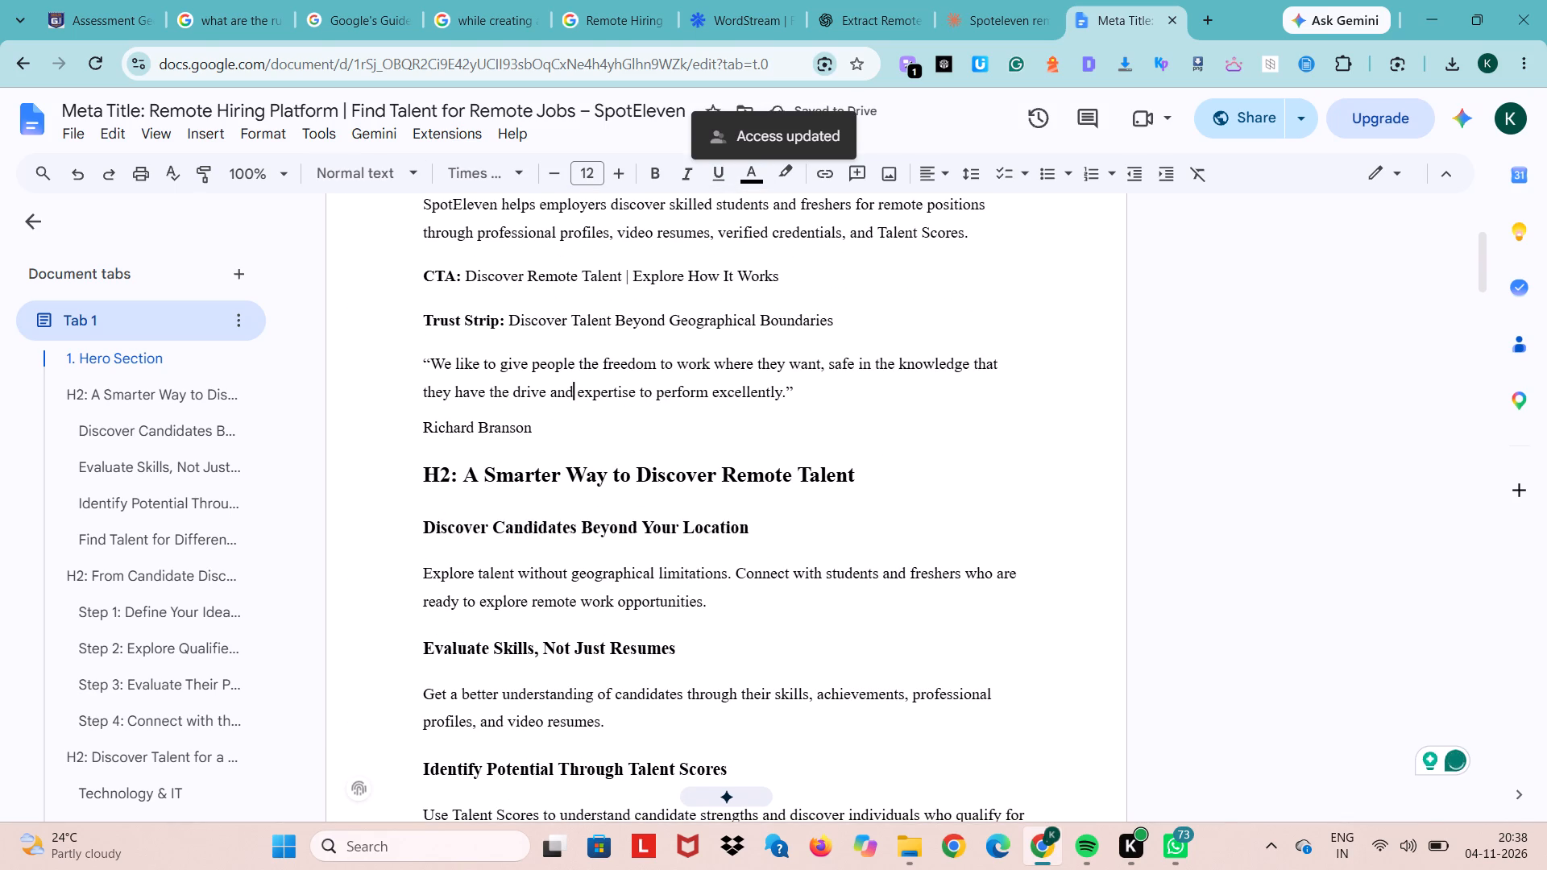
{"action": "left_click_drag", "start_coordinate": [512, 321], "coordinate": [939, 335]}
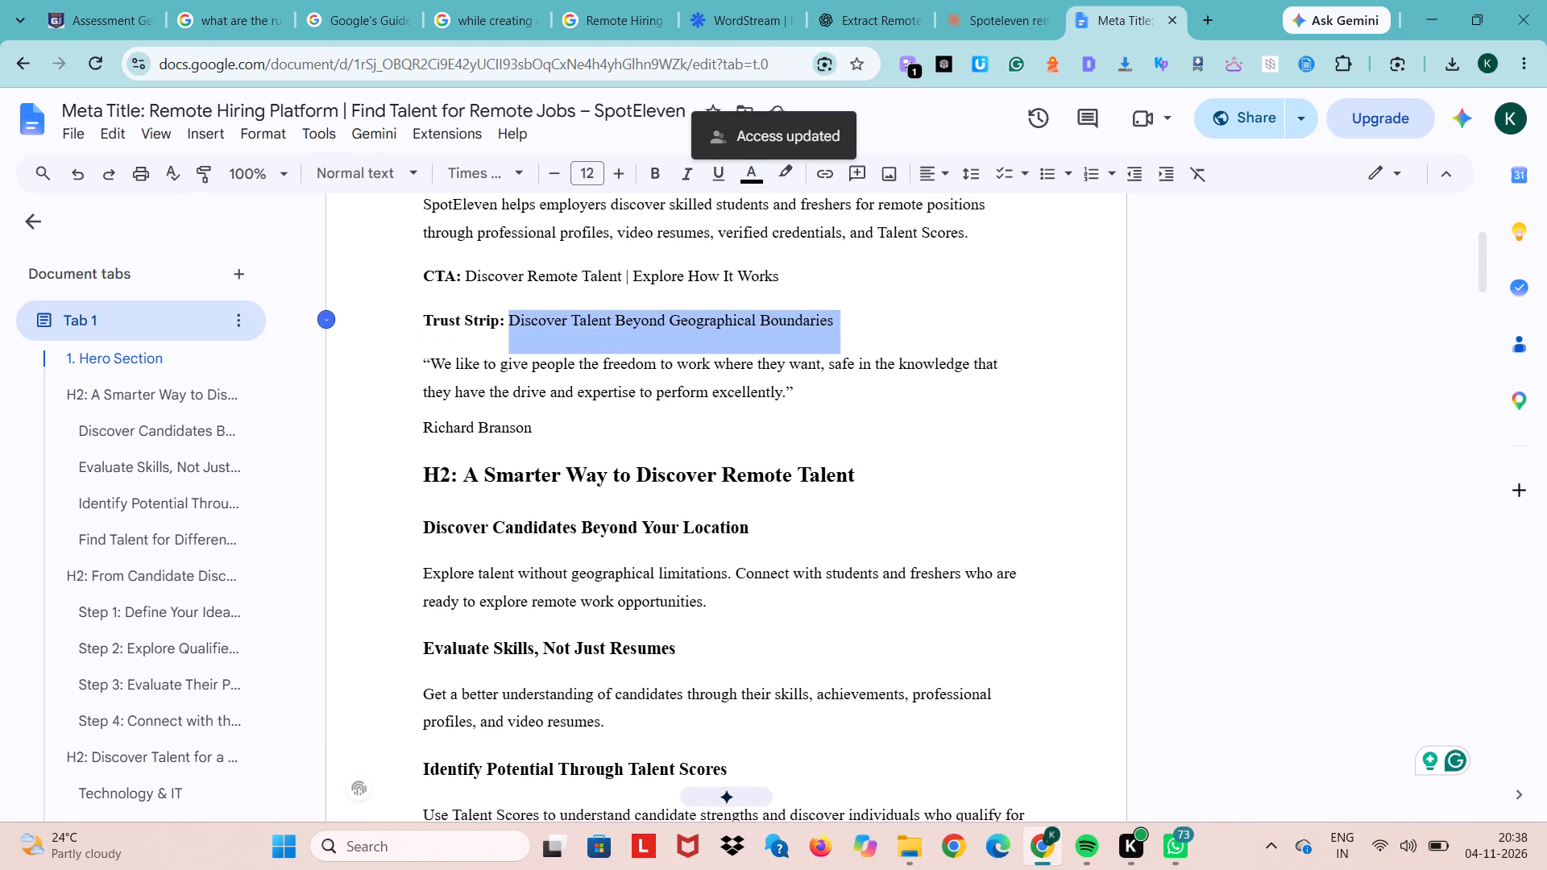
{"action": "left_click_drag", "start_coordinate": [939, 335], "coordinate": [956, 333]}
{"action": "key", "text": "BackSpace"}
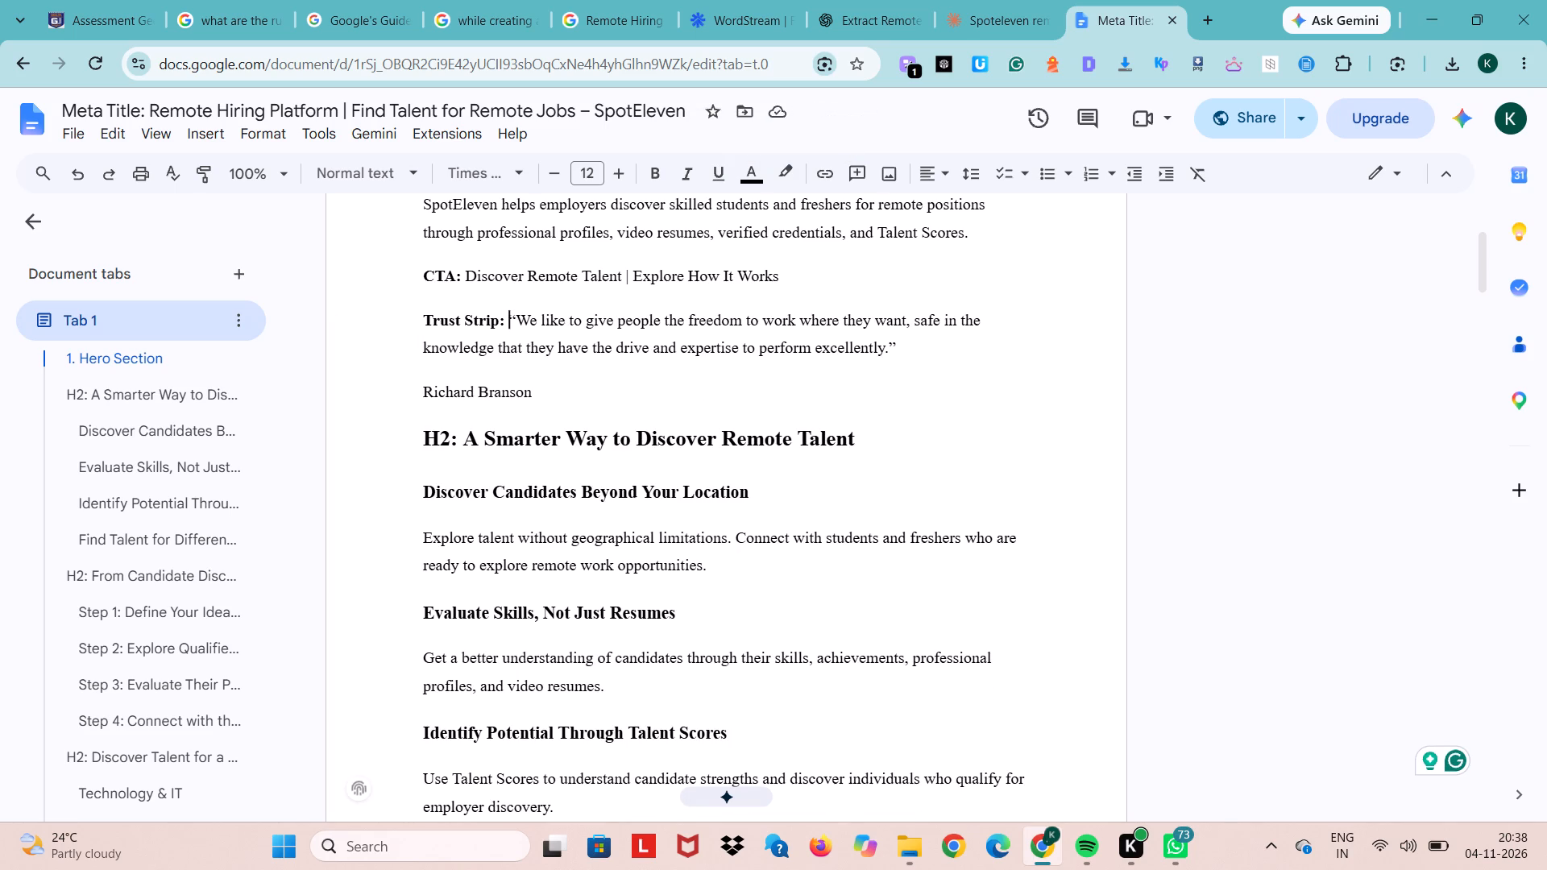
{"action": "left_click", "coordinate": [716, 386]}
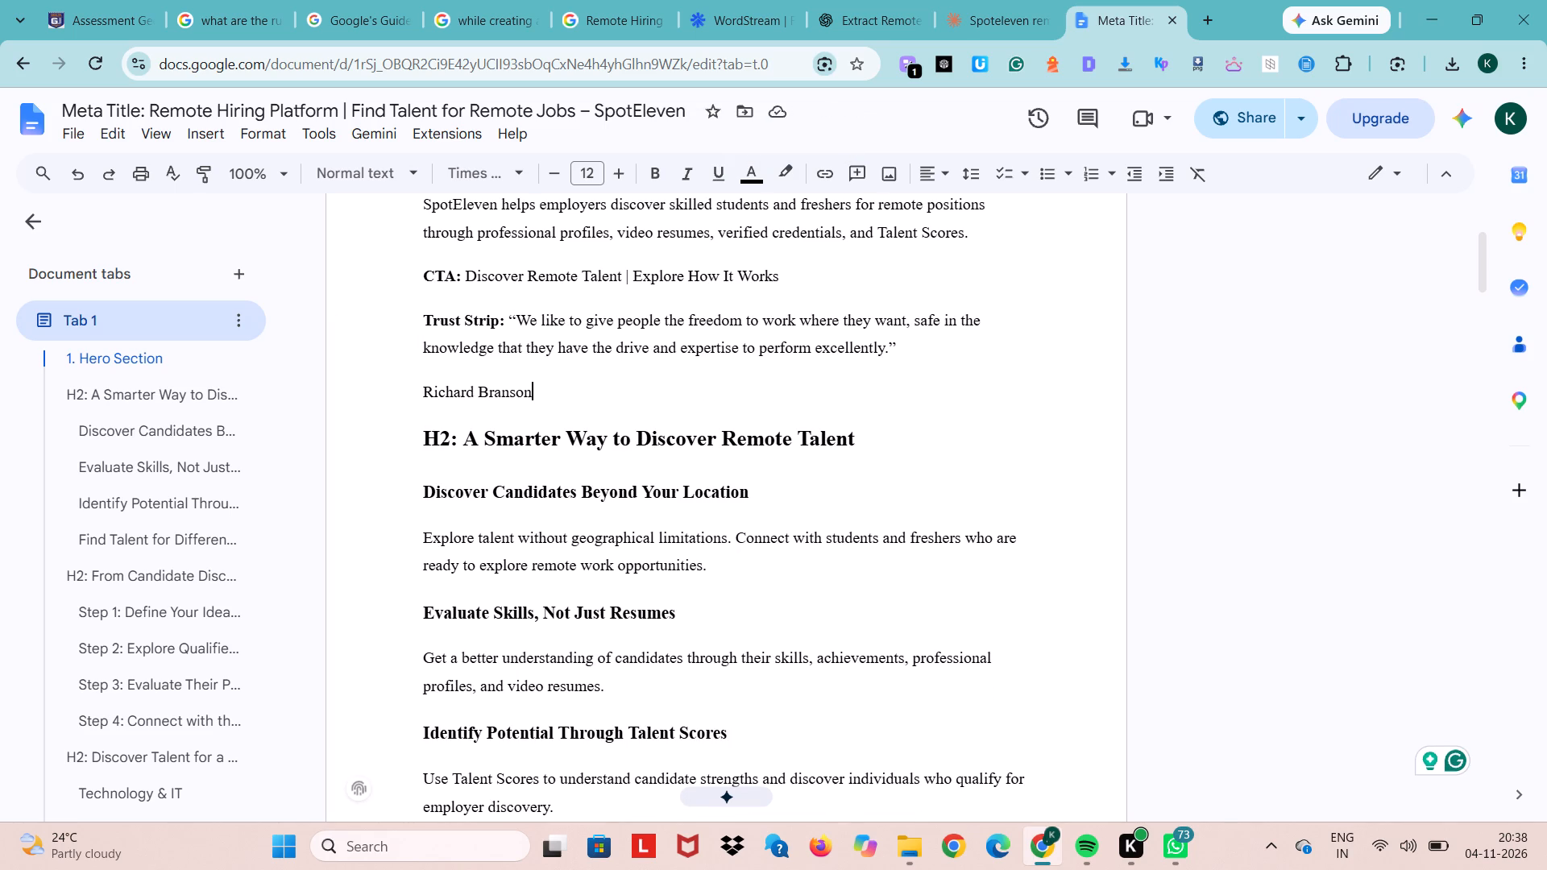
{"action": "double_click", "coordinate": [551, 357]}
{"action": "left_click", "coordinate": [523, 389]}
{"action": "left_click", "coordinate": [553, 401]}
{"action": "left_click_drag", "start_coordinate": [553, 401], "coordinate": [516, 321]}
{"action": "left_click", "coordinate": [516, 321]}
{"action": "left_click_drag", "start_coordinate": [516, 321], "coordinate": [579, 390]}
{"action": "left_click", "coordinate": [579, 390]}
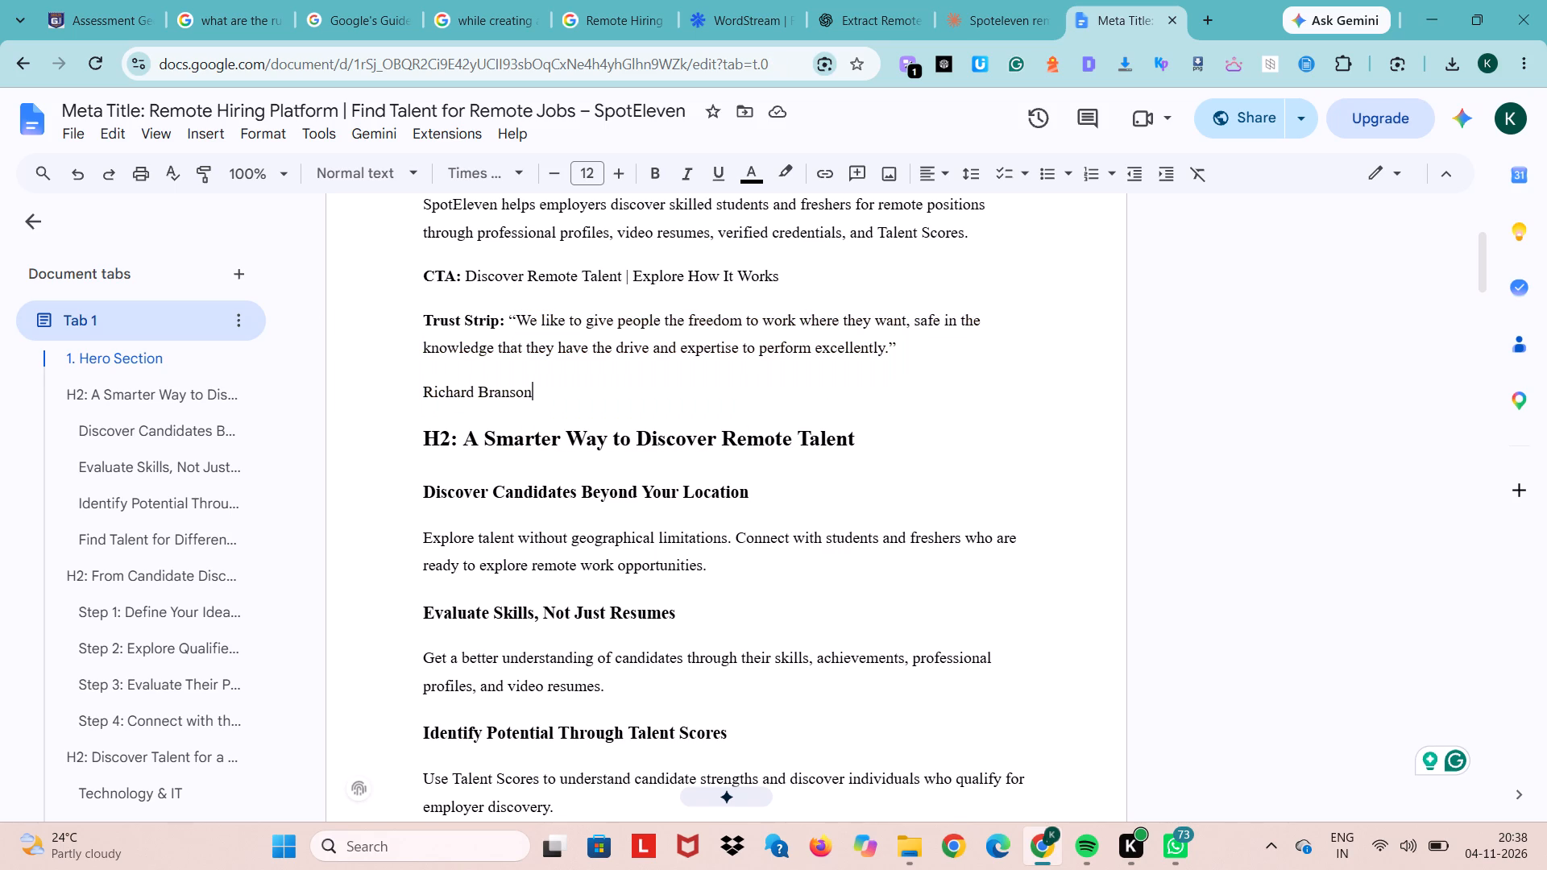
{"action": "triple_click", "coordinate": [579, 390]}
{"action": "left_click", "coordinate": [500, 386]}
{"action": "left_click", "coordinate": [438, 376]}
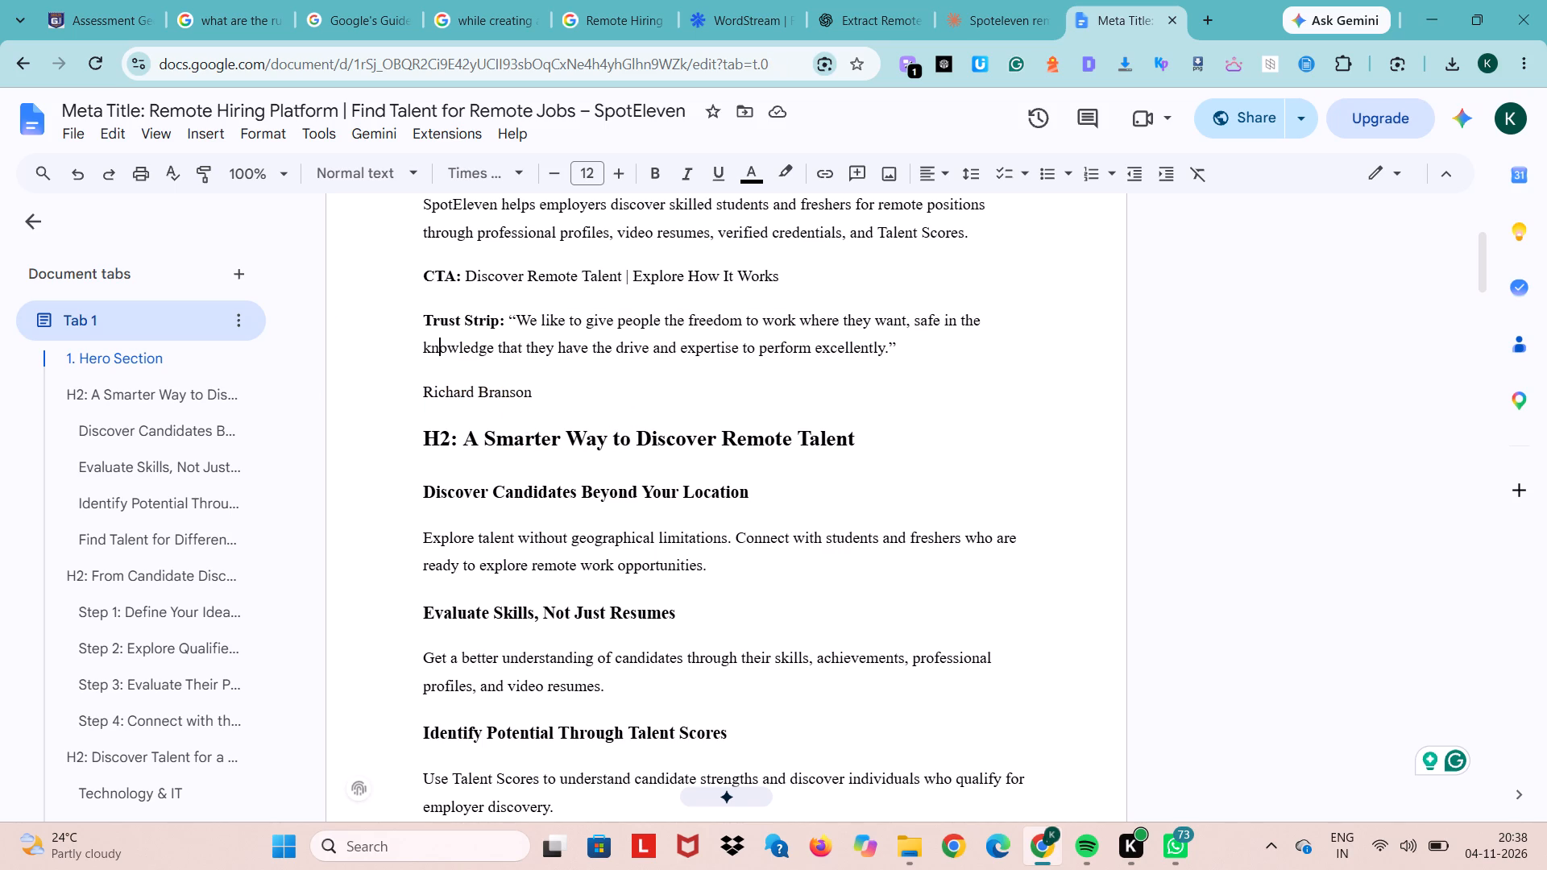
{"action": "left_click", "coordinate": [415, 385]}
Review the page from "H2: A Smarter Way to Discover Remote Talent" to "H2: From Candidate Discovery to the Right Connection" and back to the hero section.
{"action": "left_click", "coordinate": [435, 524]}
{"action": "scroll", "coordinate": [435, 524], "scroll_direction": "down", "scroll_amount": 1}
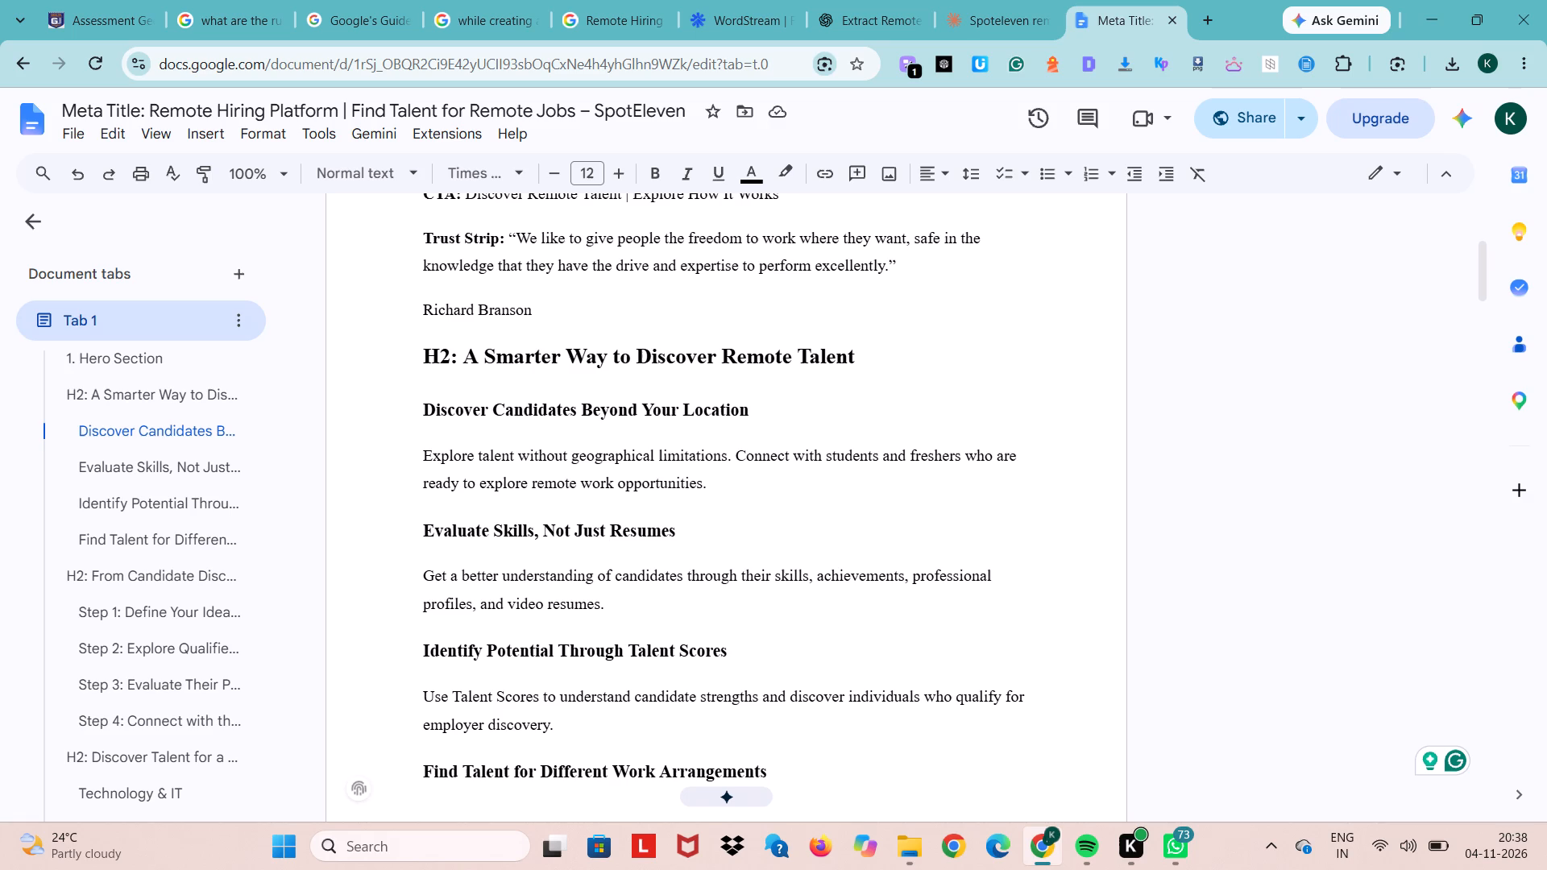
{"action": "scroll", "coordinate": [475, 690], "scroll_direction": "down", "scroll_amount": 5}
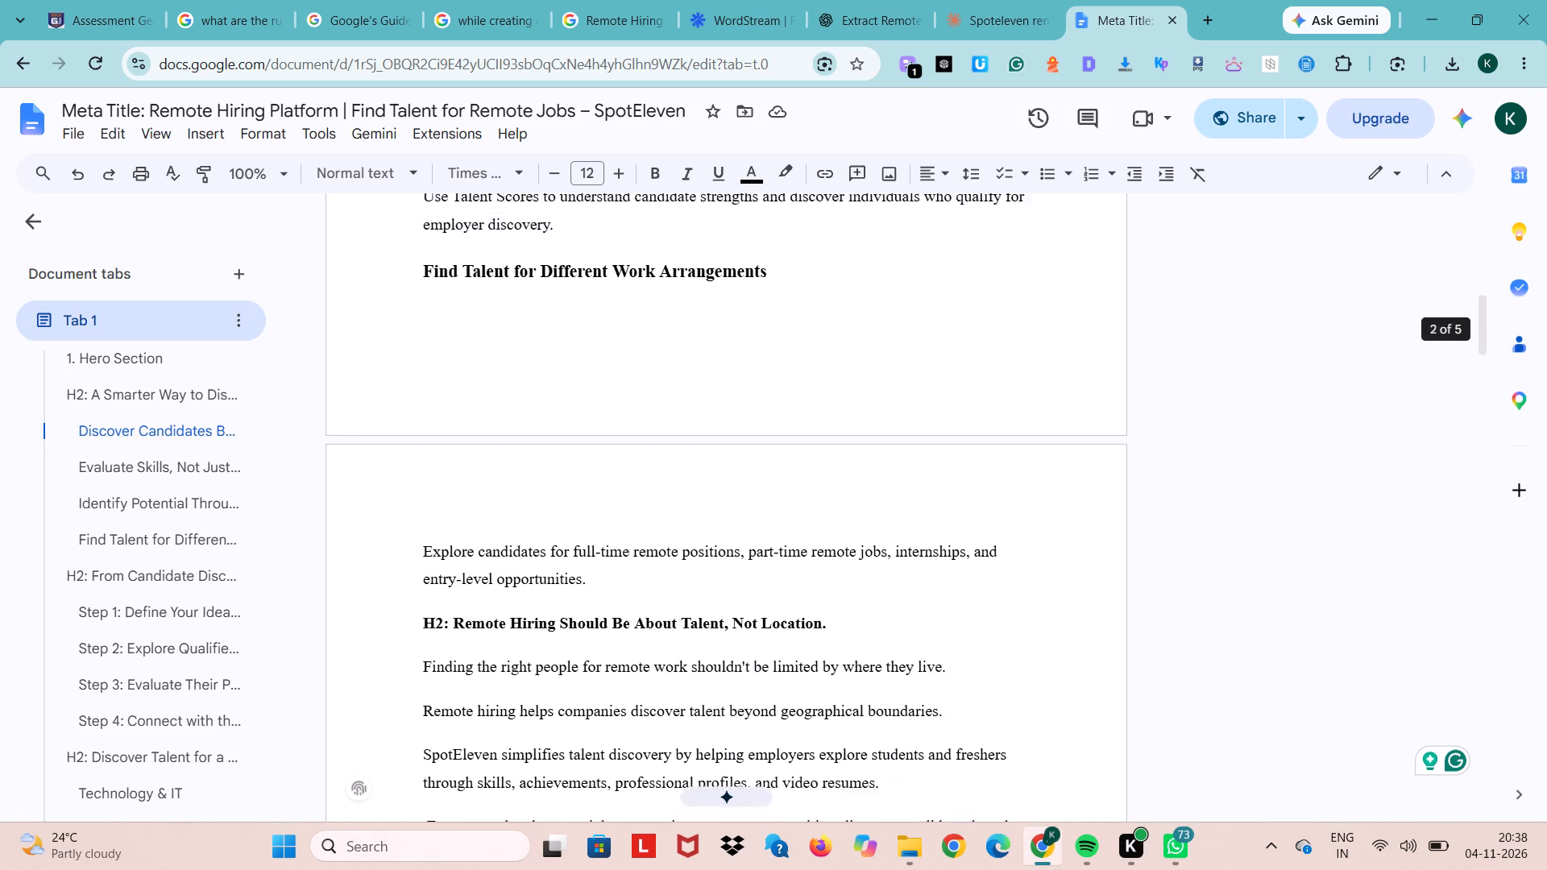
{"action": "scroll", "coordinate": [475, 690], "scroll_direction": "down", "scroll_amount": 2}
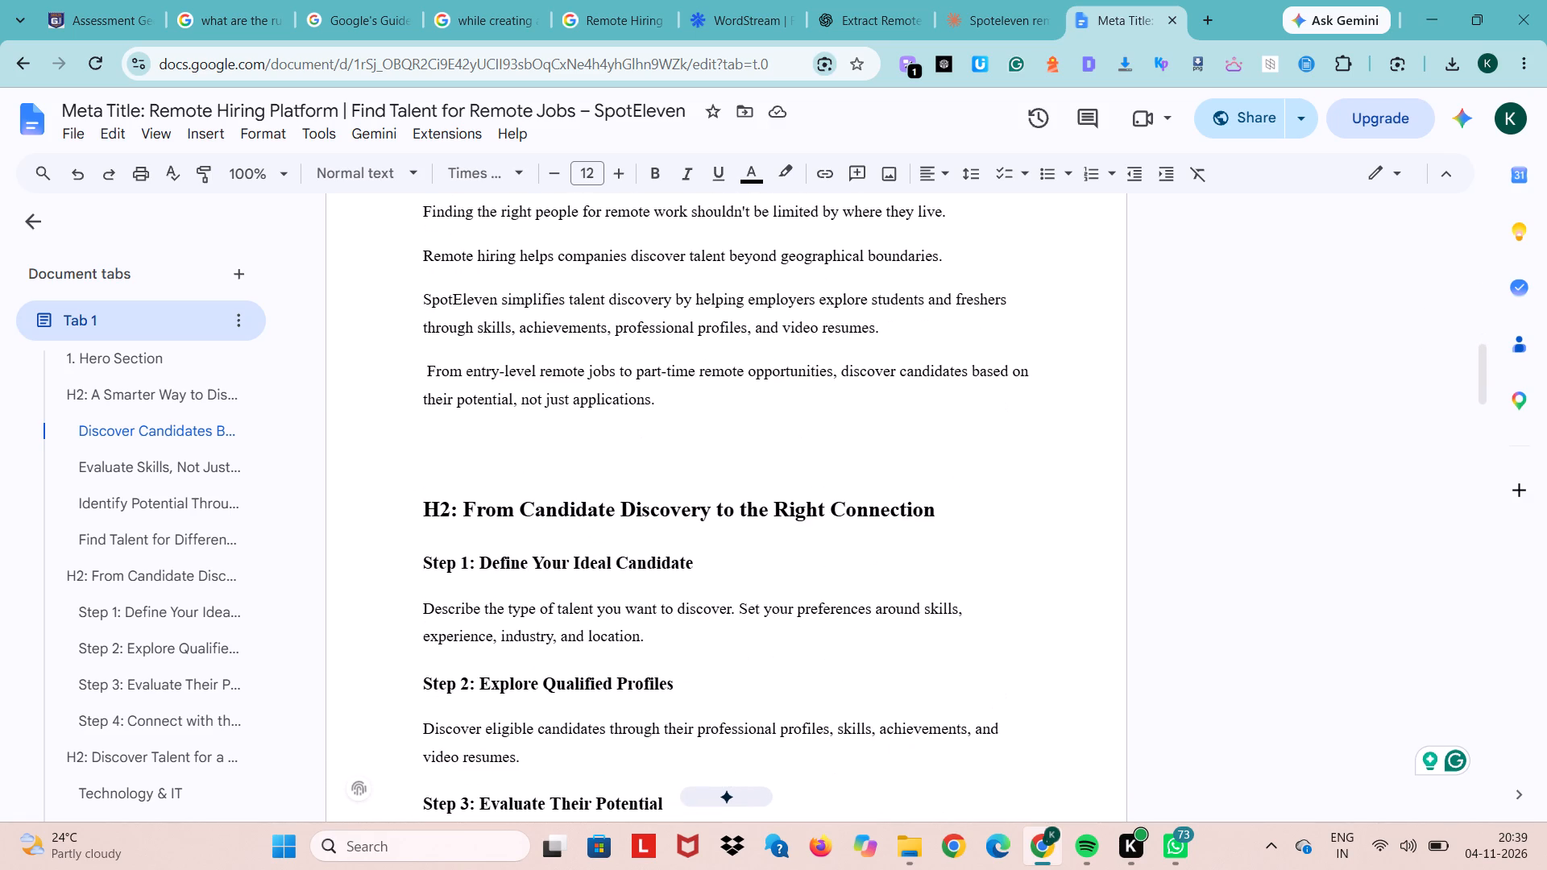
{"action": "left_click", "coordinate": [585, 474]}
{"action": "scroll", "coordinate": [585, 474], "scroll_direction": "up", "scroll_amount": 1}
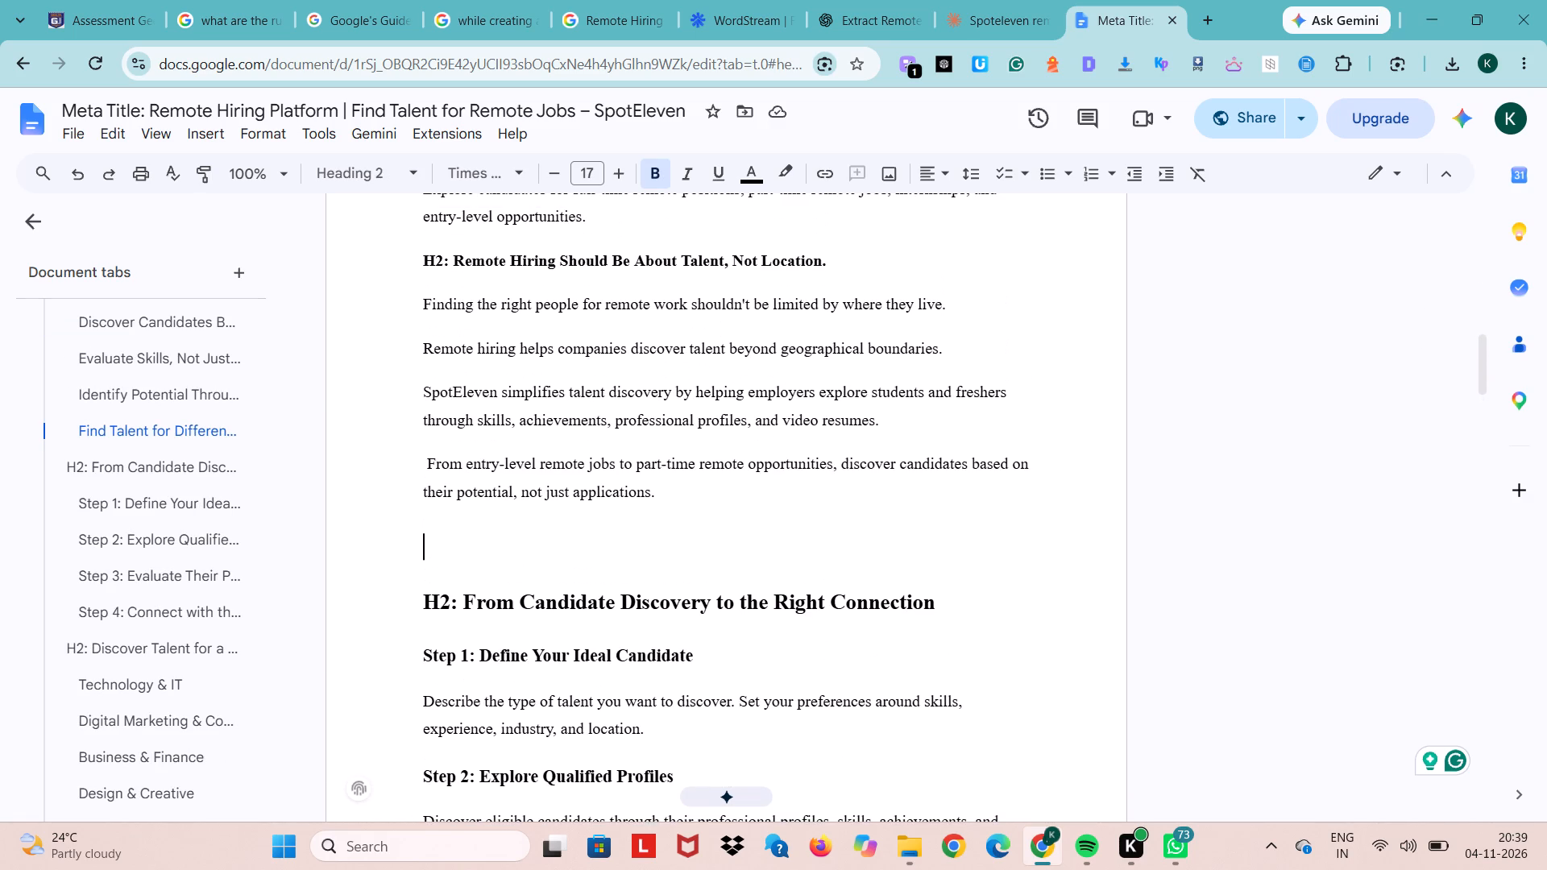
{"action": "scroll", "coordinate": [606, 541], "scroll_direction": "up", "scroll_amount": 7}
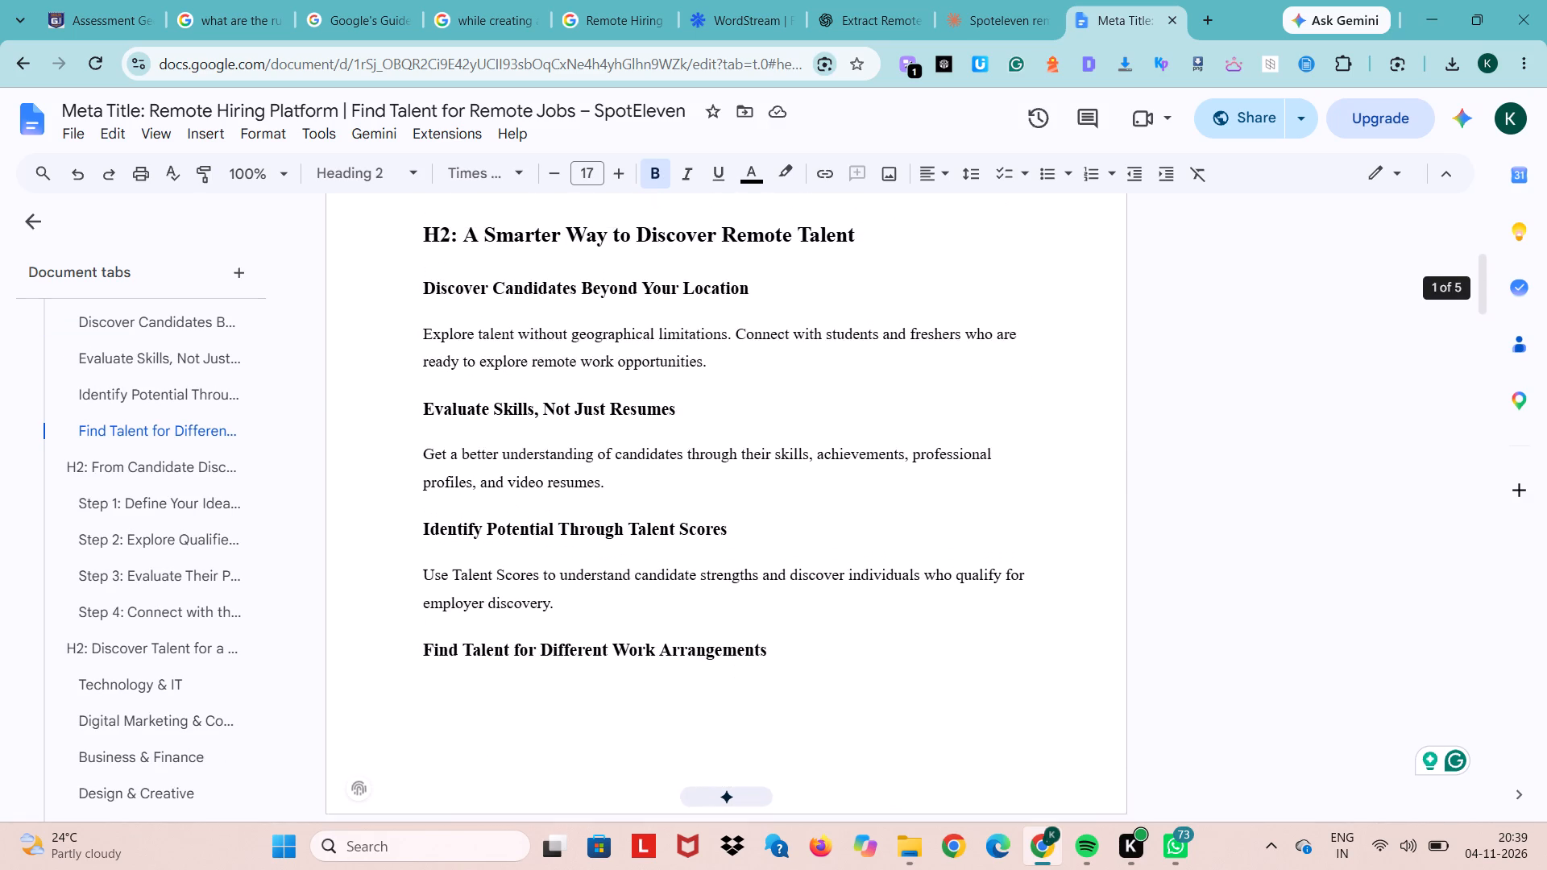
{"action": "scroll", "coordinate": [606, 541], "scroll_direction": "up", "scroll_amount": 5}
{"action": "triple_click", "coordinate": [595, 690]}
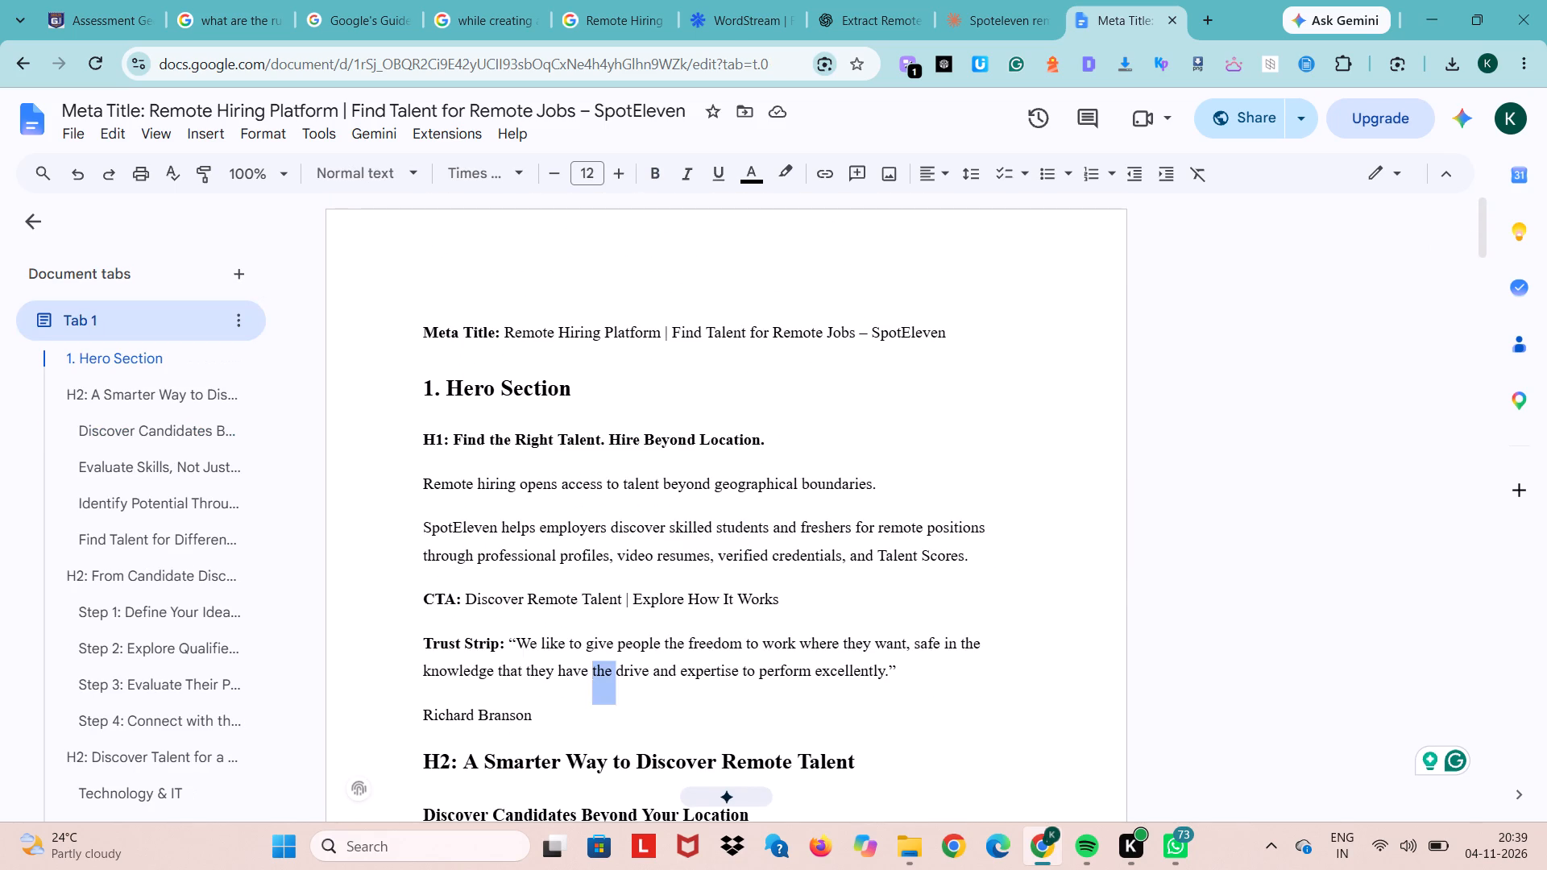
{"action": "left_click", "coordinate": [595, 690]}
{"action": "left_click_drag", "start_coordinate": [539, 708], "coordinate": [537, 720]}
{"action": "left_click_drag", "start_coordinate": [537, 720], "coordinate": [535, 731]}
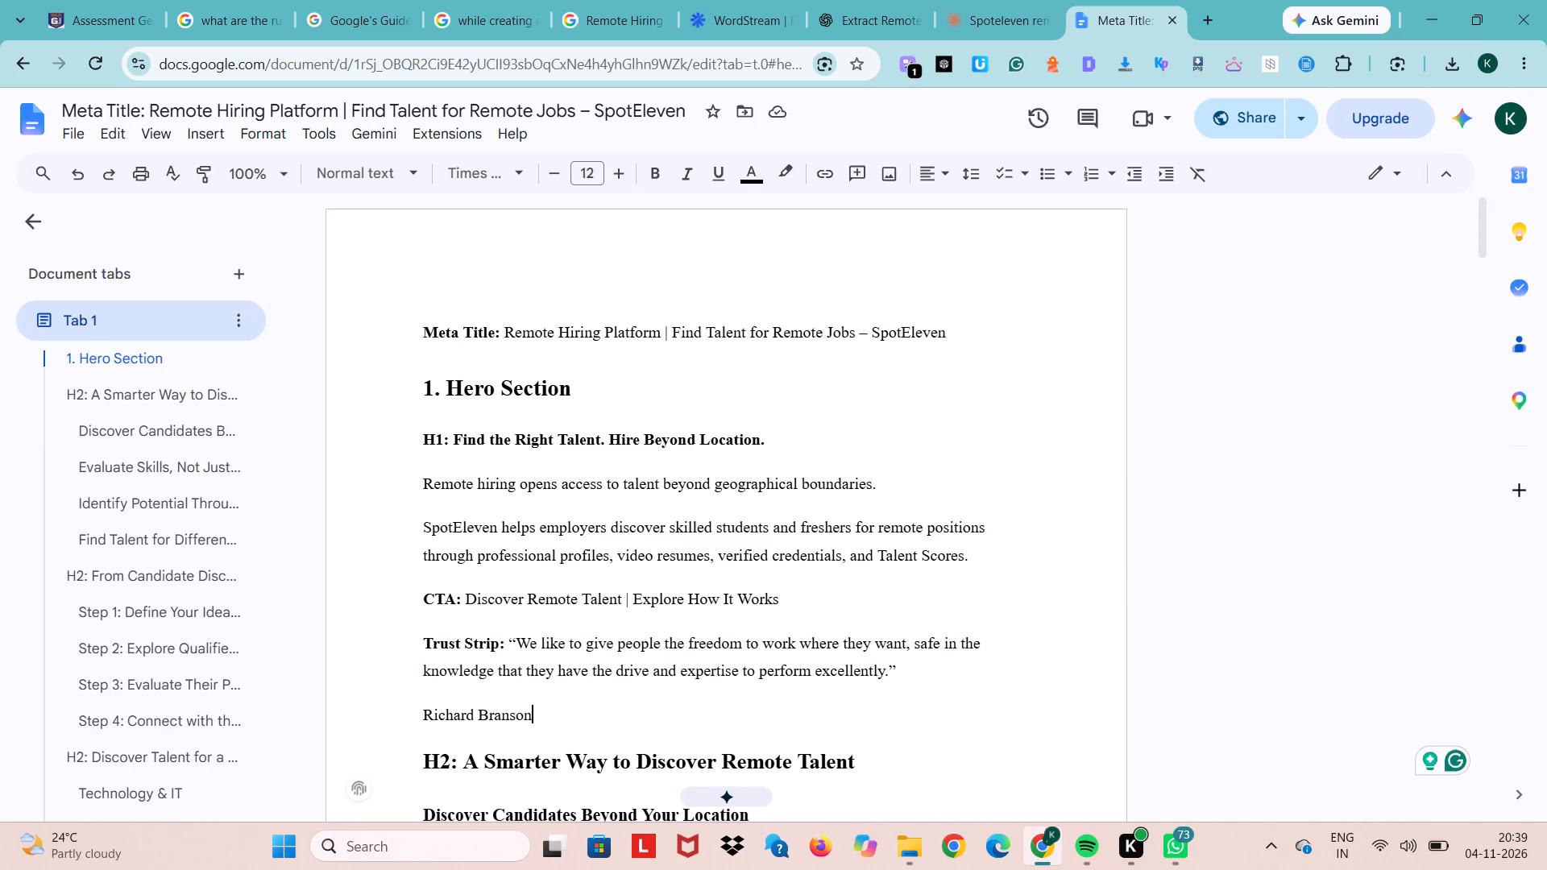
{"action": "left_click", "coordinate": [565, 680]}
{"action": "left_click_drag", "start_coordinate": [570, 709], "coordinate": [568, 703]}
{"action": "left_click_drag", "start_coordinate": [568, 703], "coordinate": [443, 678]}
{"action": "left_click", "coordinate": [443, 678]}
Review the landing page from the hero section through to the closing "Secondary CTA" line.
{"action": "scroll", "coordinate": [443, 678], "scroll_direction": "down", "scroll_amount": 3}
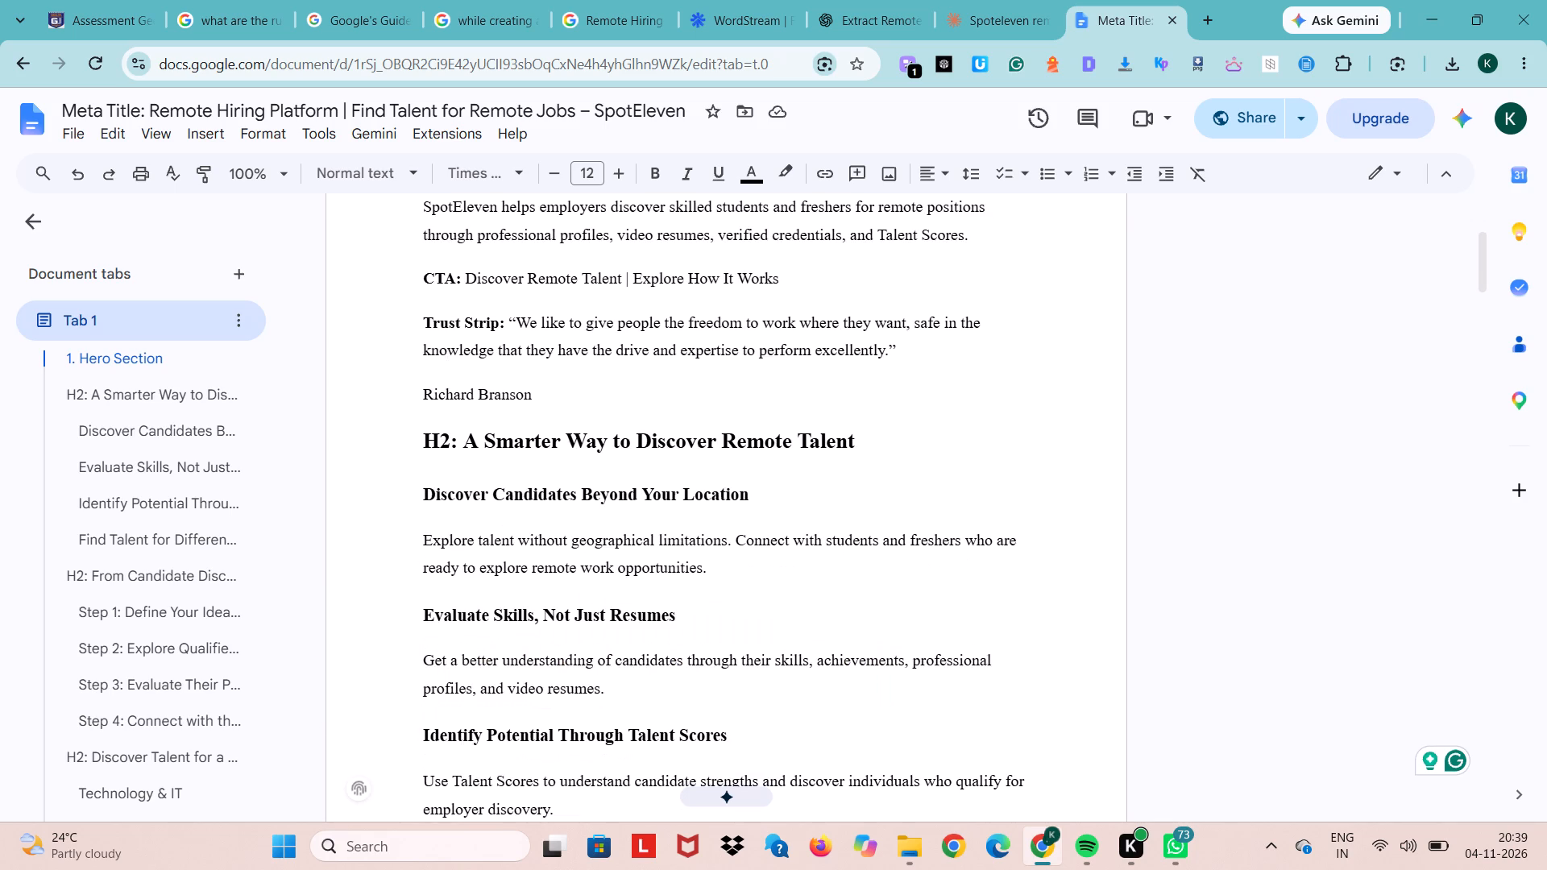
{"action": "scroll", "coordinate": [412, 572], "scroll_direction": "down", "scroll_amount": 8}
{"action": "scroll", "coordinate": [412, 572], "scroll_direction": "up", "scroll_amount": 1}
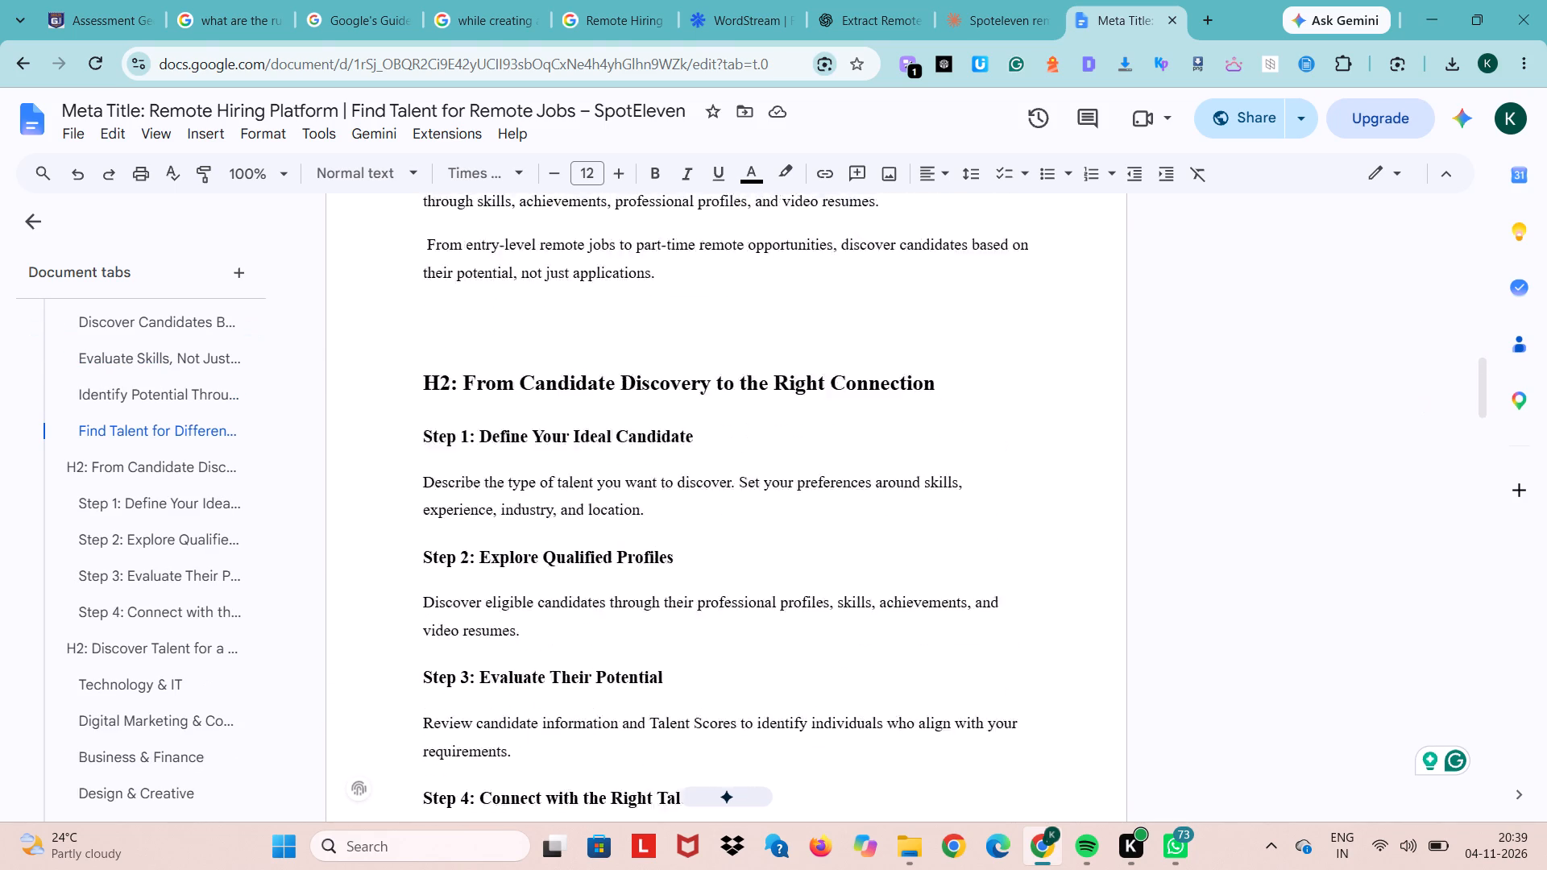
{"action": "scroll", "coordinate": [412, 572], "scroll_direction": "up", "scroll_amount": 1}
{"action": "left_click", "coordinate": [514, 499]}
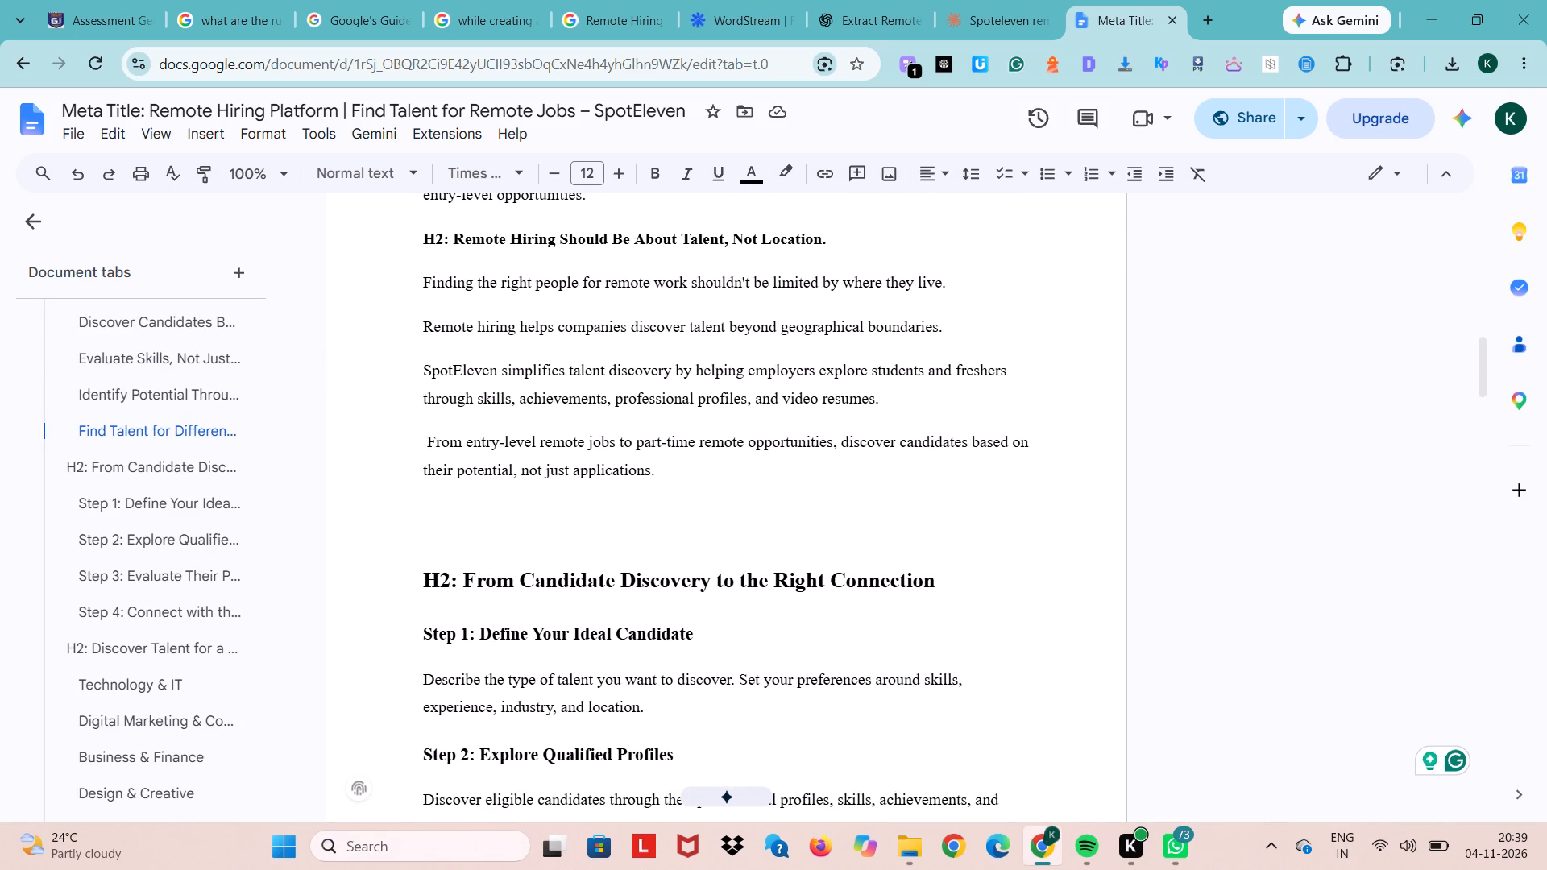
{"action": "left_click", "coordinate": [511, 532]}
{"action": "scroll", "coordinate": [511, 532], "scroll_direction": "down", "scroll_amount": 15}
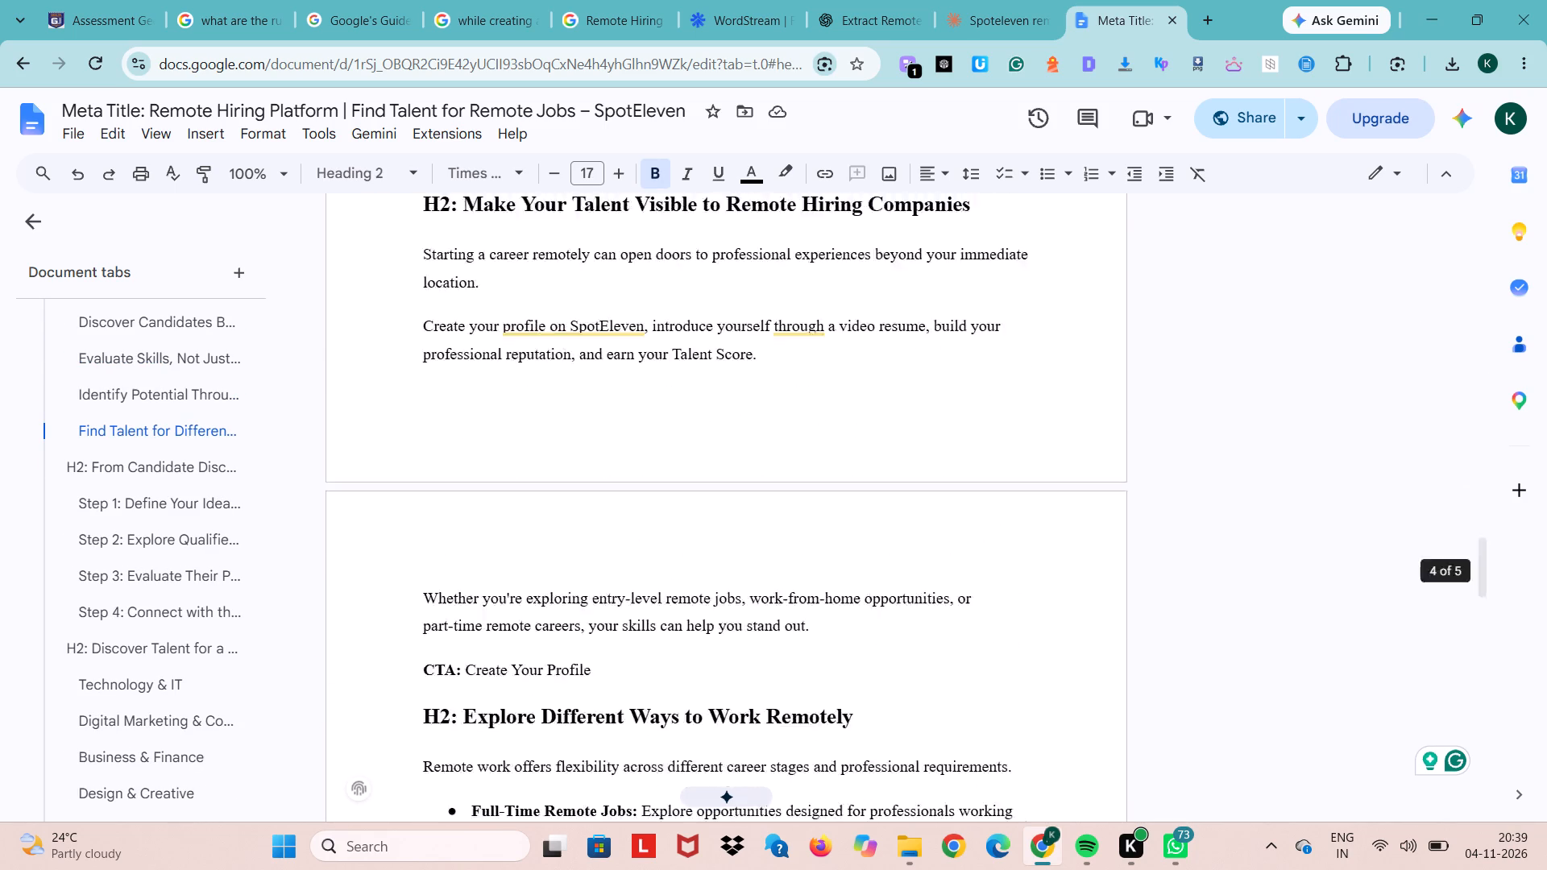